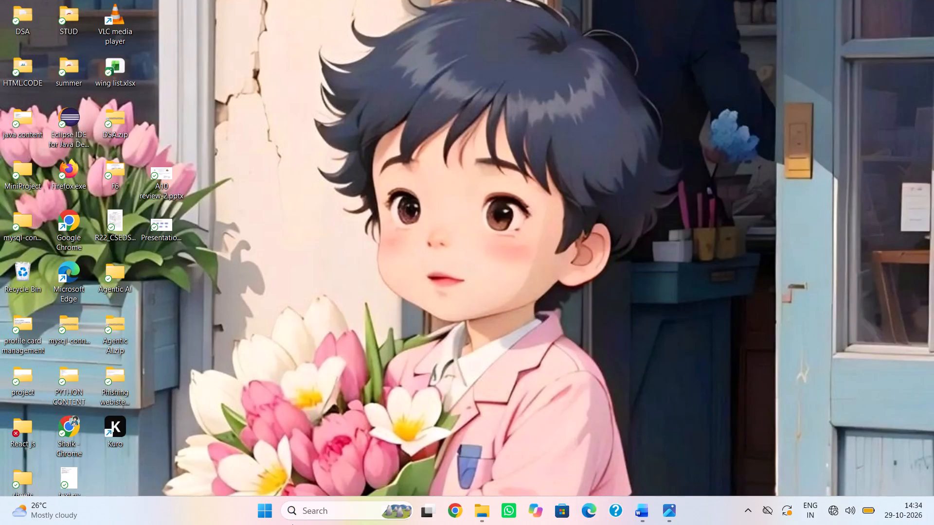
Open the document hobby project (1).docx from the Downloads folder.
click(488, 520)
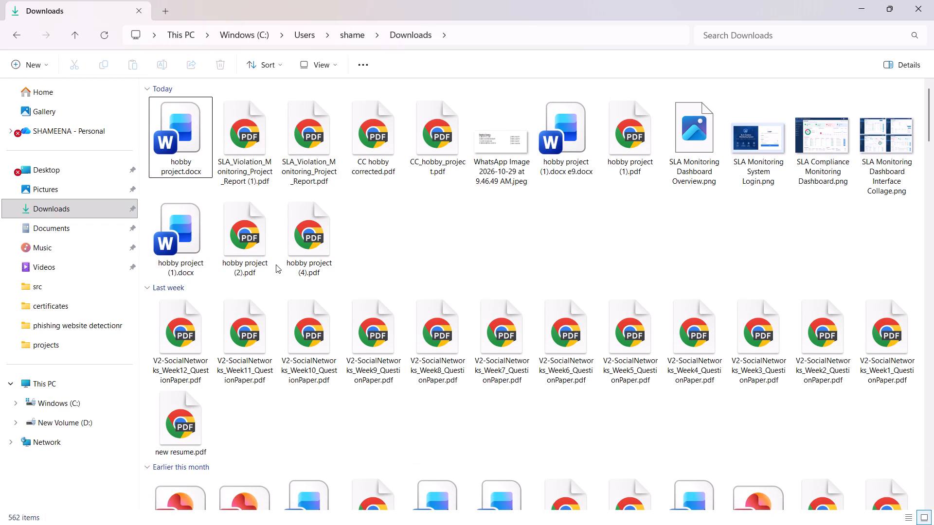
scroll(276, 264, down, 1)
double_click(177, 244)
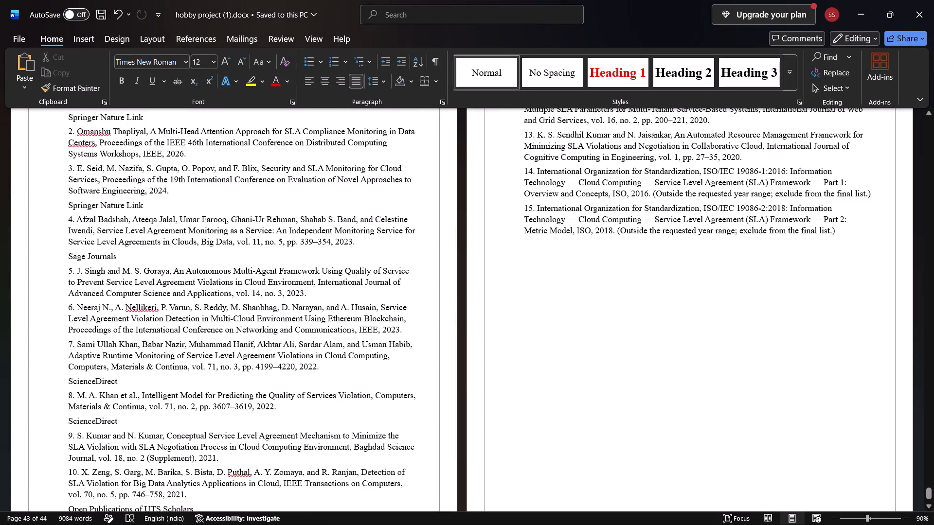
Review the report's page layout backwards from the References to section 4, looking for stray text and misplaced headings.
scroll(405, 278, up, 2)
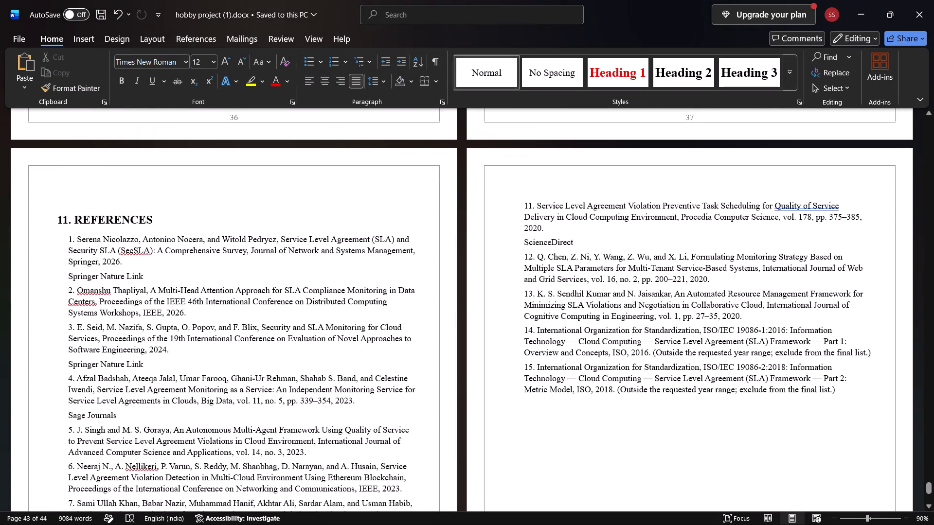
scroll(405, 278, up, 6)
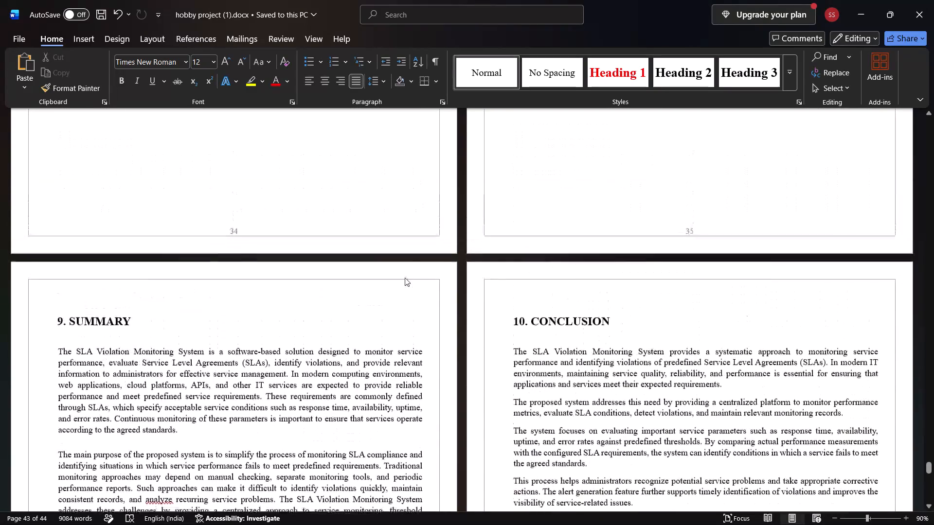
scroll(405, 278, up, 3)
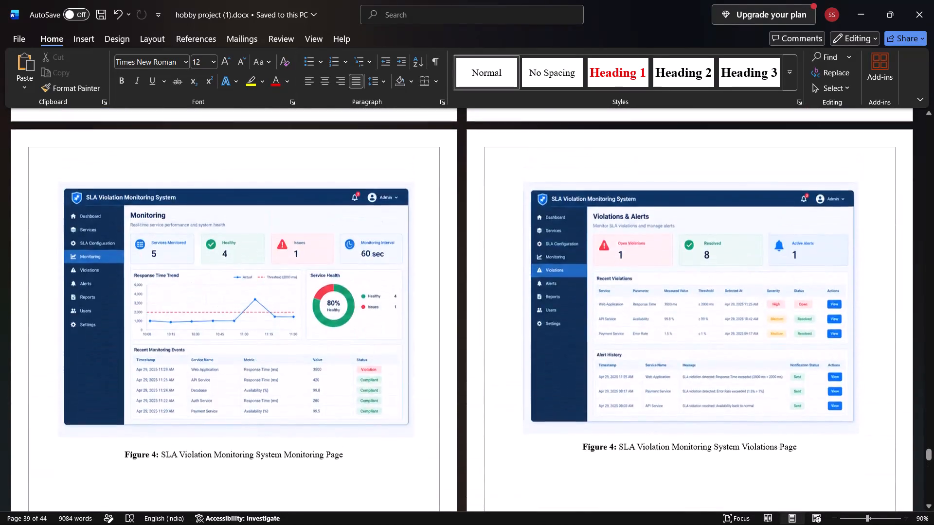
scroll(405, 278, up, 4)
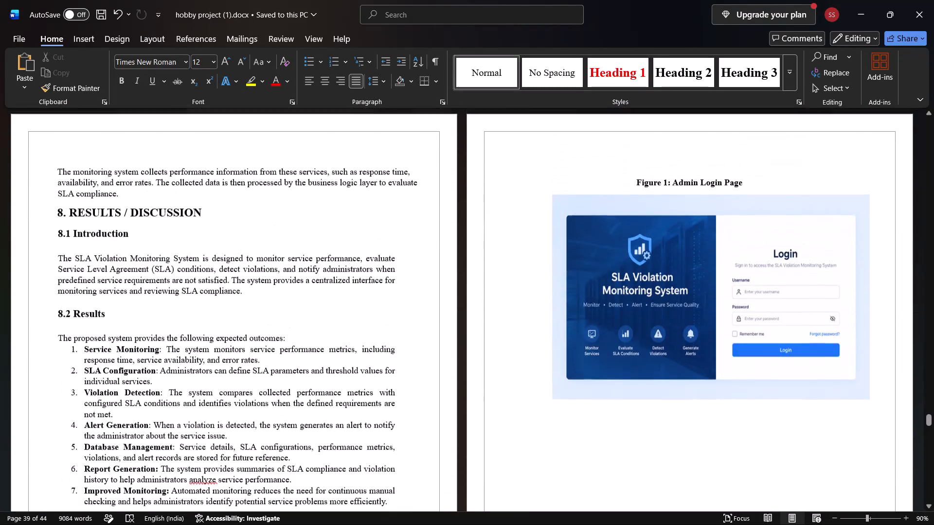
scroll(405, 278, up, 4)
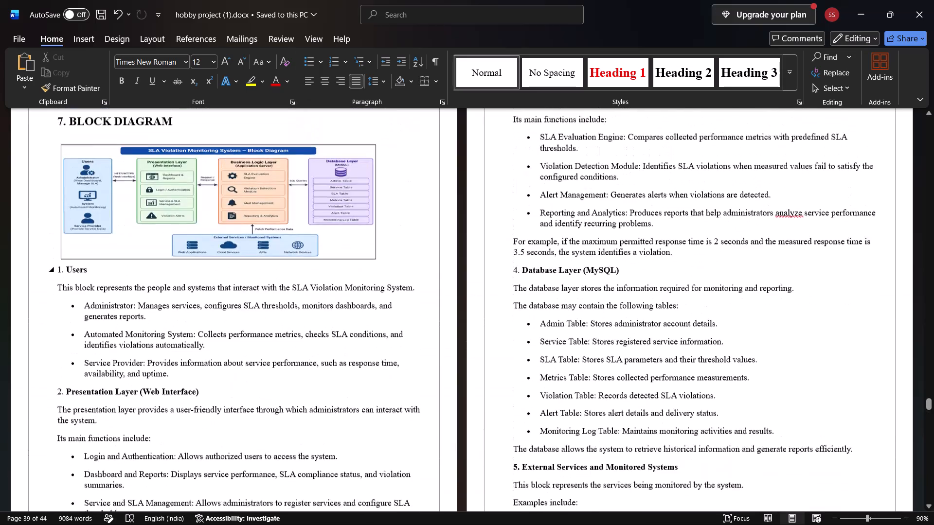
scroll(405, 278, up, 3)
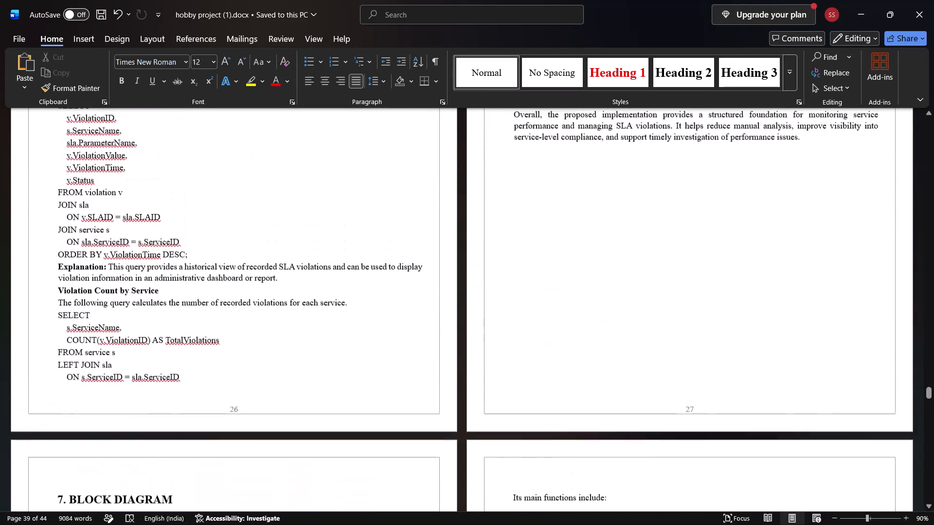
scroll(405, 278, up, 2)
scroll(405, 278, down, 2)
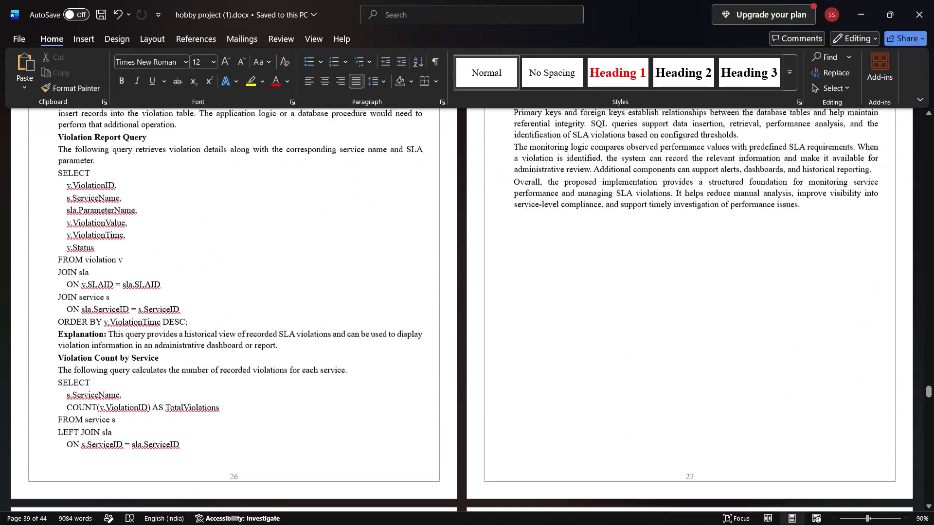
scroll(405, 278, down, 1)
scroll(405, 278, up, 2)
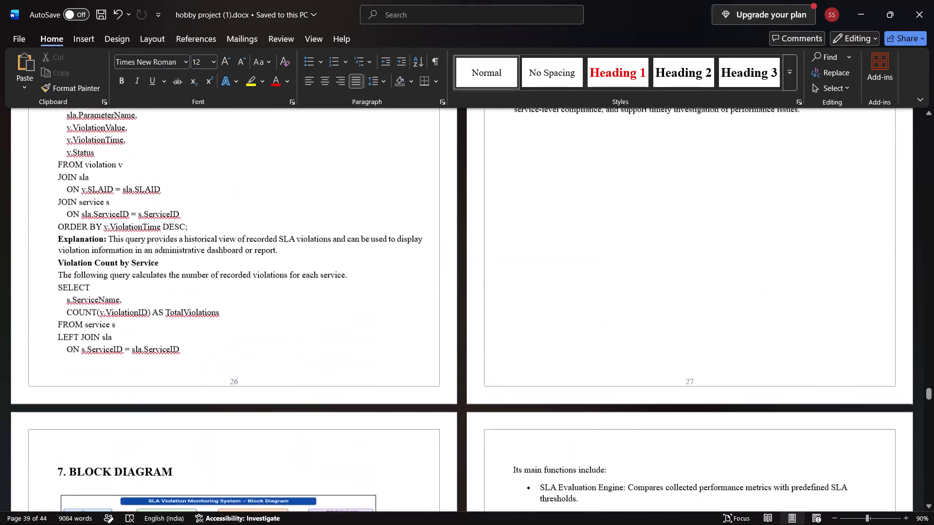
scroll(405, 278, up, 5)
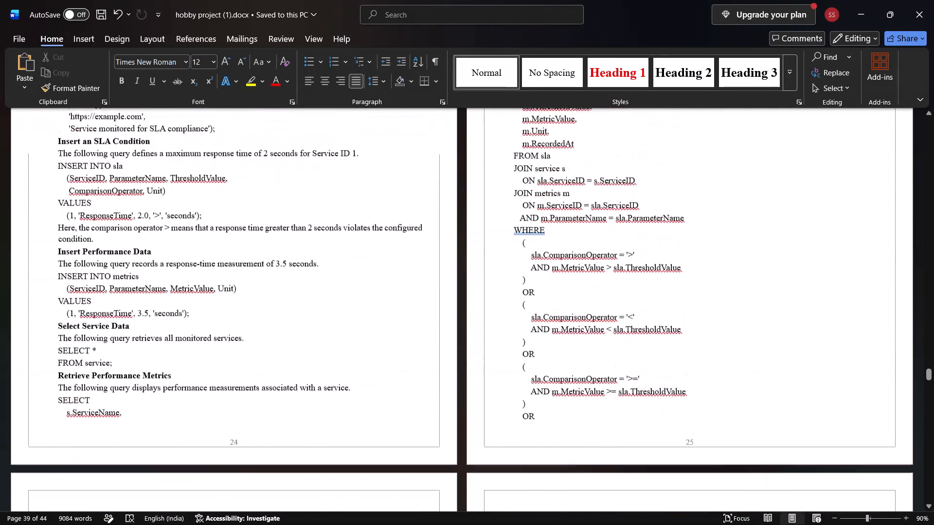
scroll(405, 278, up, 3)
scroll(405, 278, up, 20)
scroll(405, 278, up, 4)
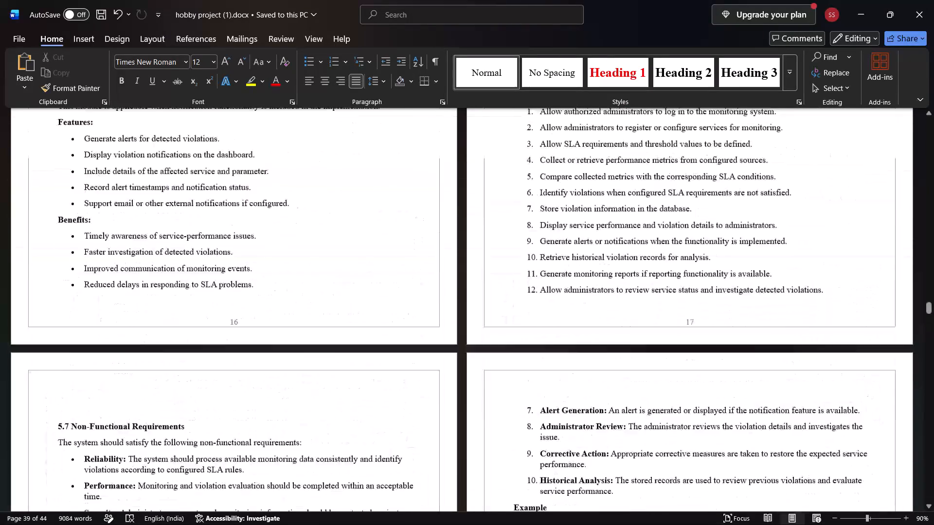
scroll(405, 278, up, 2)
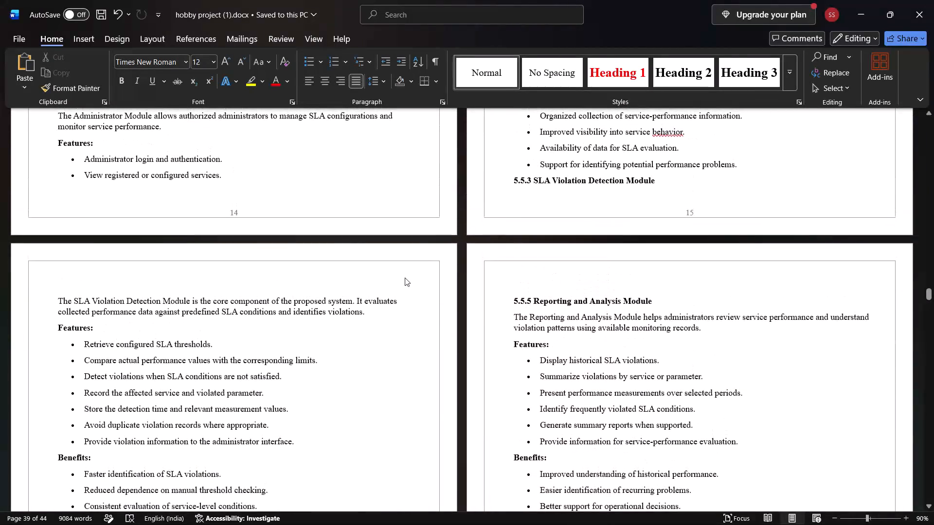
scroll(405, 278, up, 3)
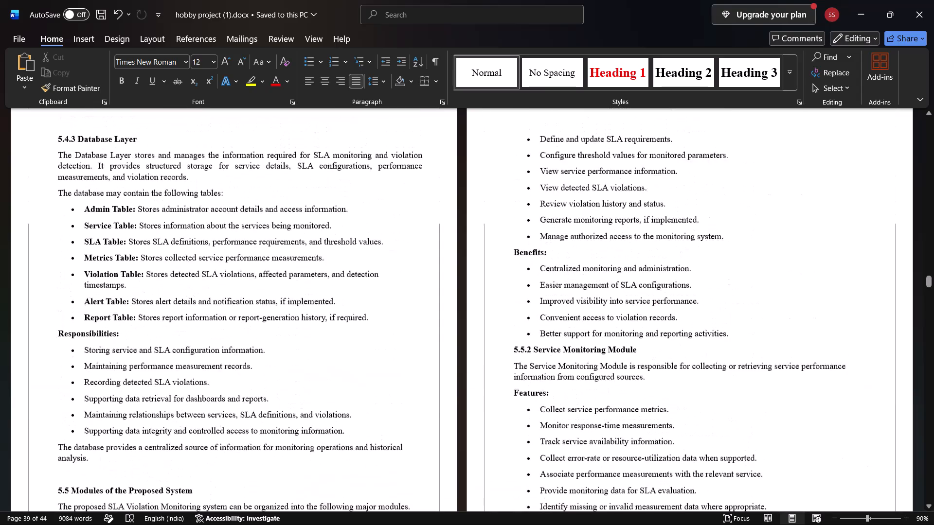
scroll(405, 278, up, 4)
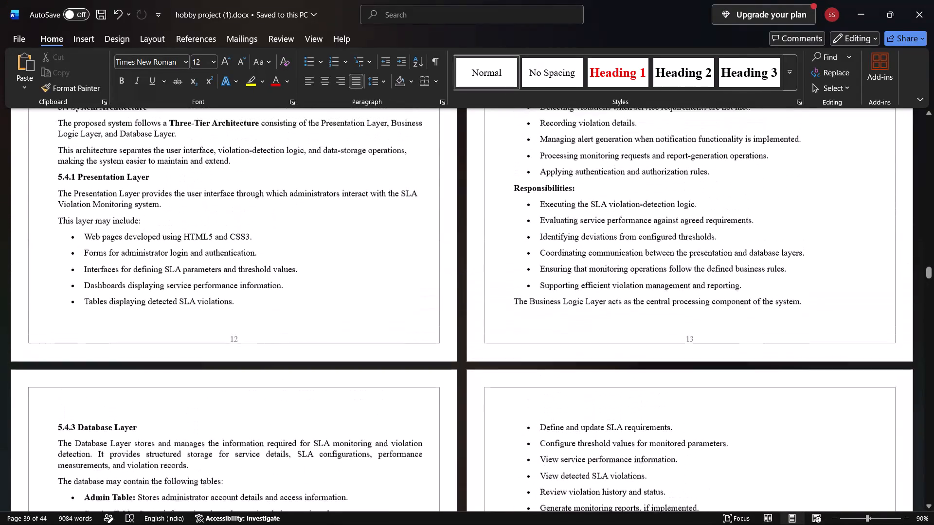
scroll(405, 278, up, 4)
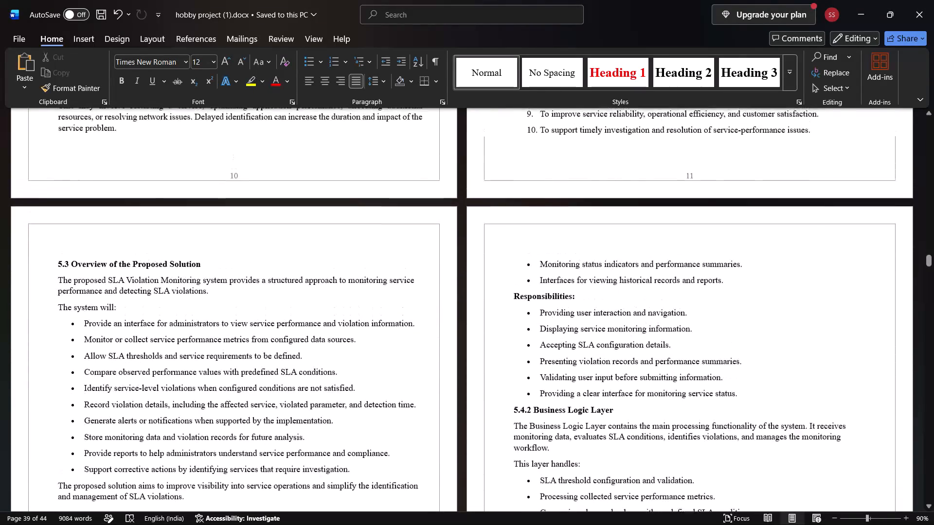
scroll(405, 278, up, 4)
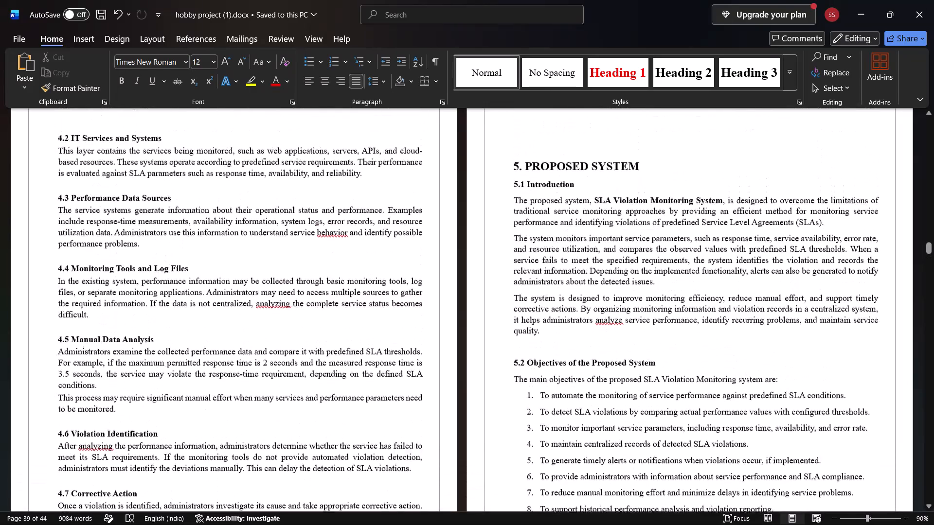
scroll(405, 278, up, 2)
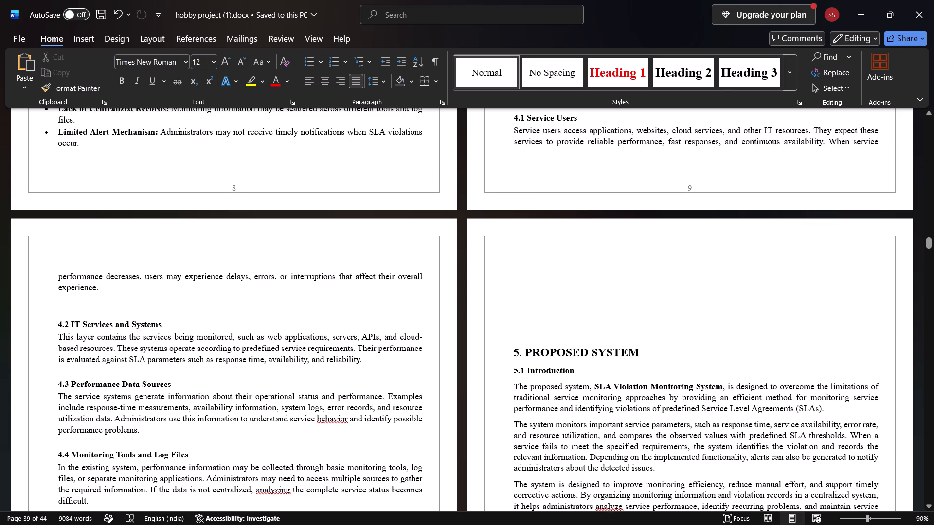
Delete the carried-over text "performance decreases, users may experience delays..." above heading 4.2 IT Services and Systems.
drag(56, 280, 127, 287)
key(BackSpace)
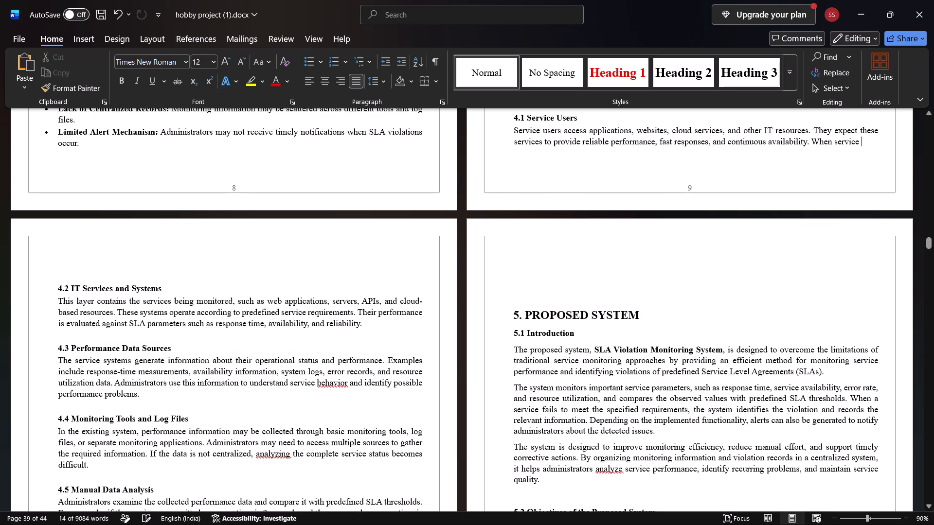
Remove the blank lines above the heading 5. PROPOSED SYSTEM.
scroll(182, 271, right, 1)
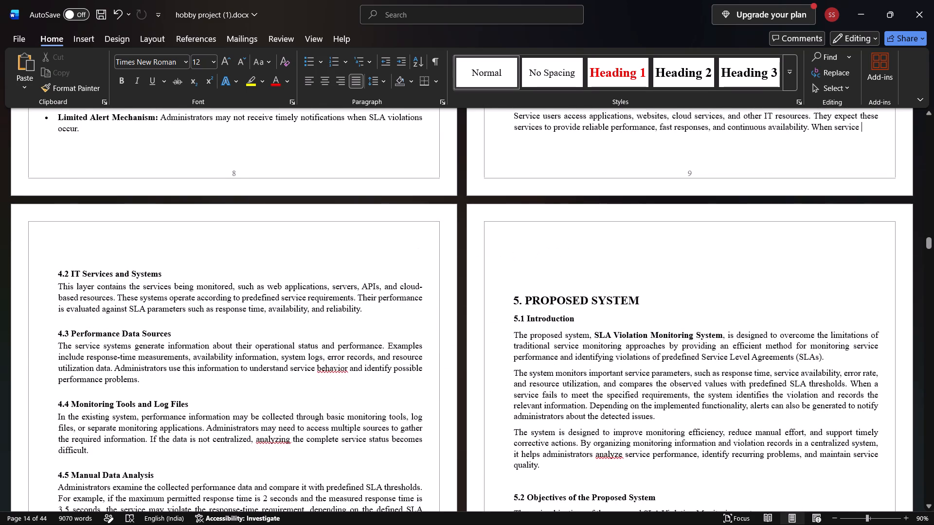
click(528, 281)
key(BackSpace)
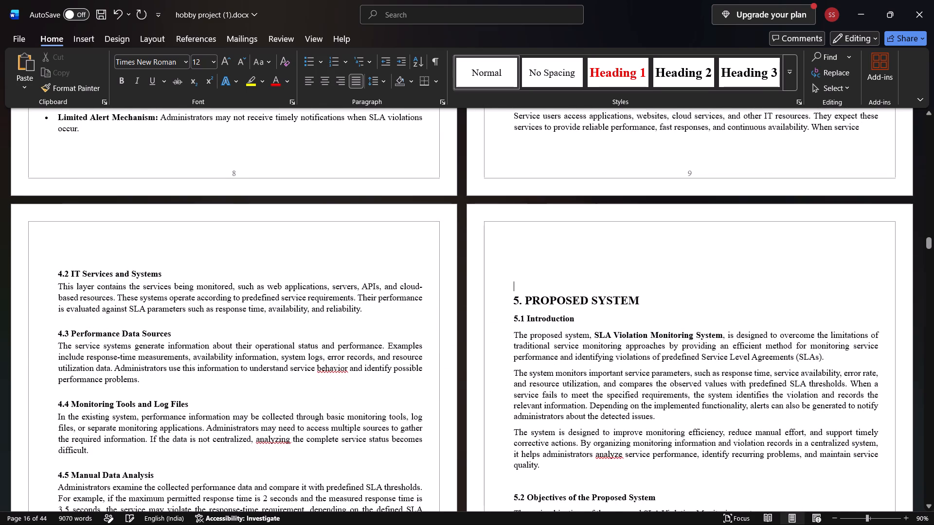
key(BackSpace)
key(BackSpace)
key(BackSpace)
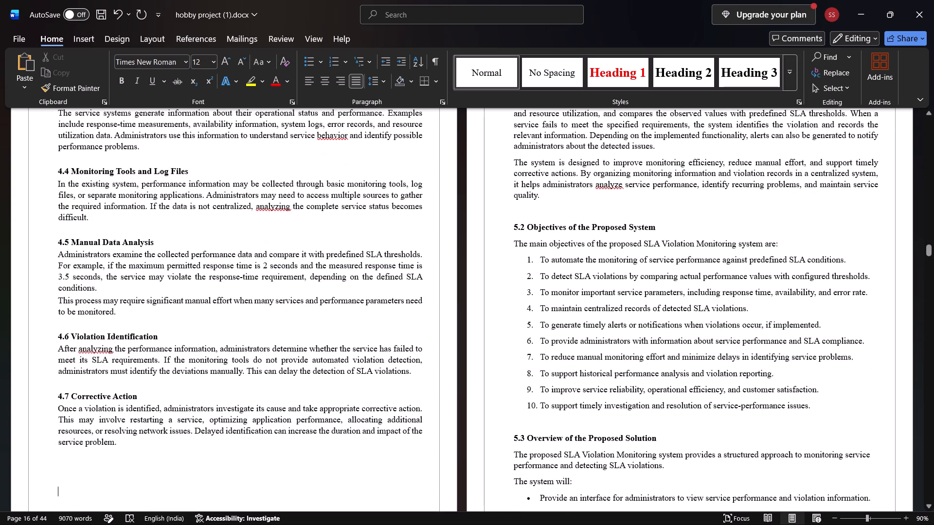
Insert seven blank lines above the heading 6. SYSTEM REQUIREMENTS so that it starts on a new page.
scroll(472, 299, up, 1)
scroll(472, 299, down, 6)
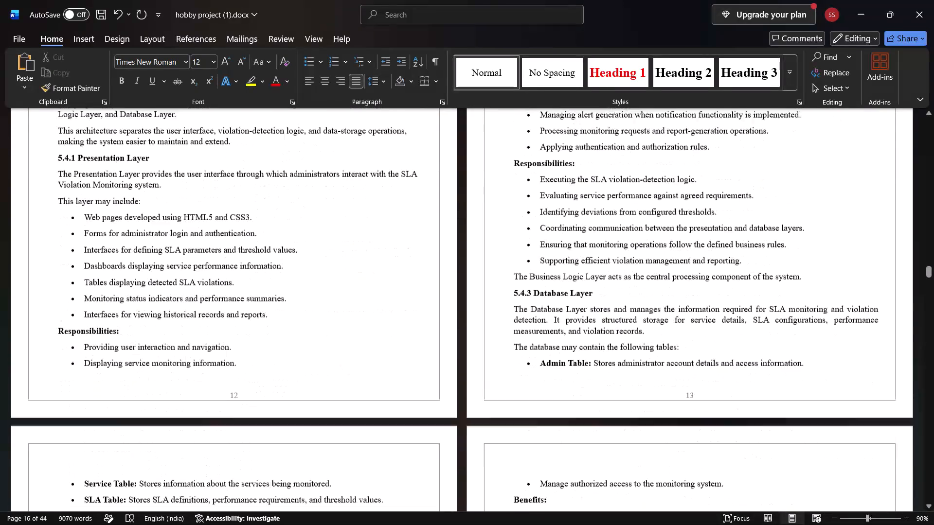
scroll(472, 299, up, 4)
scroll(472, 299, down, 3)
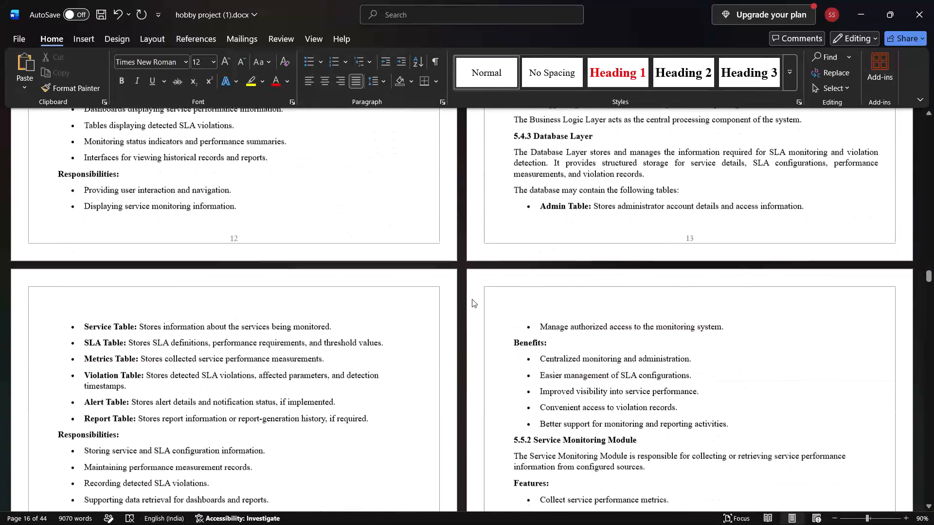
scroll(472, 299, down, 7)
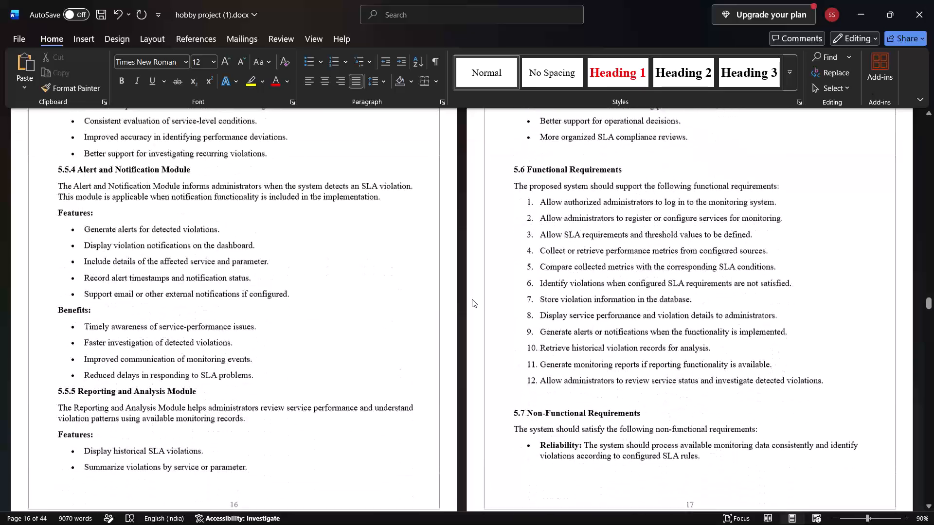
scroll(472, 299, down, 3)
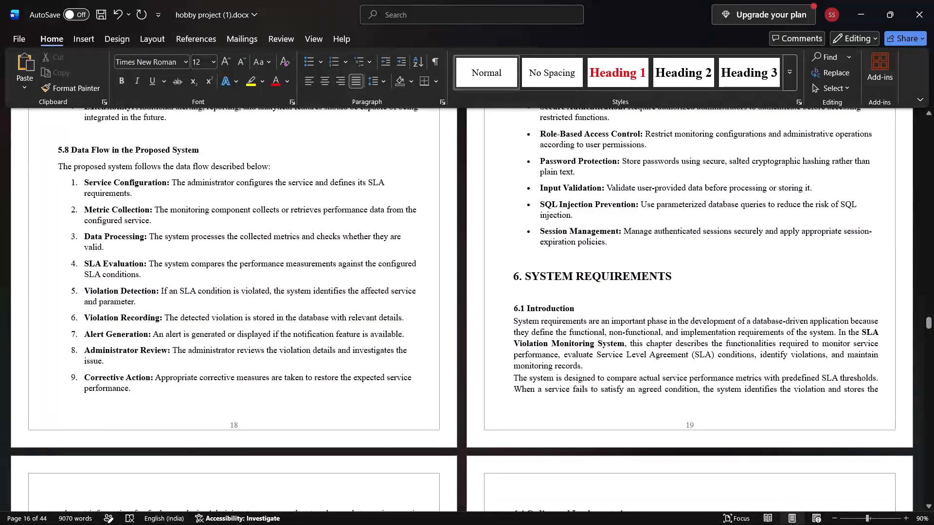
click(512, 254)
key(Return)
key(Return)
key(Return)
key(Return)
key(Return)
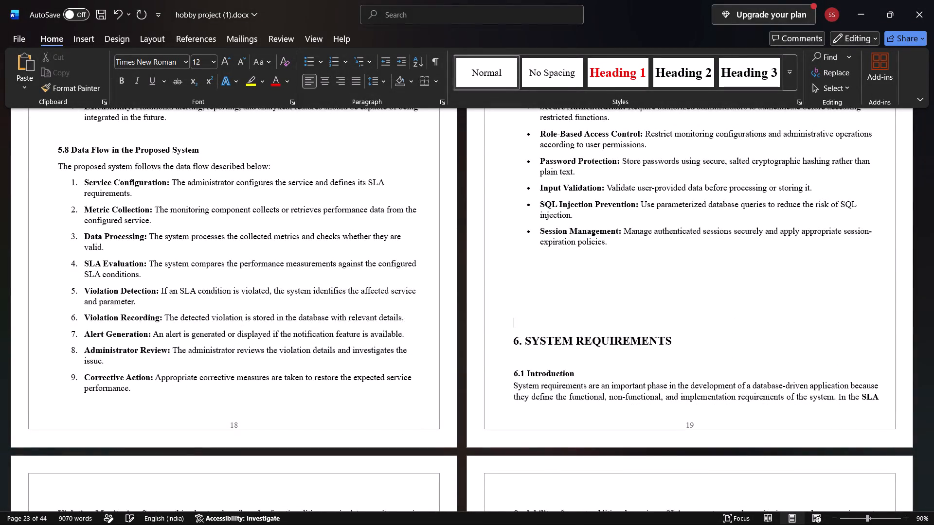
key(Return)
key(Return)
Review the page layout from section 6 System Requirements through section 8 Results / Discussion for misplaced headings and carried-over text.
scroll(512, 254, down, 3)
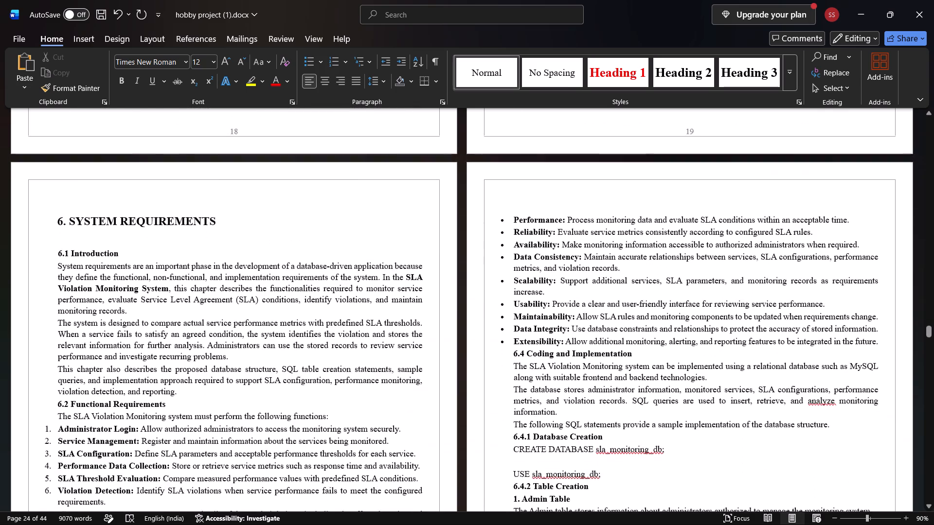
scroll(512, 254, down, 4)
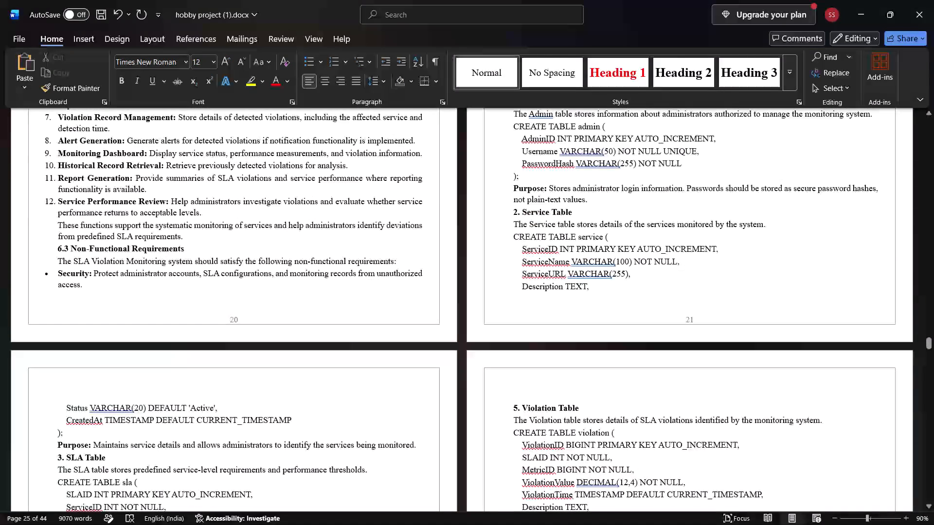
scroll(512, 254, down, 1)
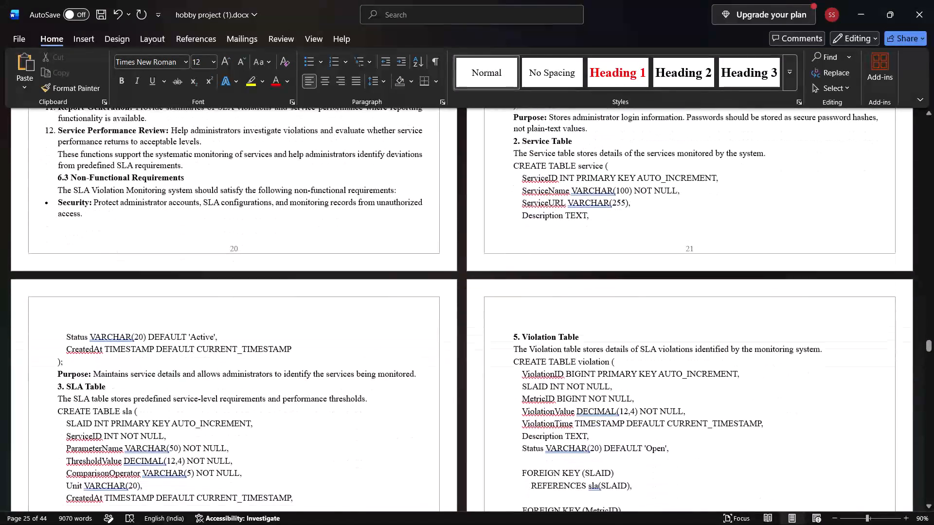
scroll(512, 254, down, 3)
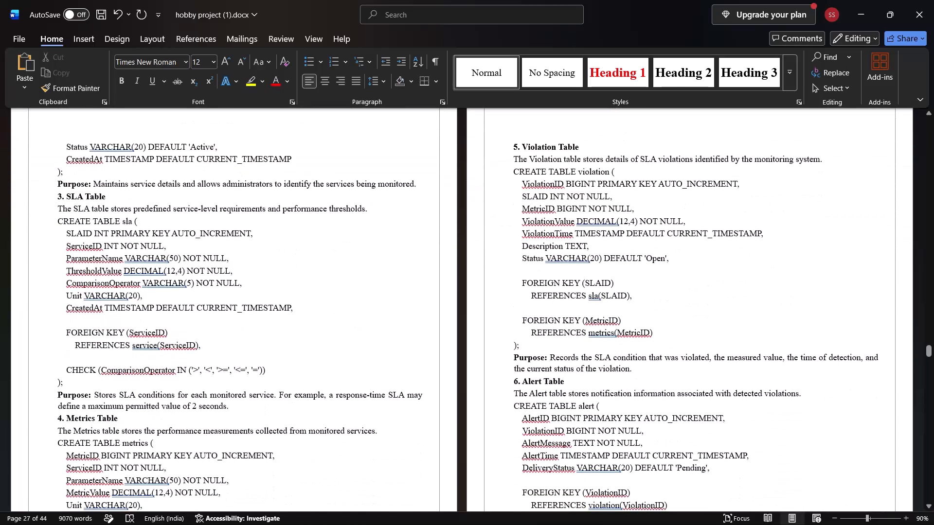
scroll(512, 254, down, 1)
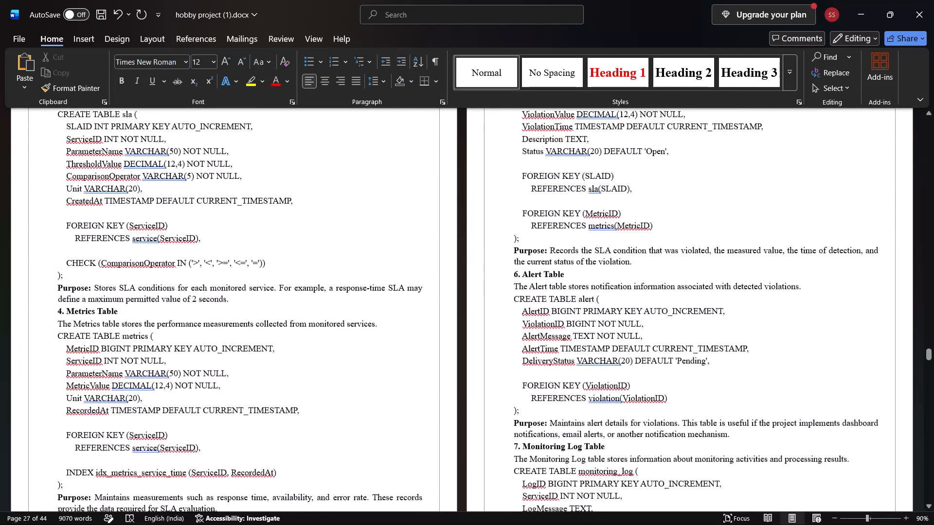
scroll(512, 254, down, 2)
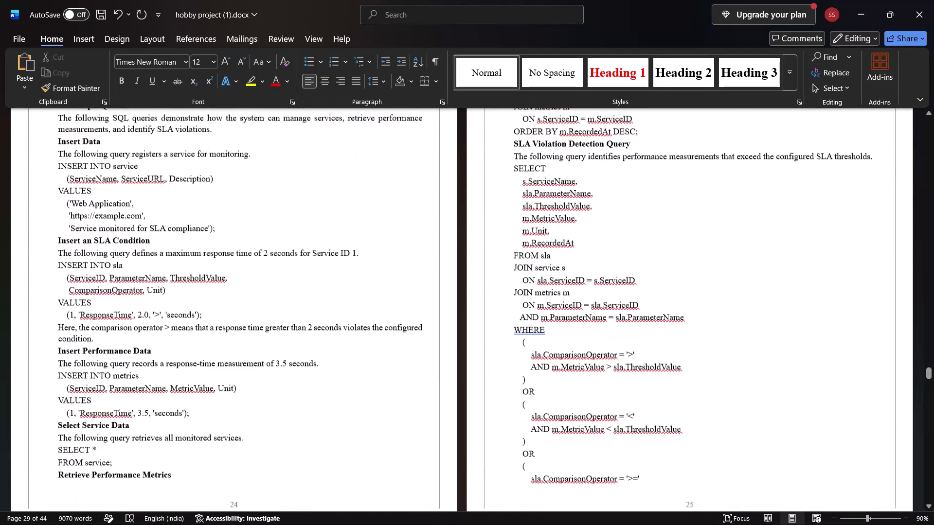
scroll(512, 254, down, 4)
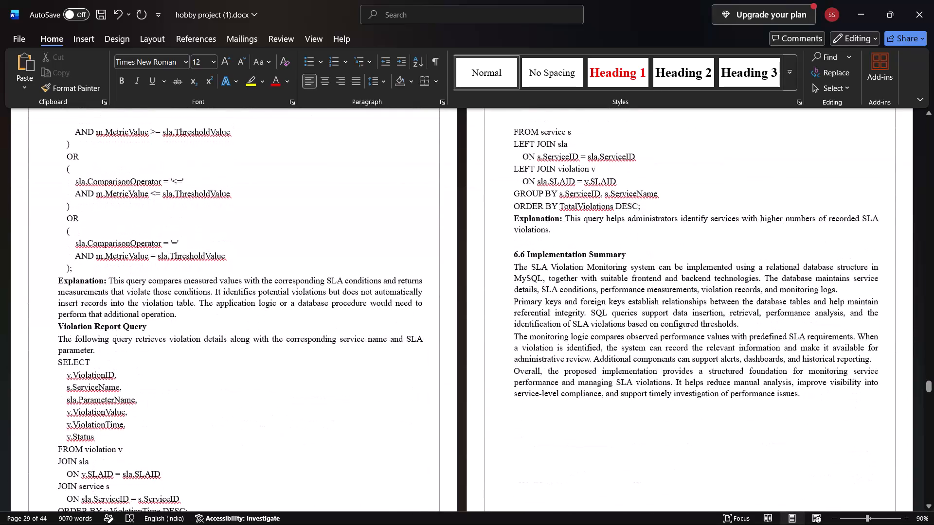
scroll(512, 254, down, 4)
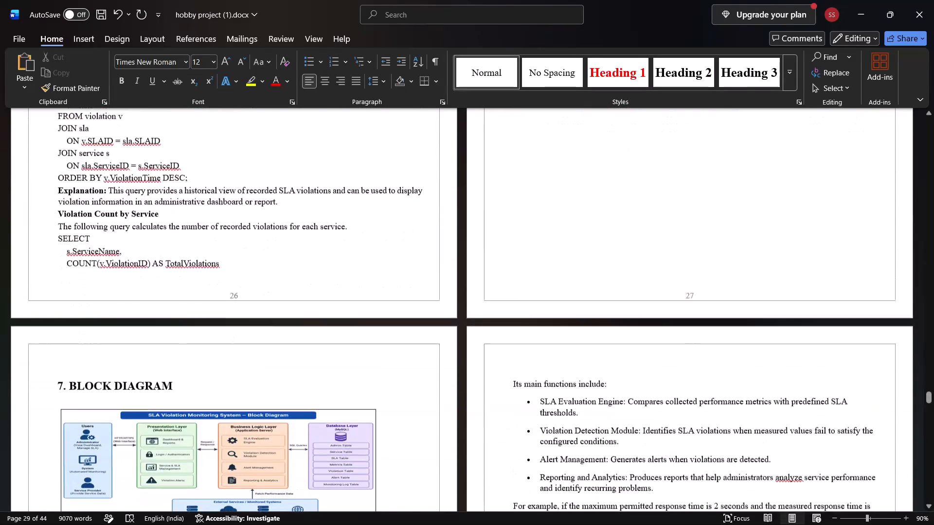
scroll(512, 254, up, 1)
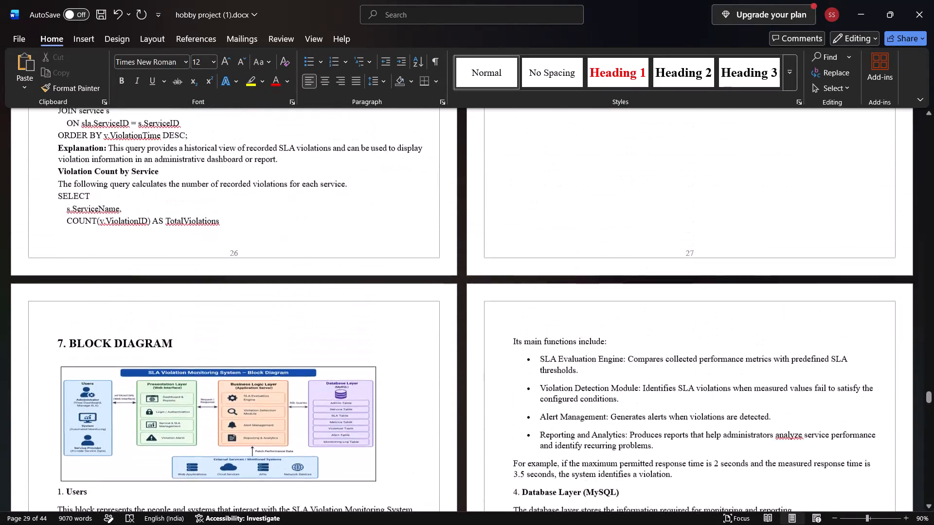
scroll(512, 254, up, 1)
scroll(512, 254, down, 1)
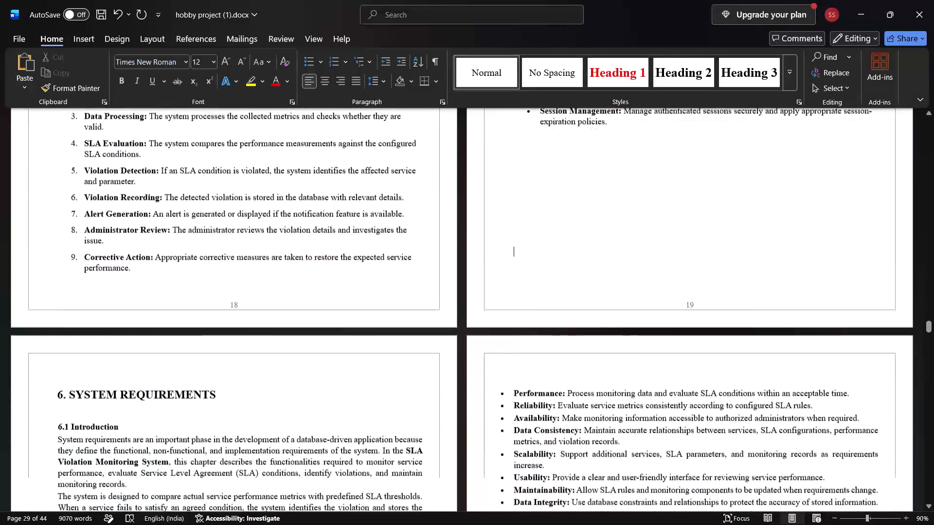
scroll(512, 254, down, 6)
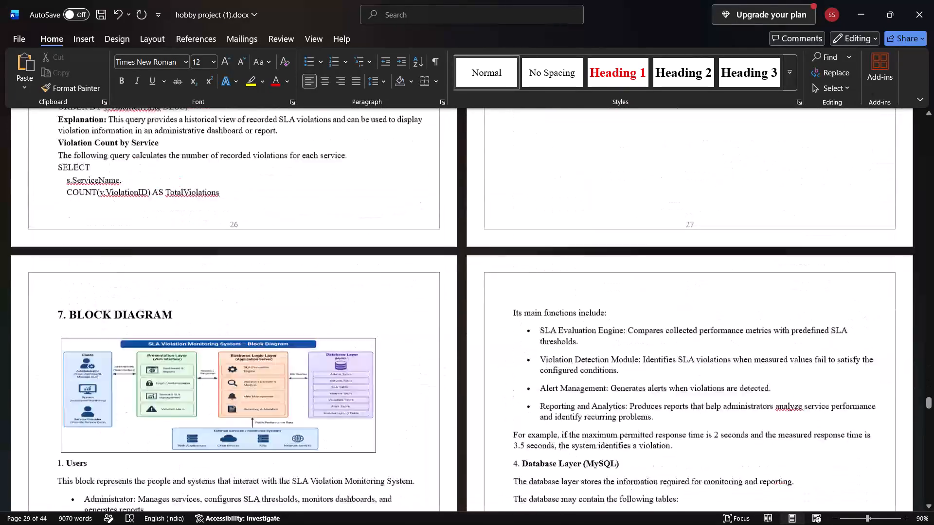
scroll(512, 254, down, 2)
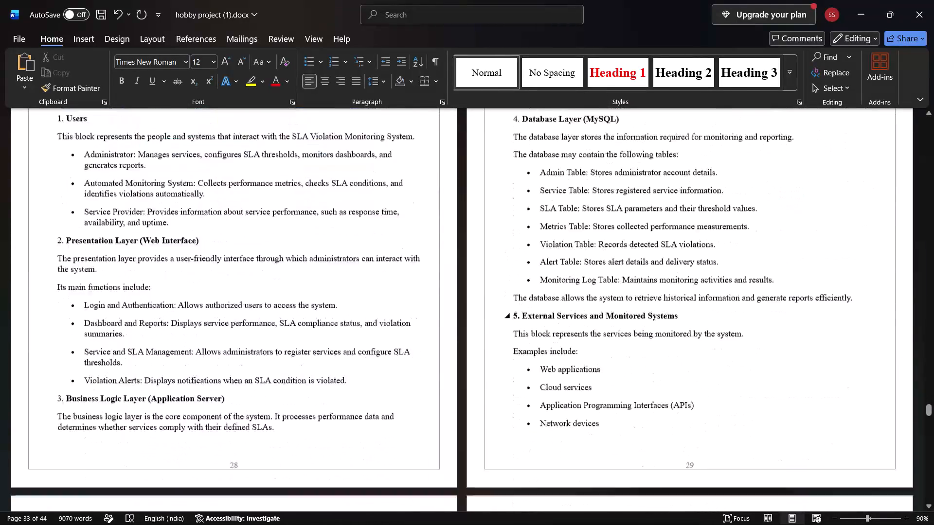
scroll(512, 254, down, 4)
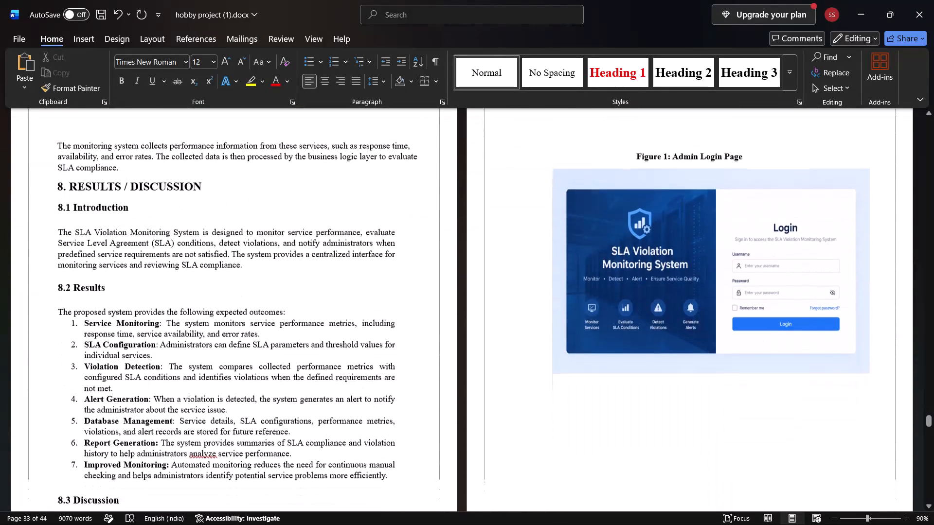
Delete the carried-over paragraph "The monitoring system collects performance information from these services..." above the heading 8. RESULTS / DISCUSSION.
scroll(213, 164, up, 1)
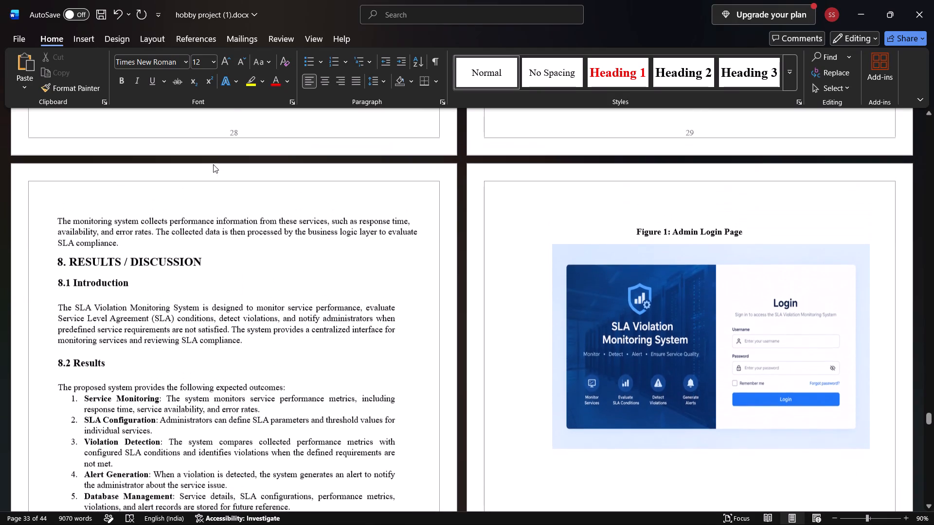
scroll(213, 164, up, 1)
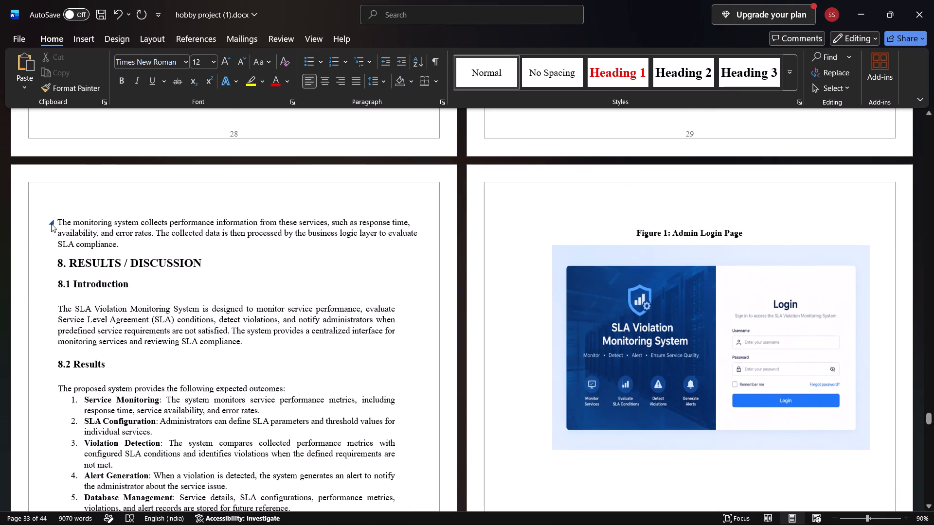
scroll(53, 219, up, 1)
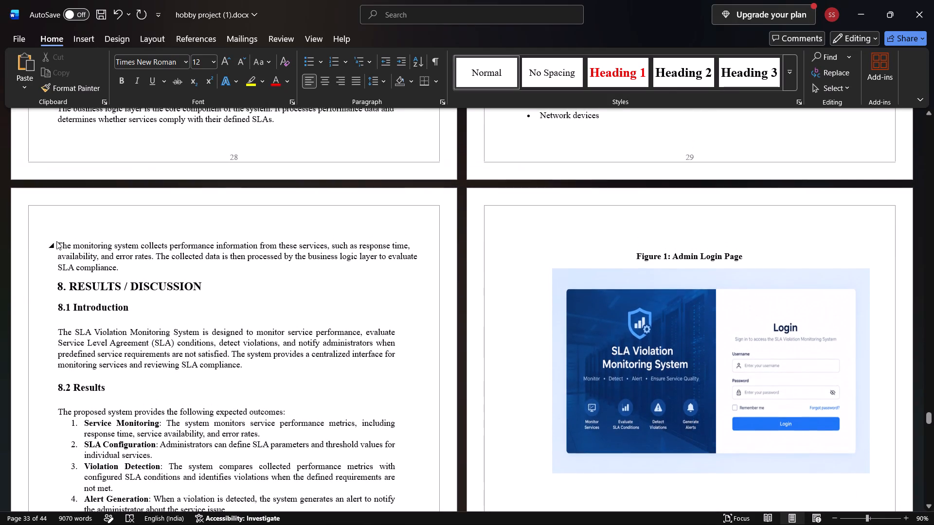
drag(58, 242, 118, 265)
key(BackSpace)
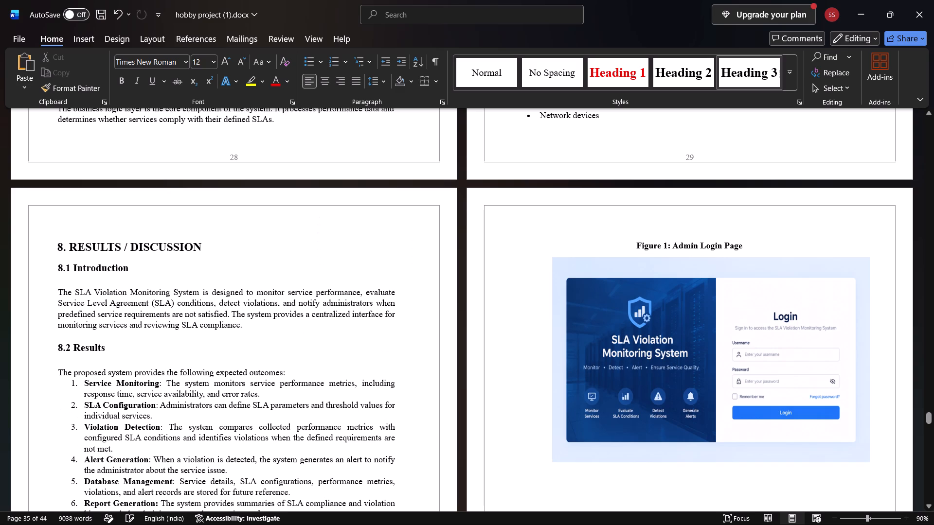
Review the page layout from the end of section 7 through the figures, Summary and Conclusion to the References.
scroll(213, 234, up, 1)
scroll(213, 234, right, 1)
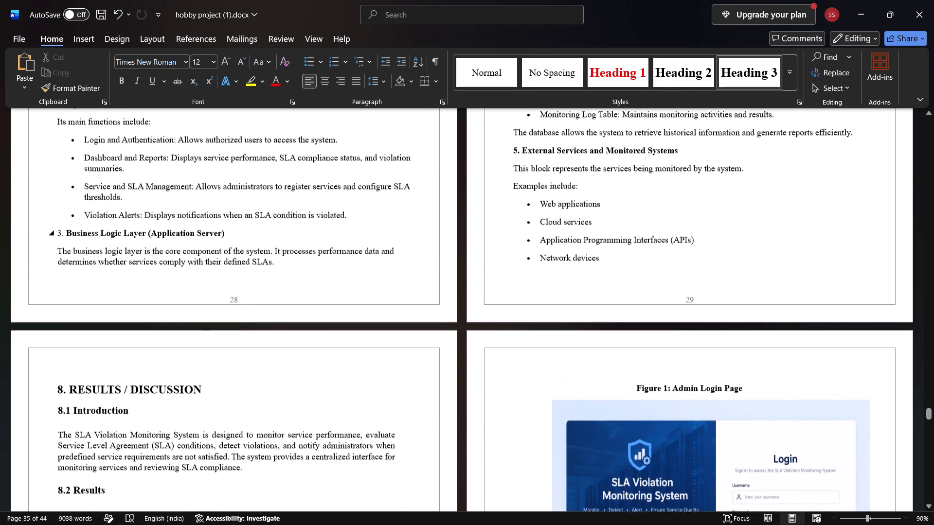
scroll(213, 234, right, 1)
scroll(213, 234, down, 1)
scroll(213, 234, up, 1)
scroll(213, 234, down, 1)
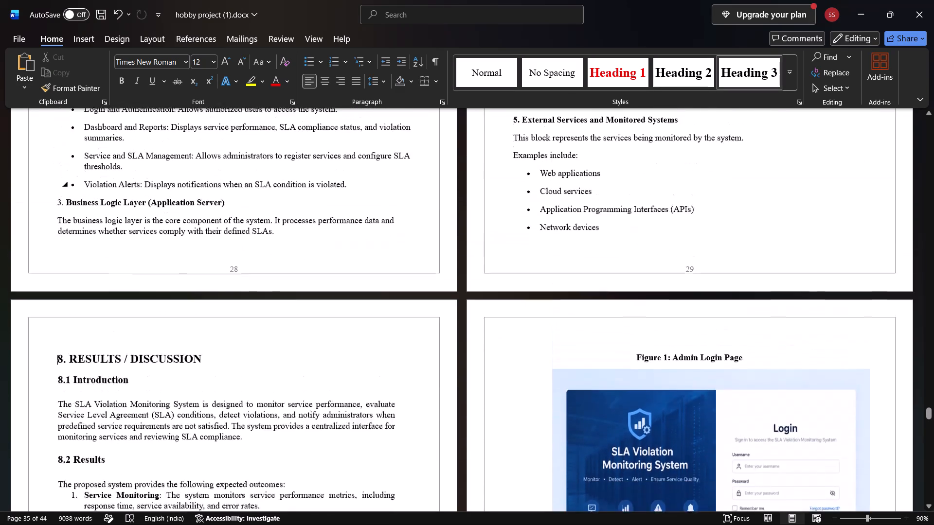
scroll(213, 234, down, 2)
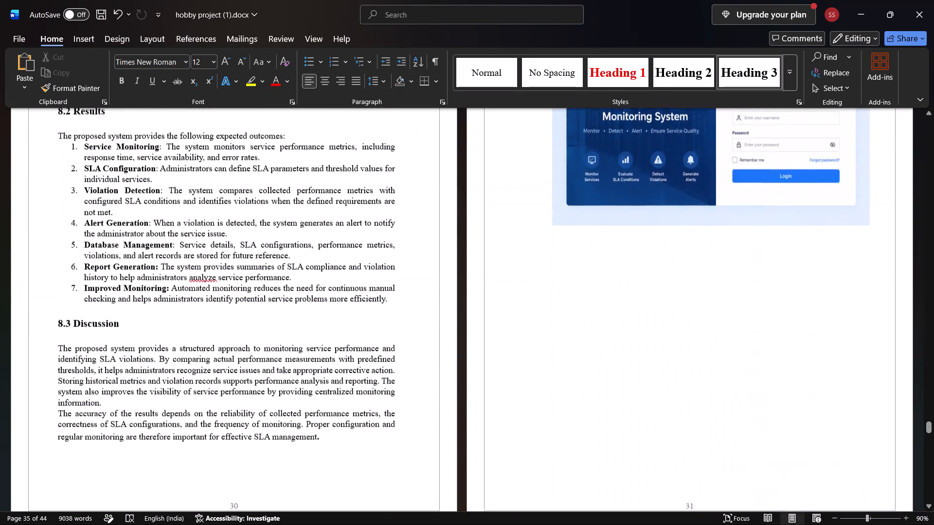
scroll(213, 234, down, 3)
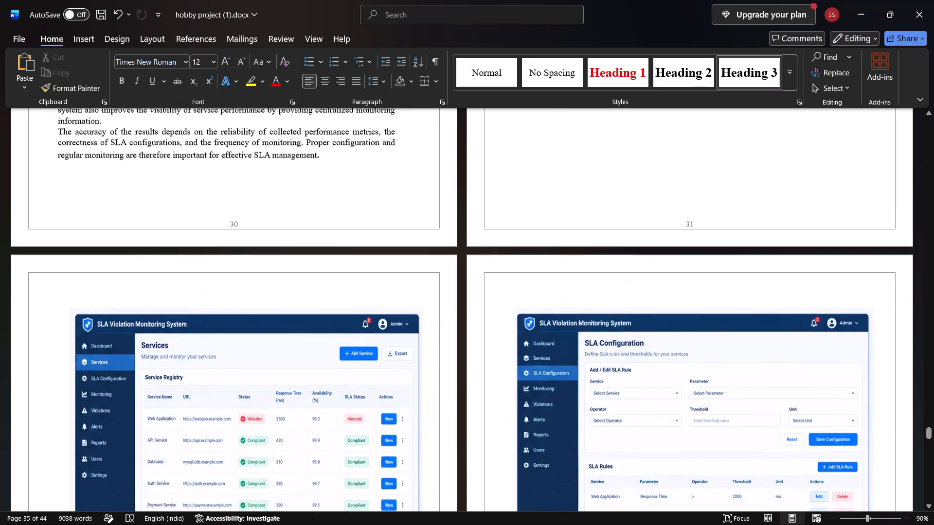
scroll(213, 234, down, 1)
scroll(213, 234, up, 3)
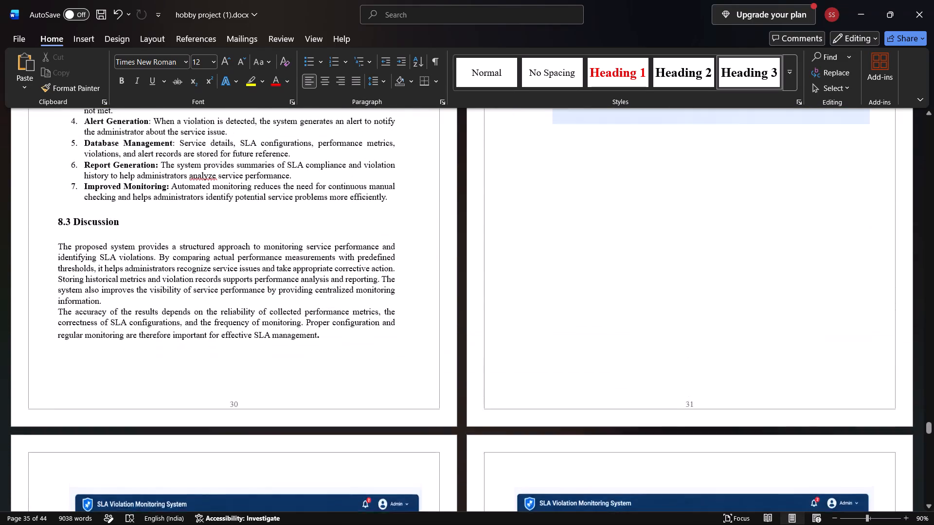
scroll(213, 234, up, 1)
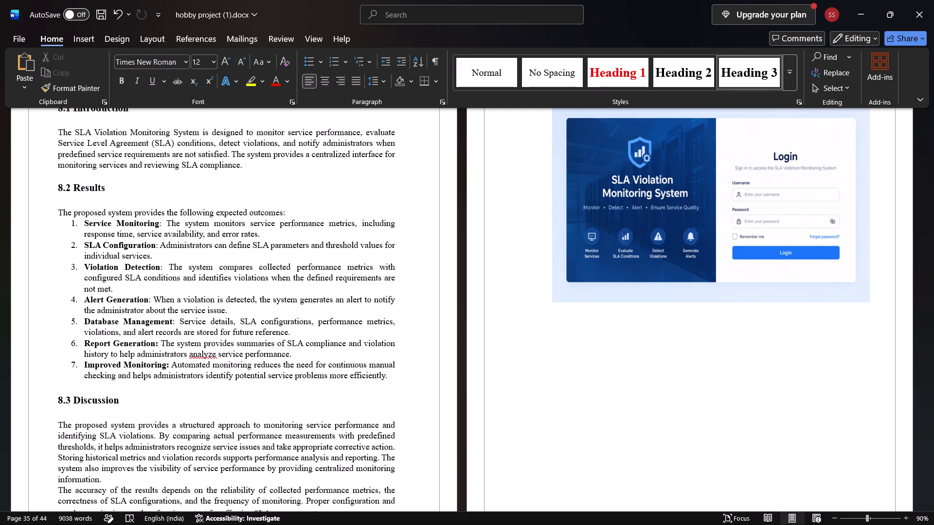
scroll(213, 234, down, 2)
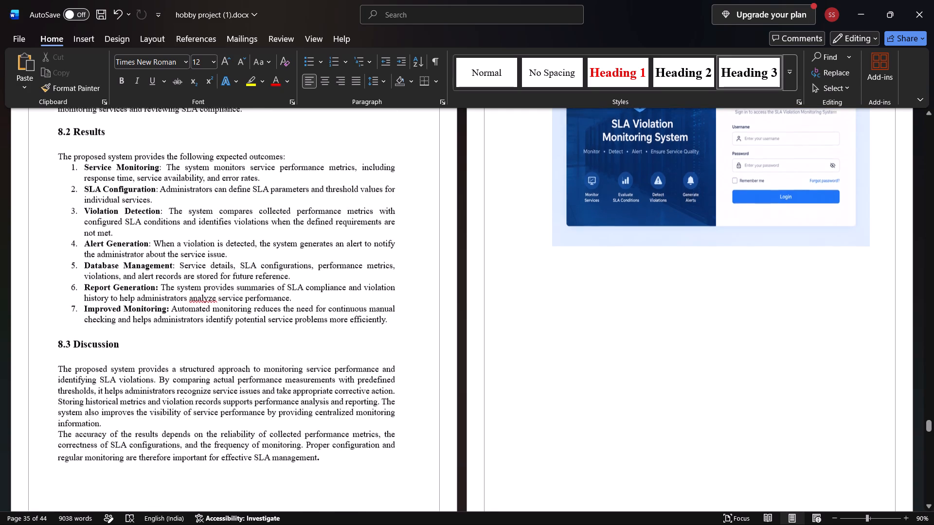
scroll(213, 234, down, 4)
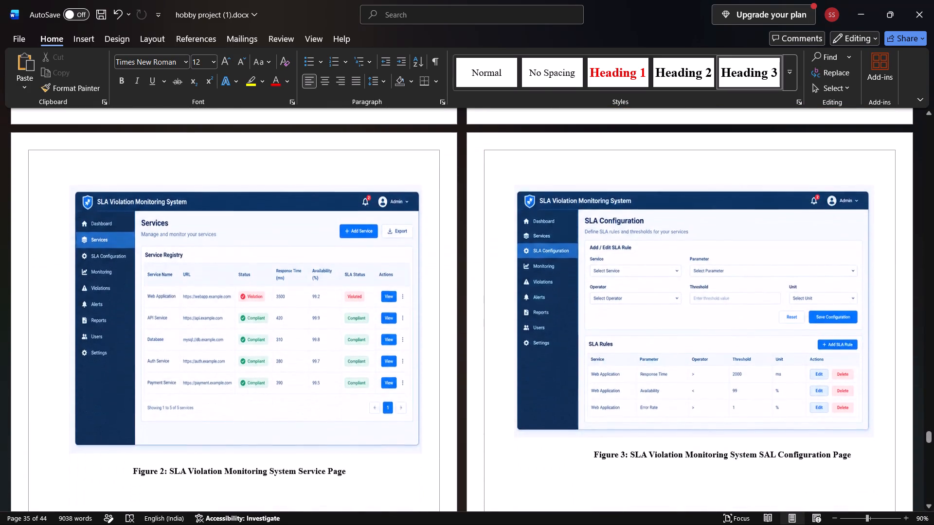
scroll(213, 234, down, 5)
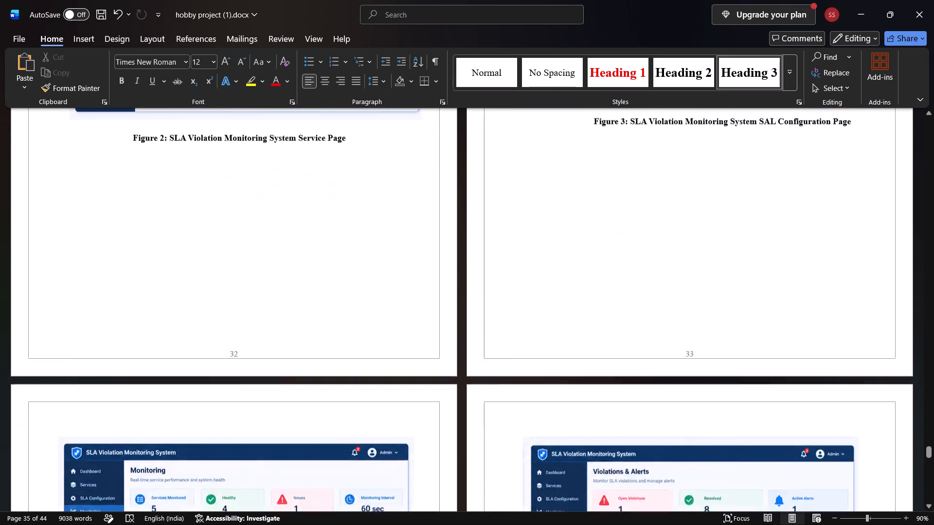
scroll(213, 234, down, 2)
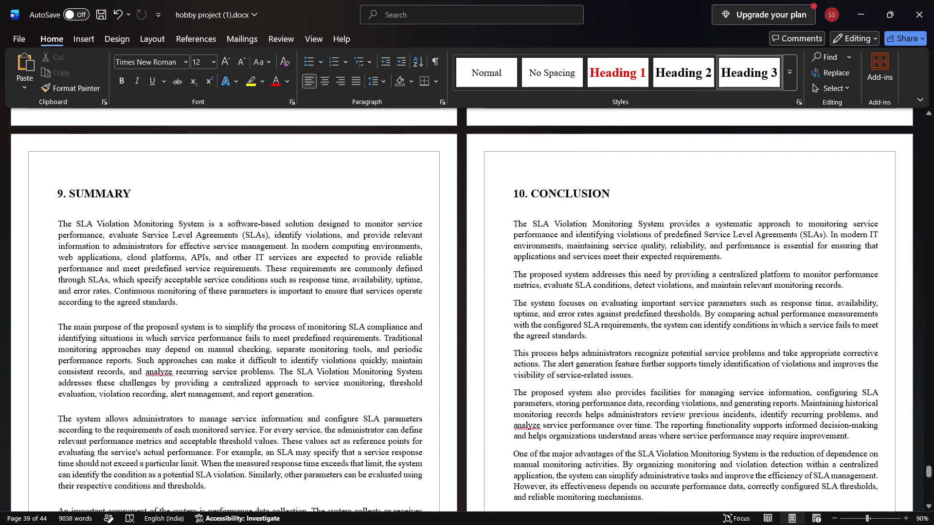
scroll(213, 234, down, 3)
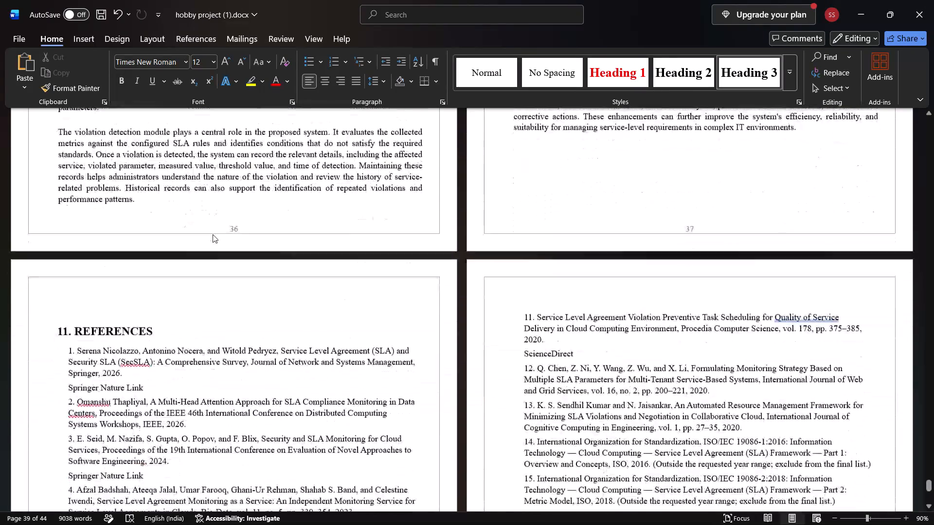
scroll(213, 234, down, 2)
Review the page layout backwards from the References through sections 7, 5, 4 and 3 to the end of section 2 for carried-over text.
scroll(213, 234, up, 1)
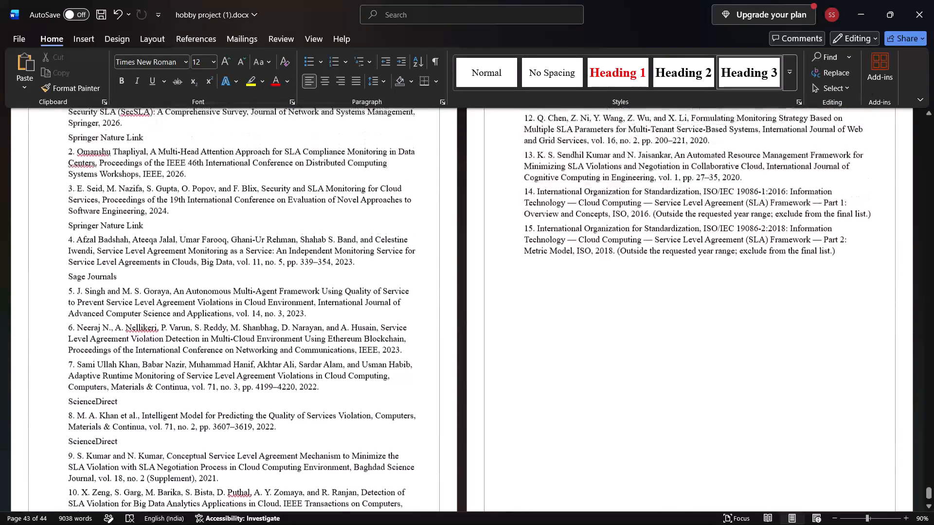
scroll(213, 234, up, 2)
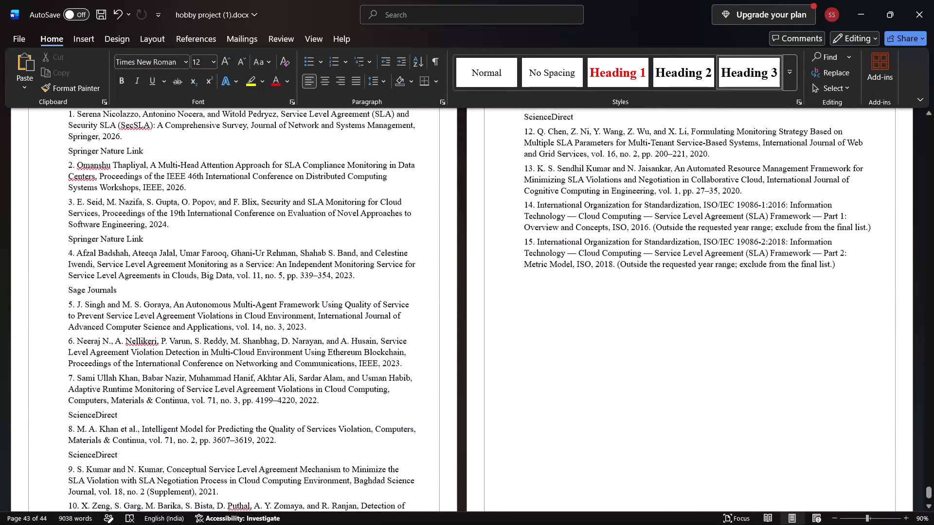
scroll(241, 220, up, 1)
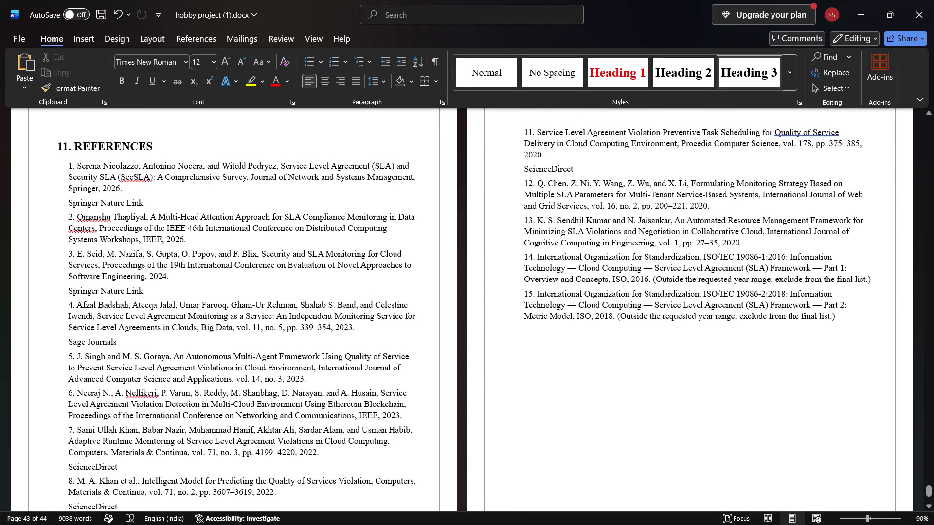
scroll(241, 220, up, 2)
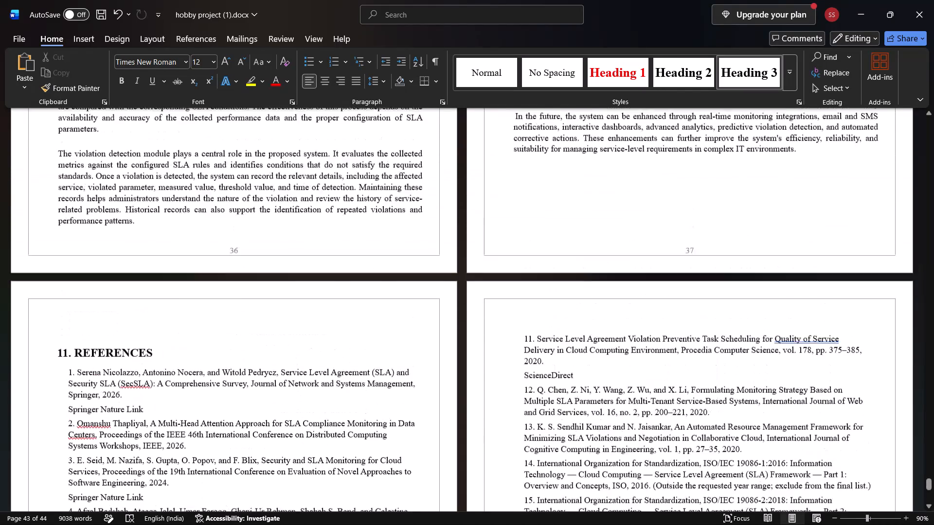
scroll(241, 220, up, 8)
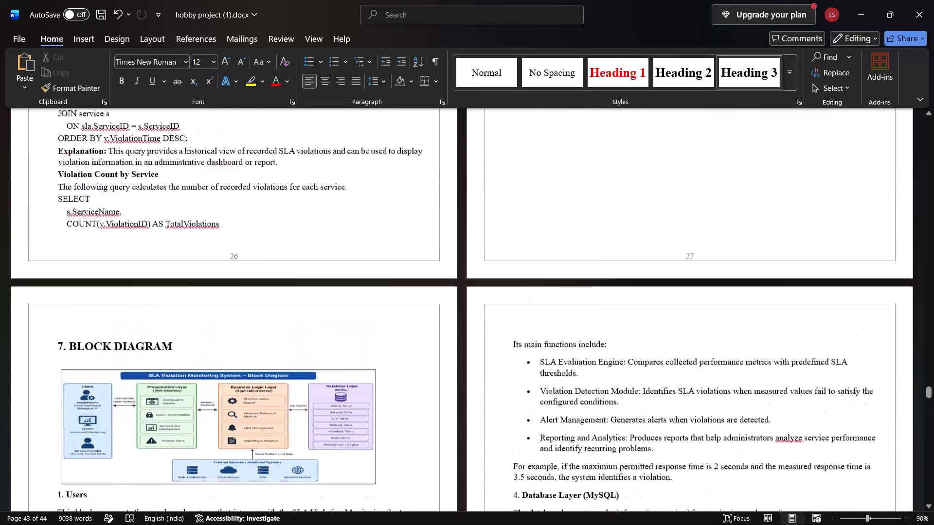
scroll(241, 220, up, 7)
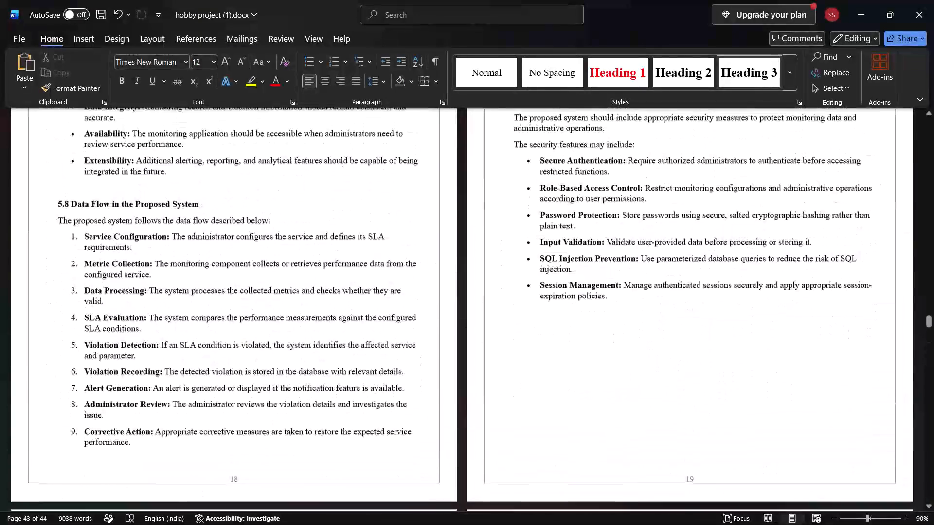
scroll(241, 220, up, 4)
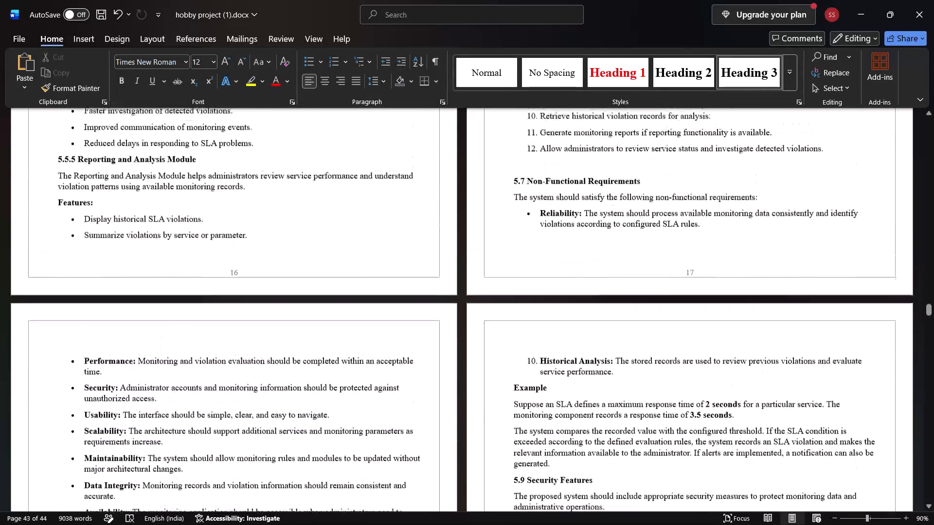
scroll(241, 220, up, 9)
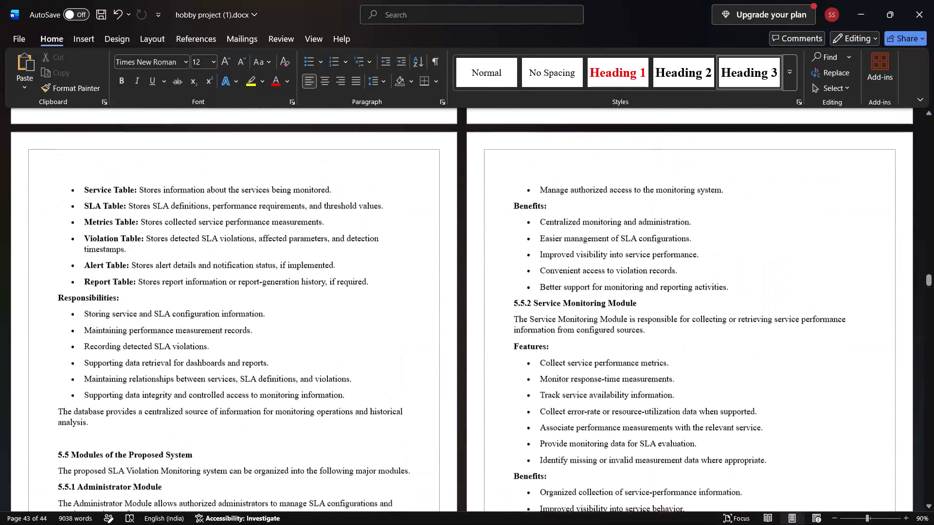
scroll(241, 220, up, 4)
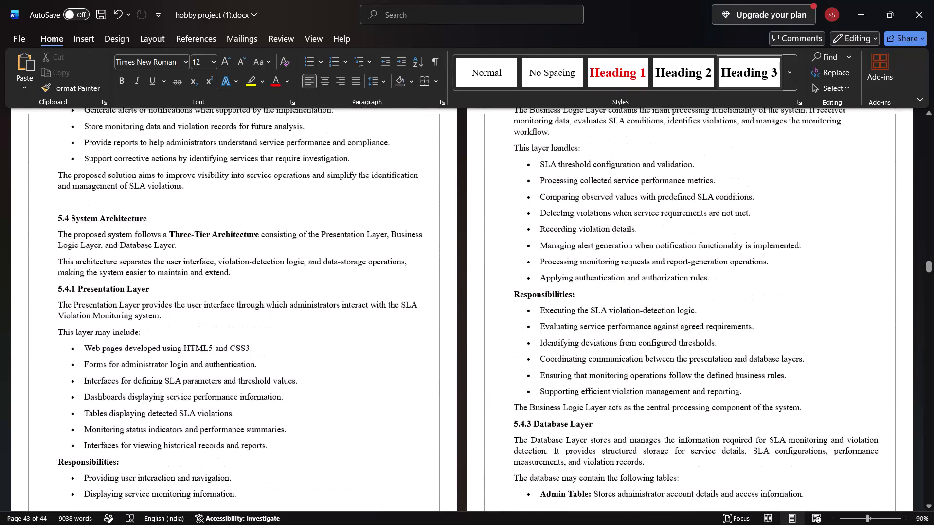
scroll(241, 220, up, 4)
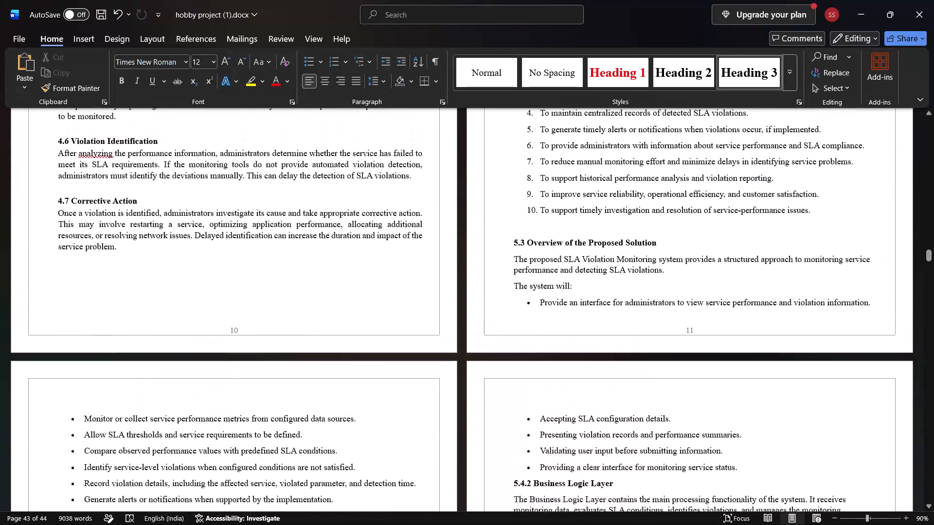
scroll(241, 220, up, 5)
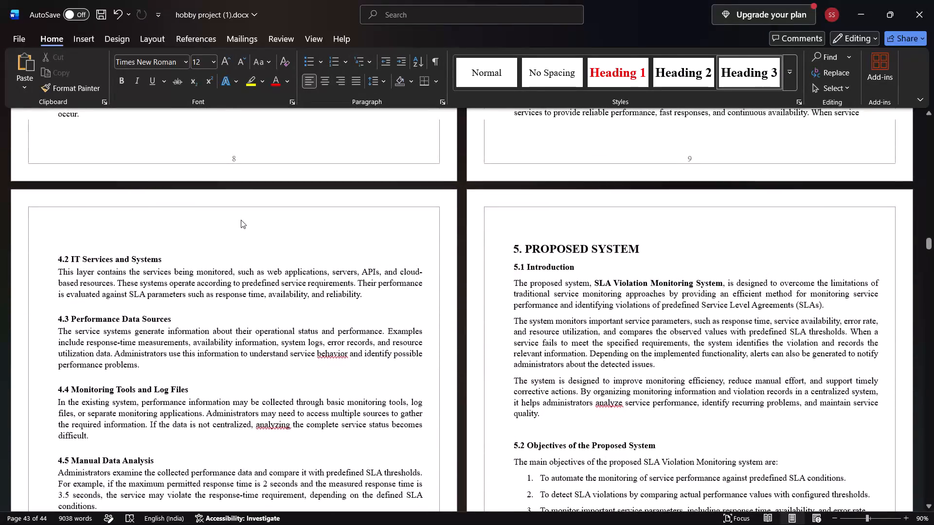
click(513, 236)
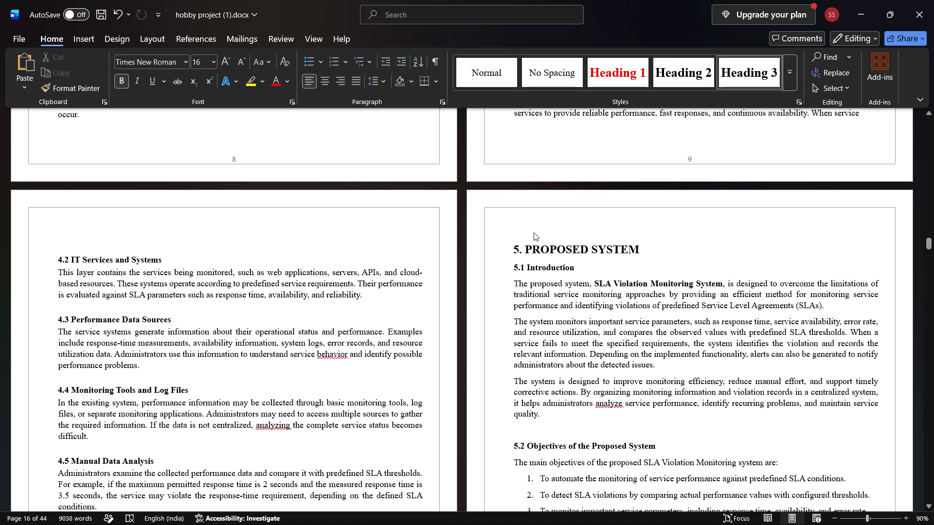
click(534, 232)
click(534, 232)
scroll(534, 232, up, 6)
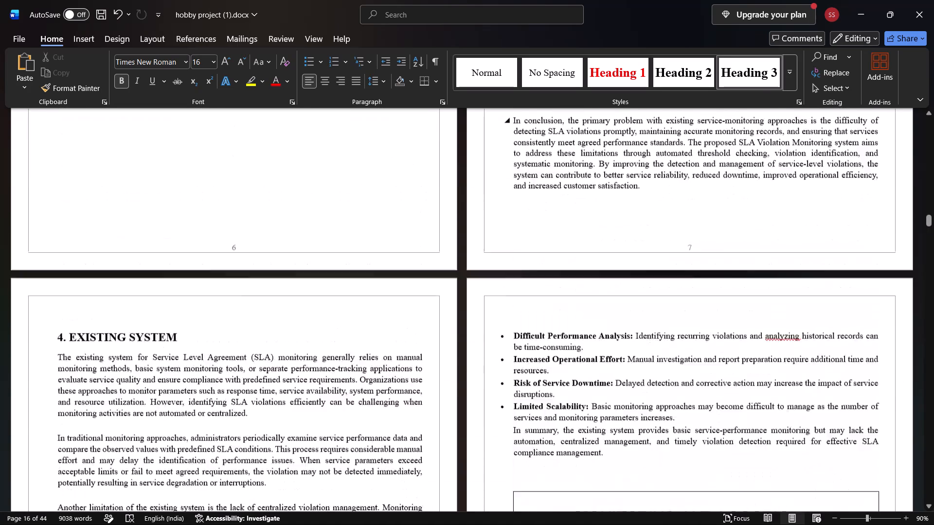
scroll(534, 232, up, 3)
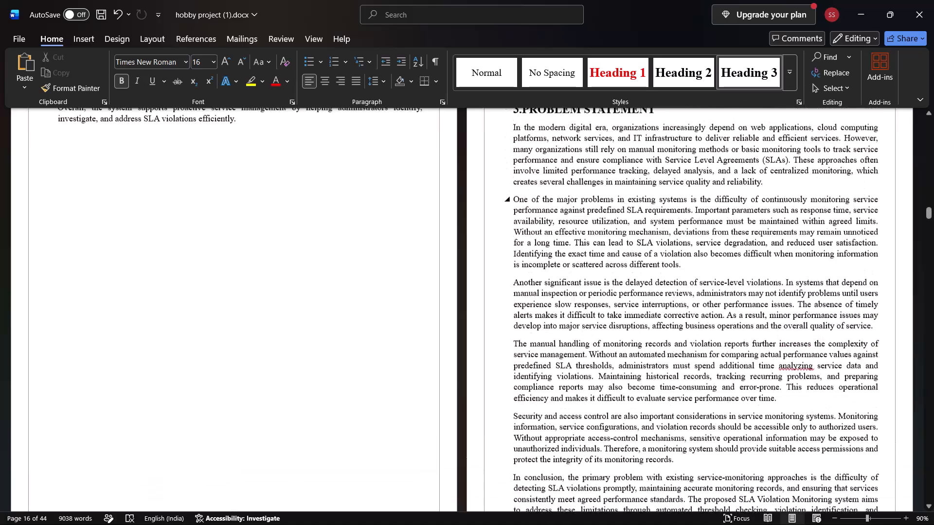
scroll(534, 232, up, 3)
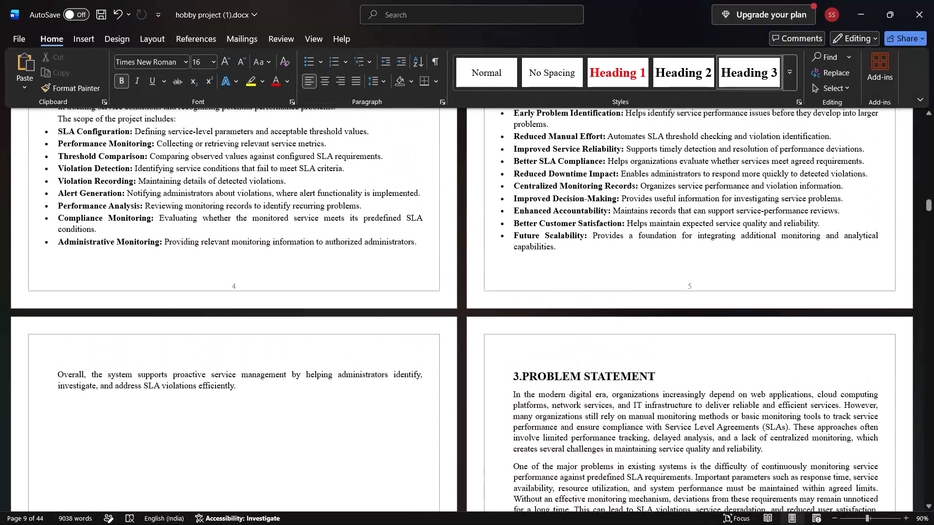
Delete the carried-over paragraph "Overall, the system supports proactive service management..." on the page before the heading 3. PROBLEM STATEMENT.
scroll(536, 299, down, 1)
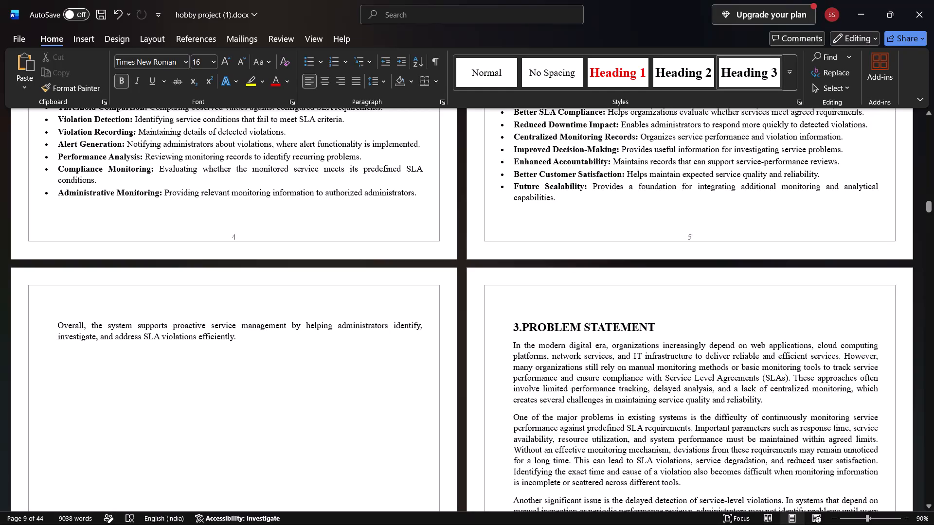
drag(249, 342, 106, 339)
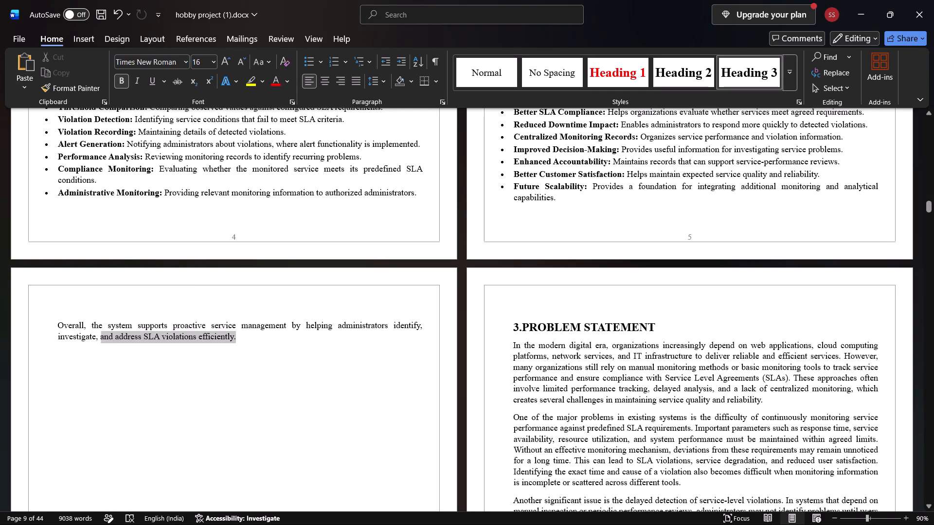
drag(106, 339, 65, 318)
key(BackSpace)
key(BackSpace)
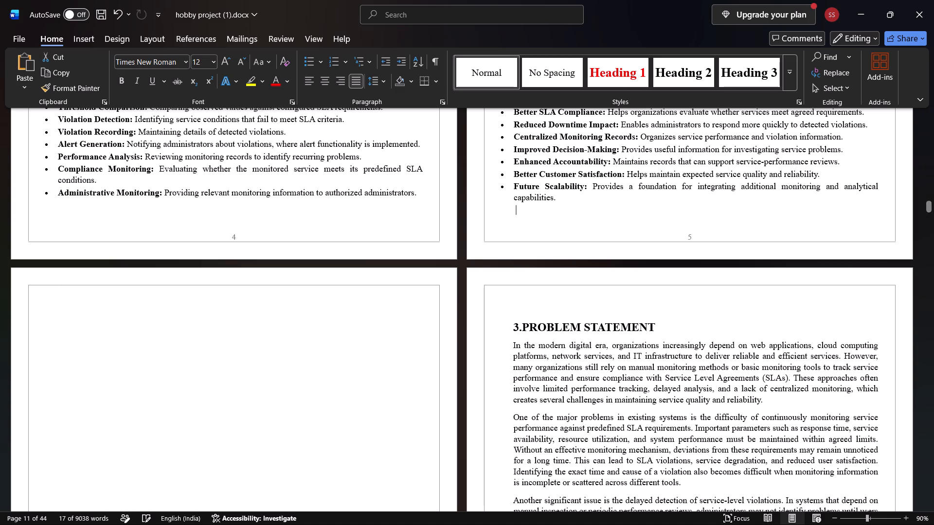
Review the title page, certificate, declaration, acknowledgment, contents table and sections 1 to 3 for page layout problems.
scroll(65, 318, up, 1)
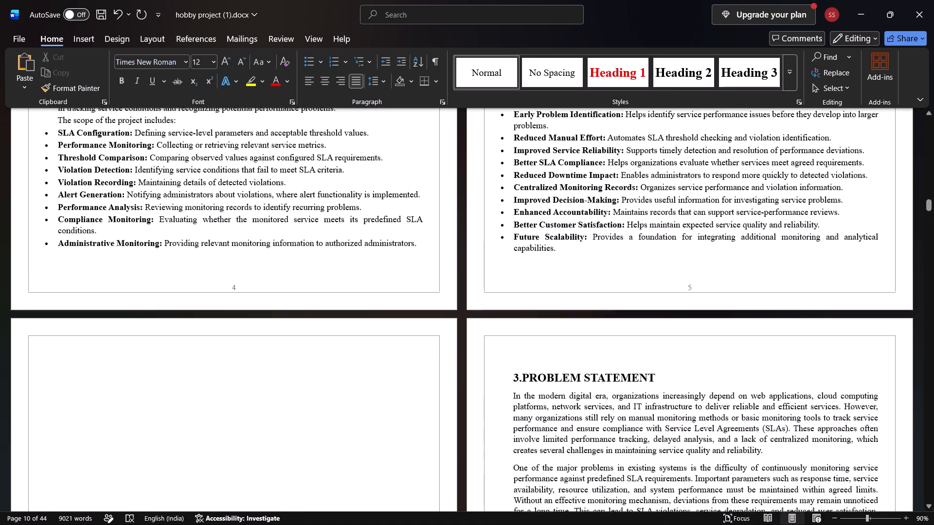
scroll(65, 318, up, 9)
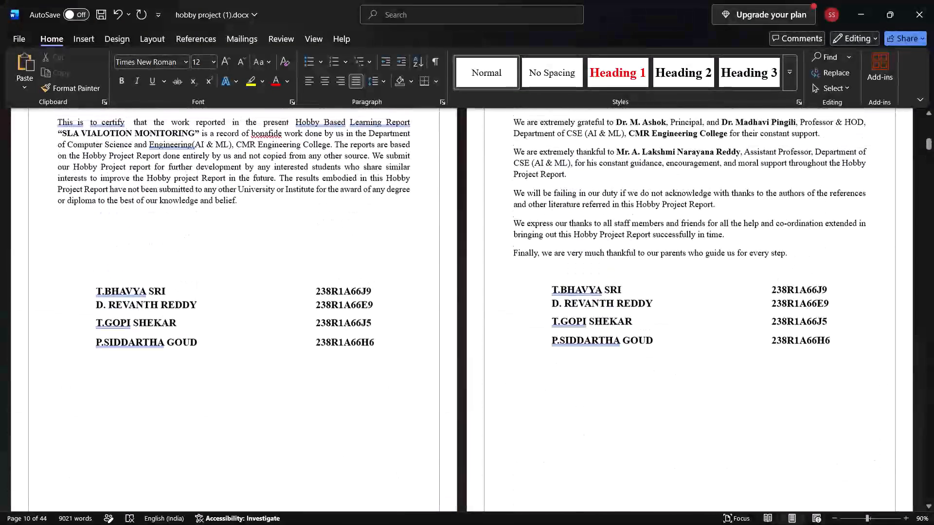
scroll(65, 318, up, 4)
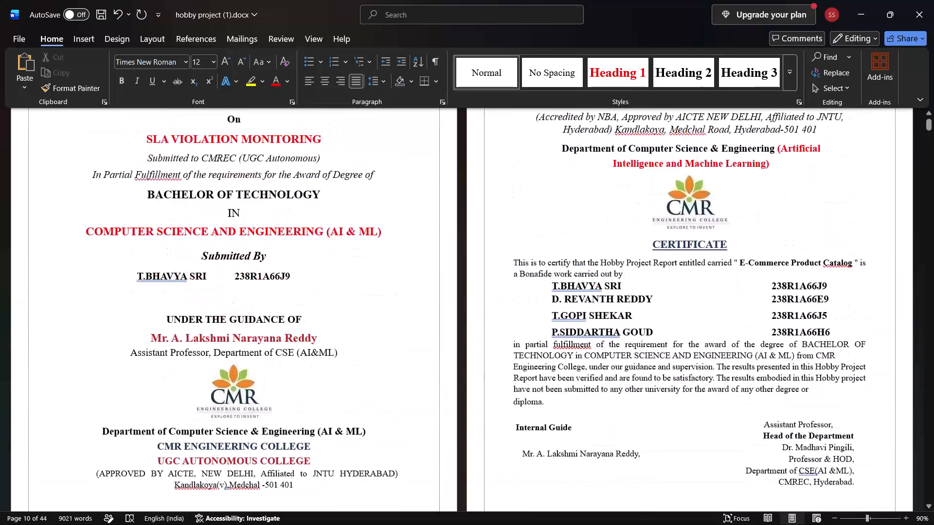
scroll(65, 318, up, 3)
scroll(65, 318, down, 3)
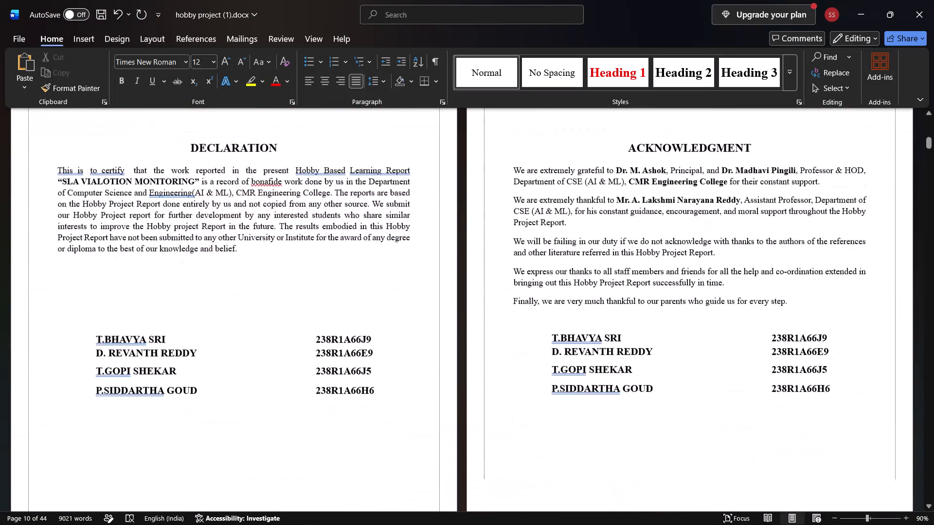
scroll(65, 318, down, 5)
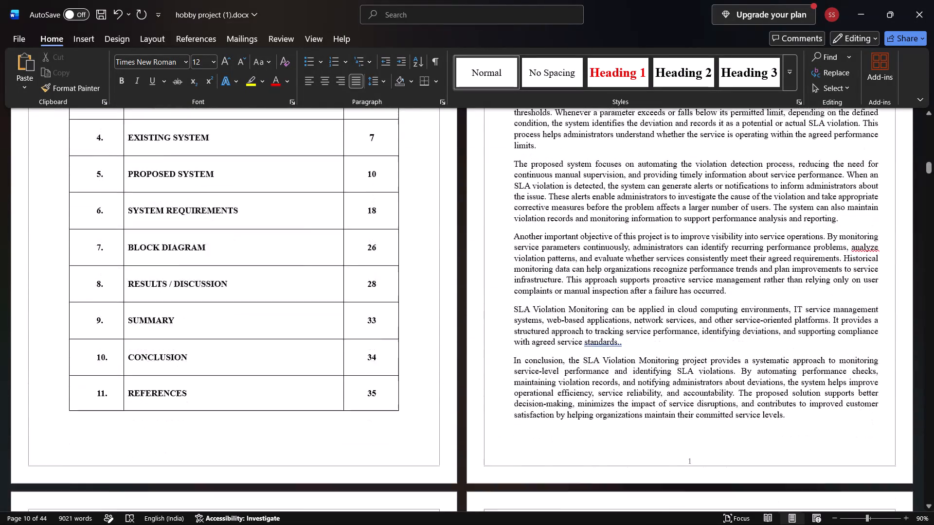
scroll(65, 318, down, 4)
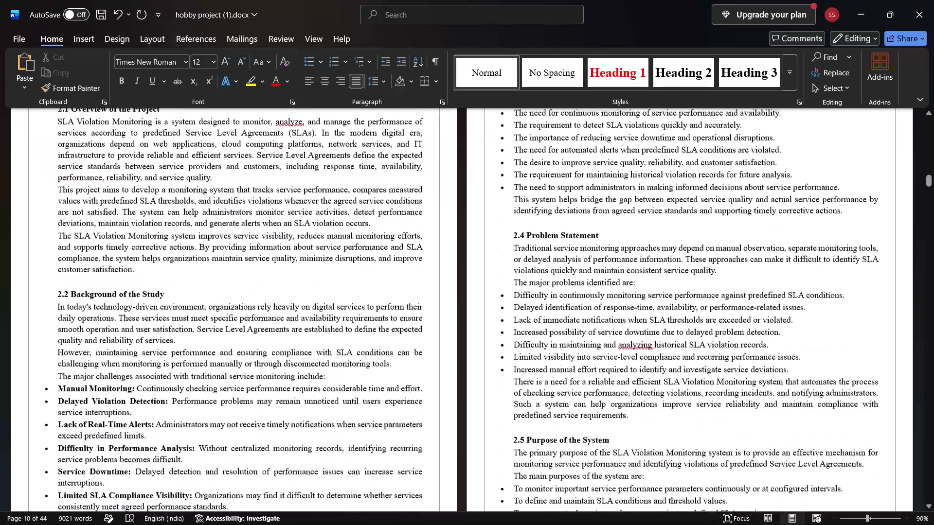
scroll(65, 318, down, 2)
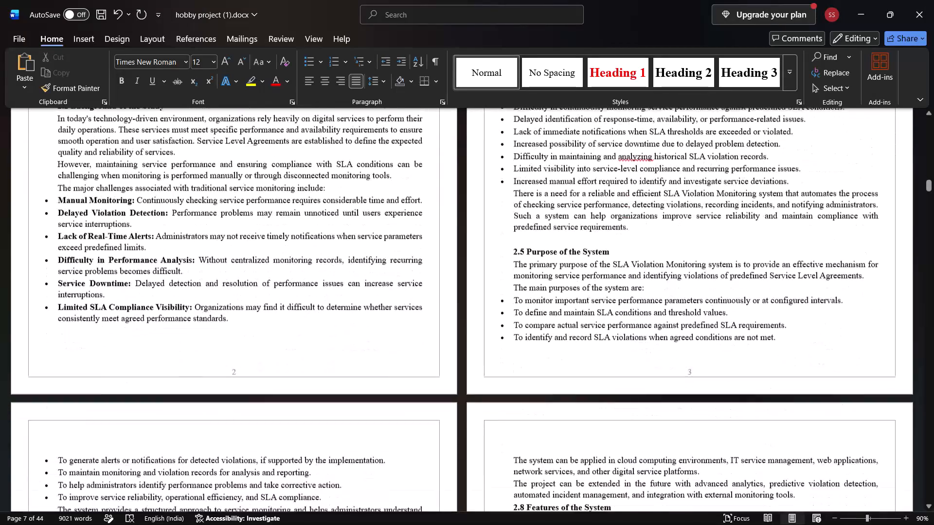
scroll(65, 318, down, 5)
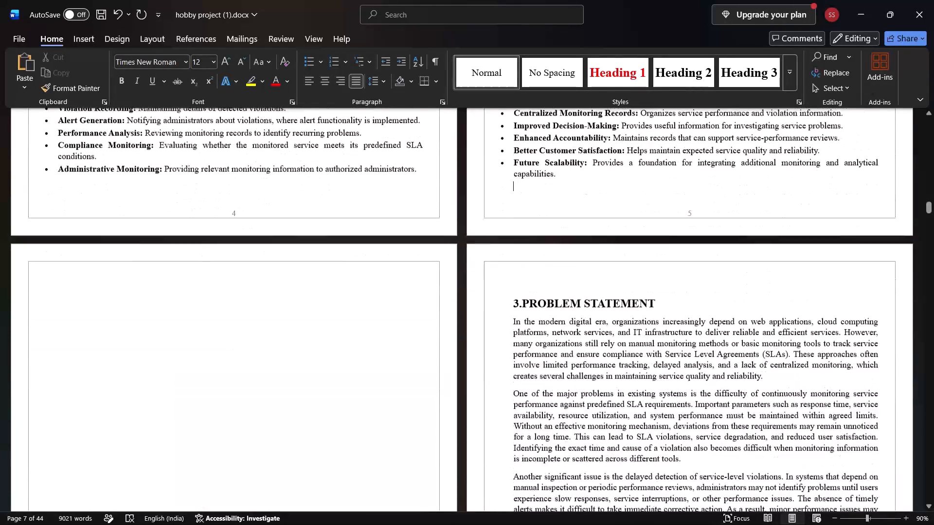
scroll(65, 318, down, 2)
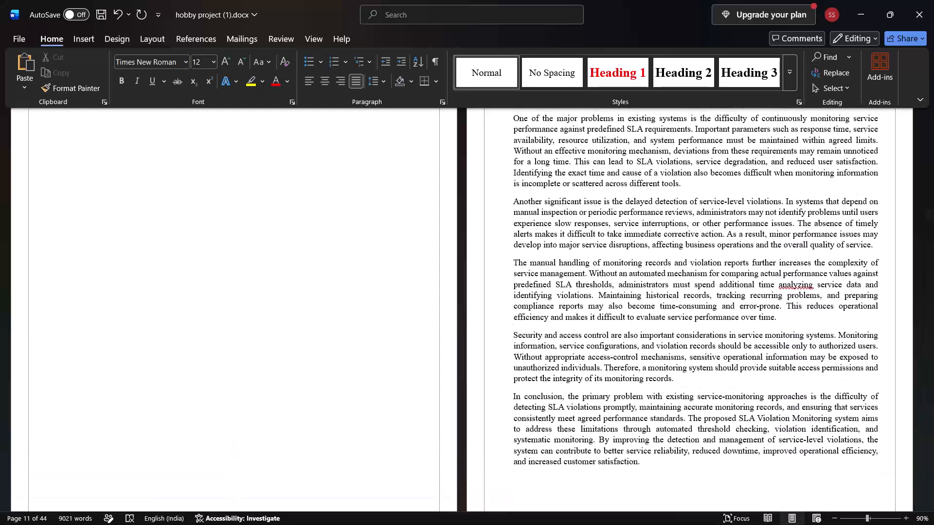
Remove one blank line between the heading 2. INTRODUCTION and the subheading 2.1 Overview of the Project.
scroll(65, 318, up, 3)
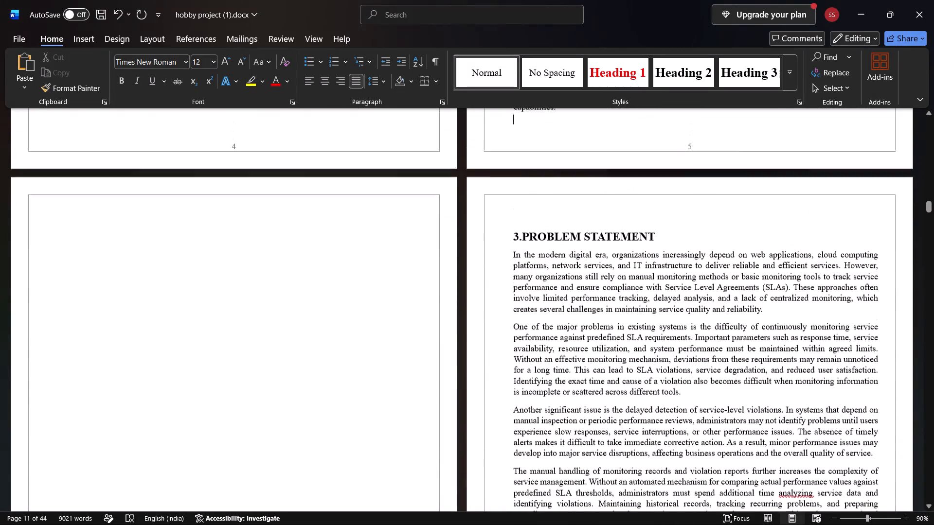
scroll(65, 318, up, 1)
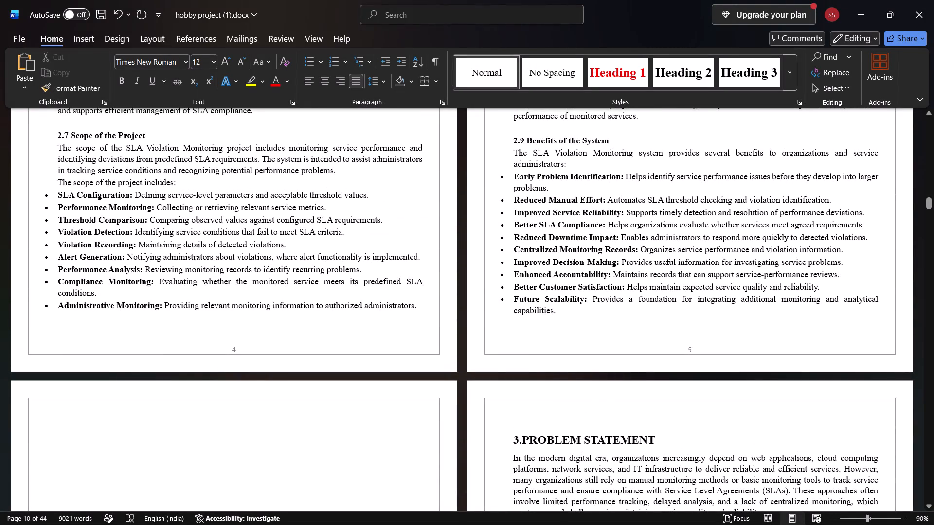
scroll(164, 183, up, 5)
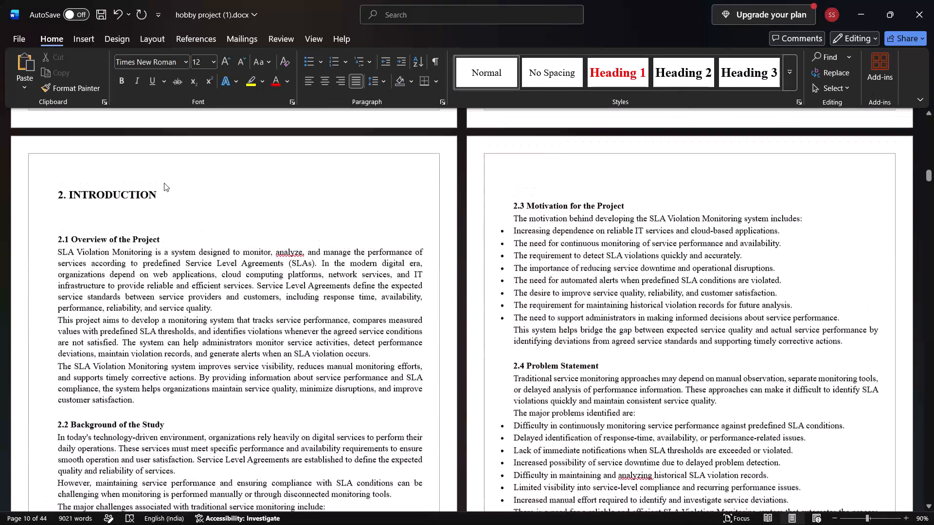
scroll(164, 183, up, 1)
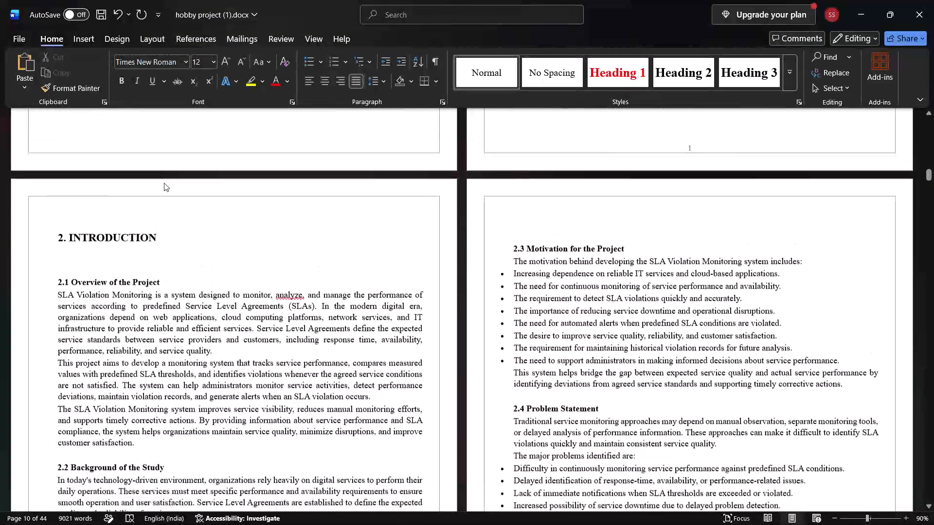
click(72, 249)
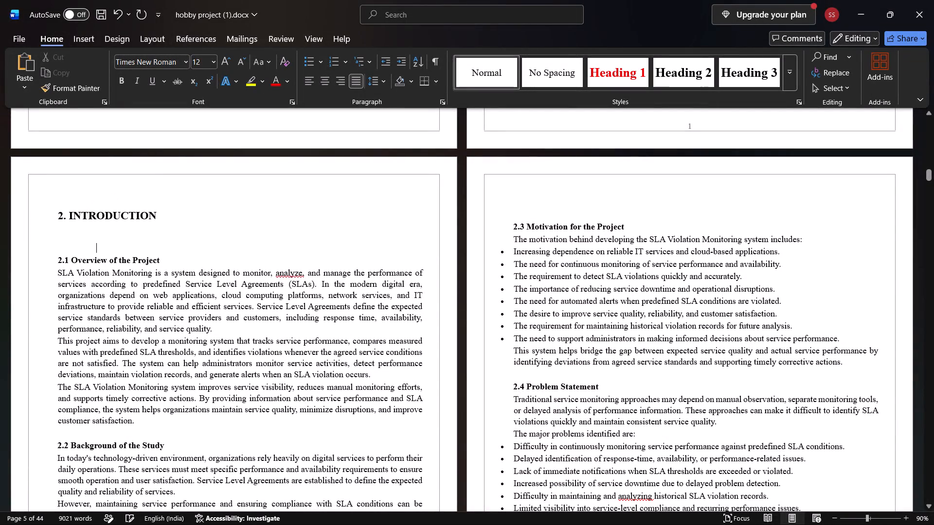
key(BackSpace)
key(BackSpace)
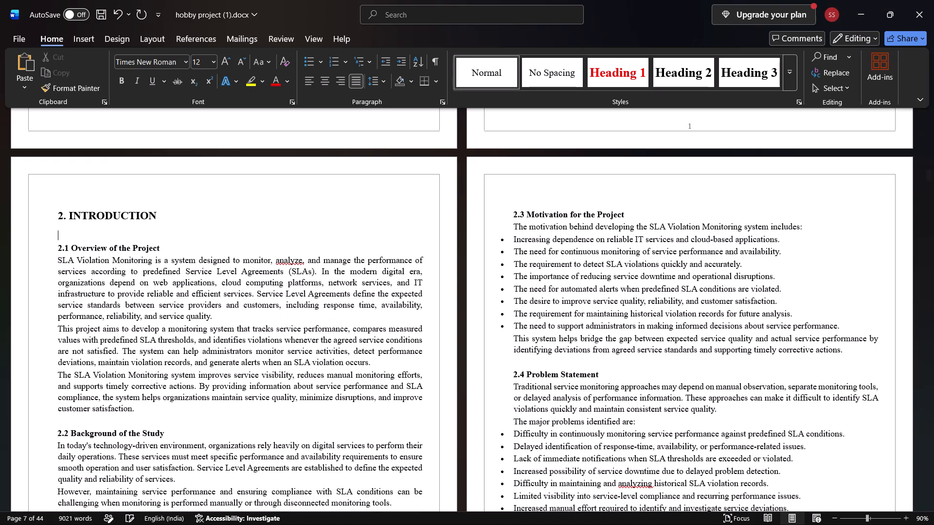
scroll(72, 249, down, 3)
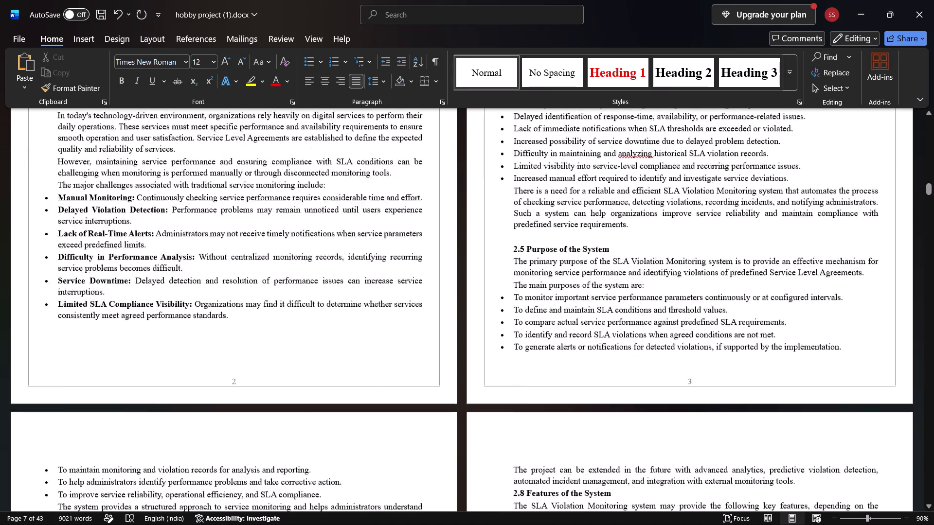
Review the page layout from the start of sections 3 and 4 back through section 2 to the certificate and title page.
scroll(72, 249, down, 1)
scroll(72, 249, up, 1)
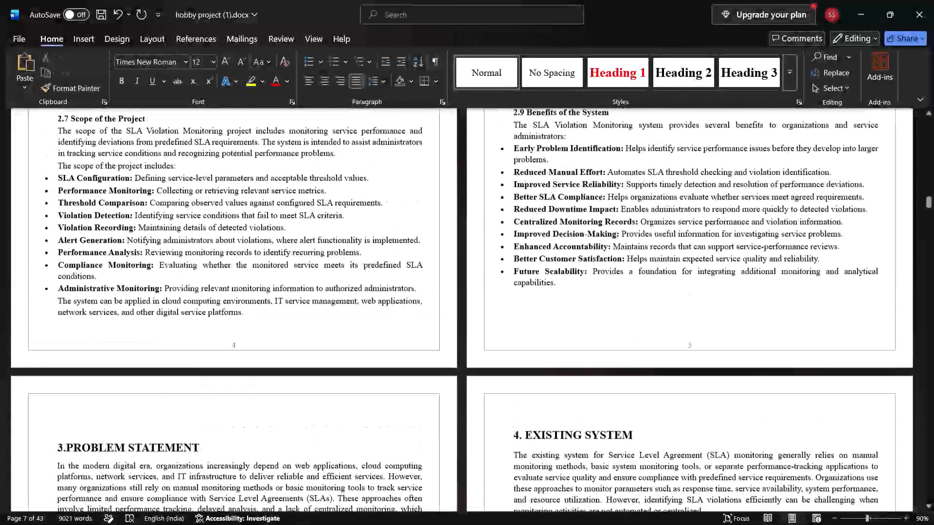
scroll(72, 249, up, 3)
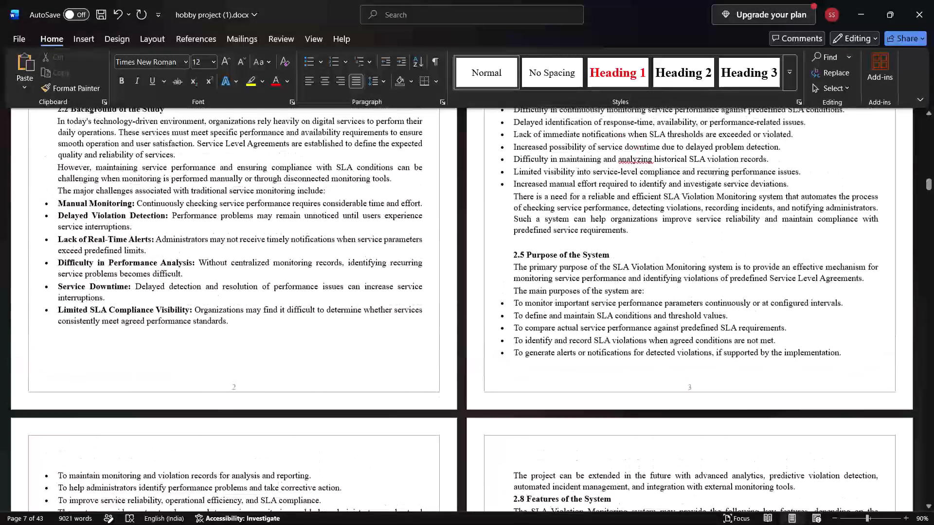
scroll(72, 249, up, 6)
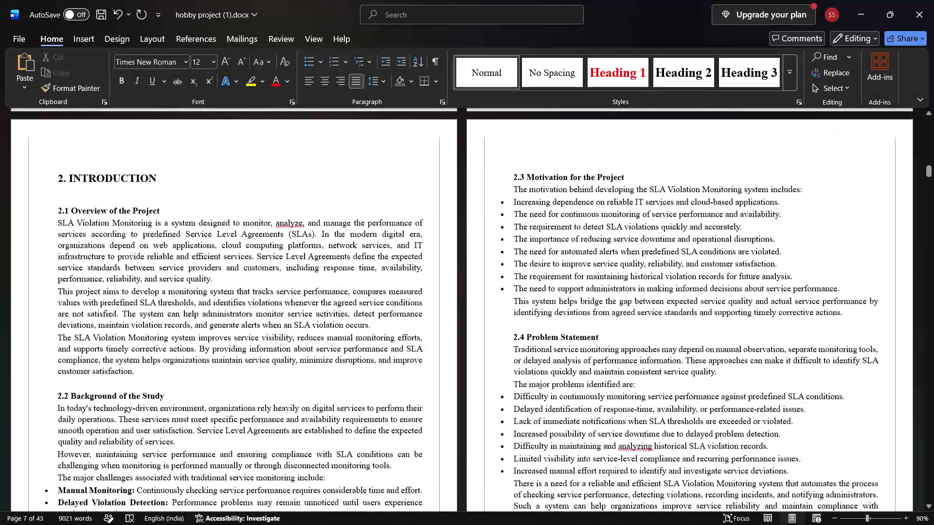
scroll(72, 249, up, 6)
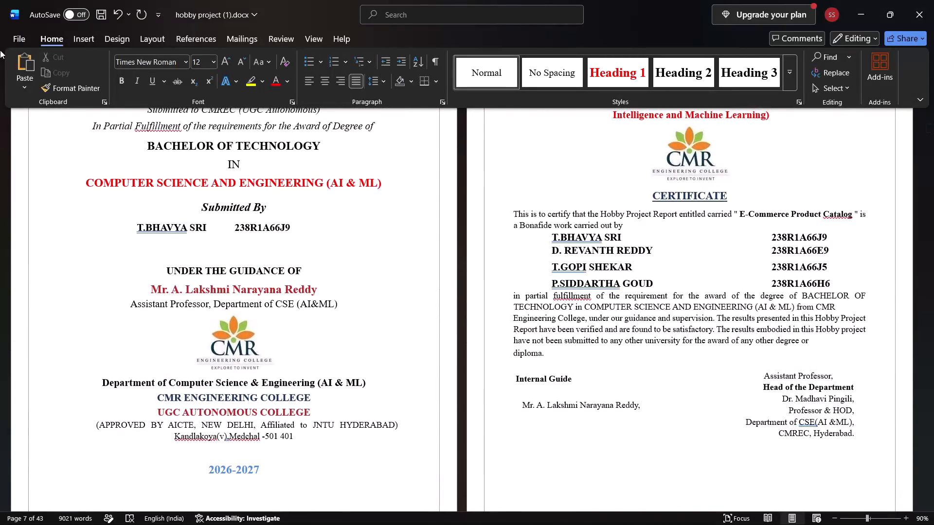
Save a PDF copy of the report in the Downloads folder, named "hobby project (1).docx.. and cc and ss".
click(17, 39)
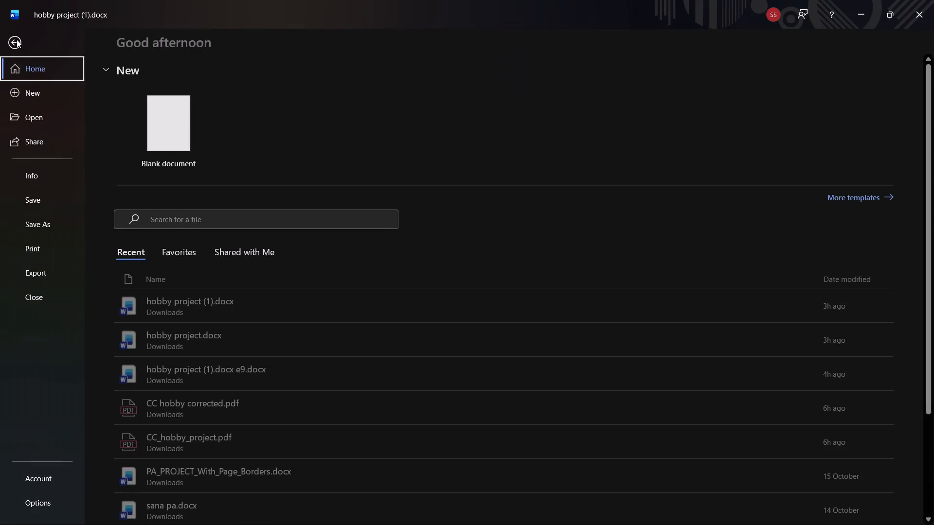
click(55, 230)
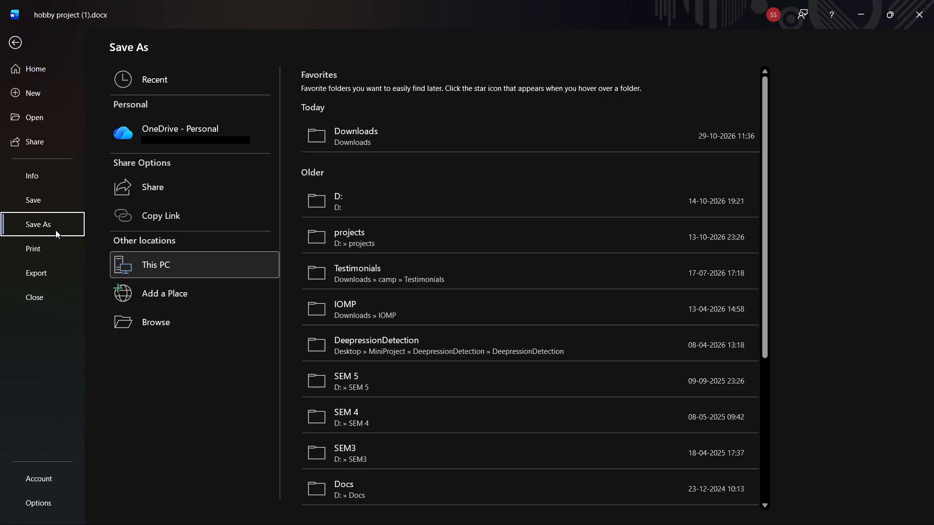
click(190, 277)
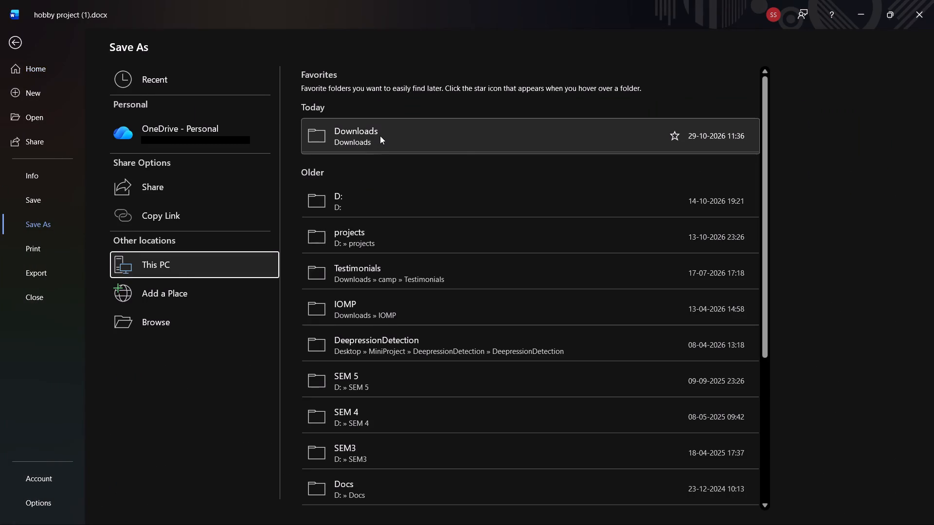
click(380, 136)
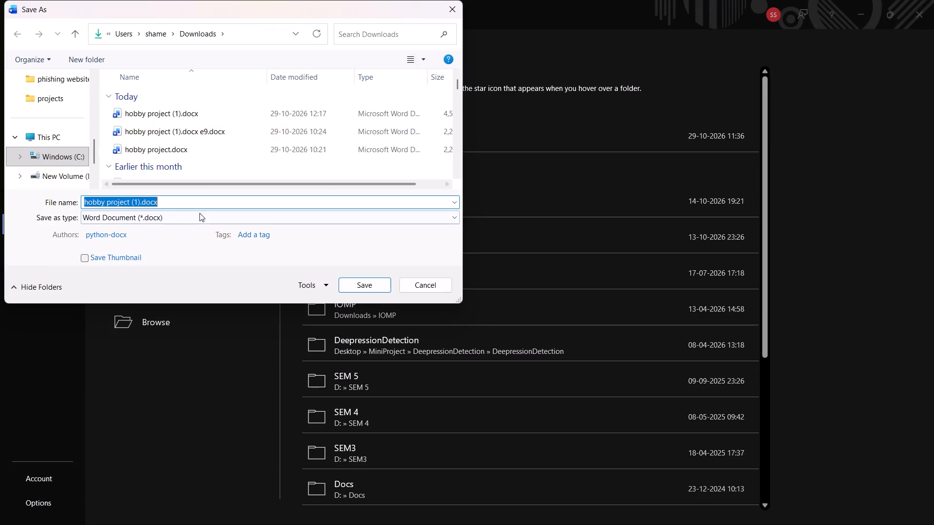
click(198, 204)
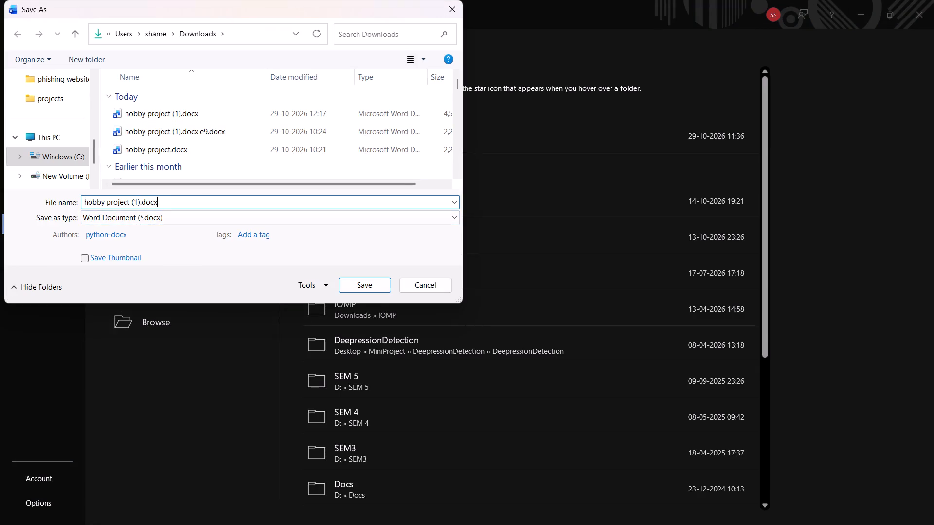
text(cc)
key(BackSpace)
key(BackSpace)
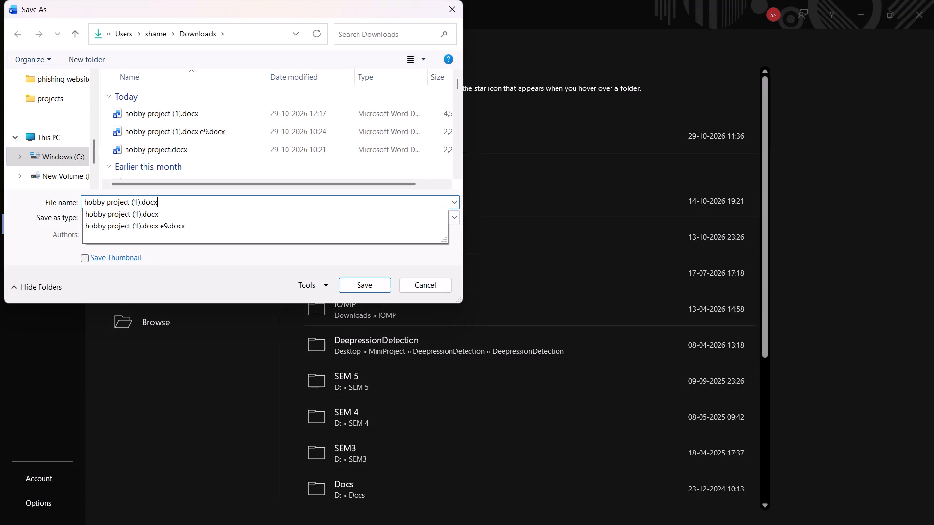
text(.. and)
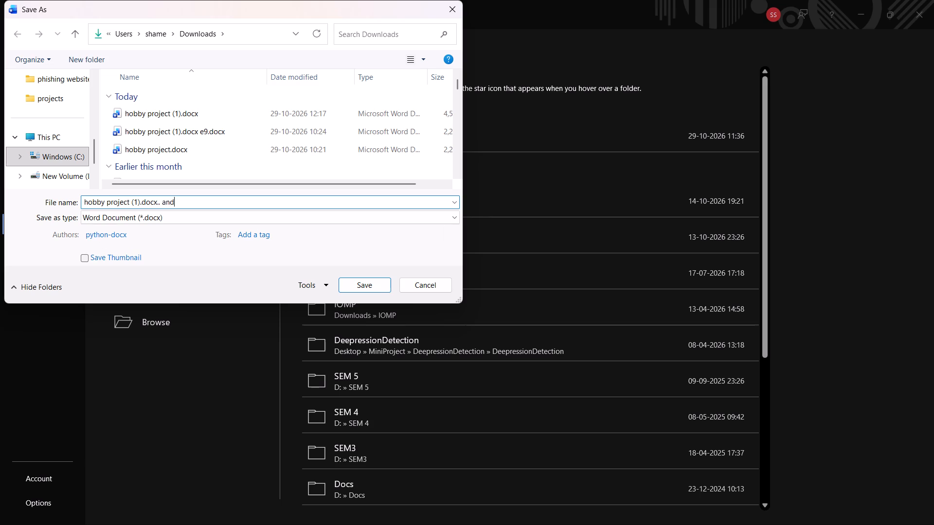
key(space)
text(cc and ss)
click(114, 215)
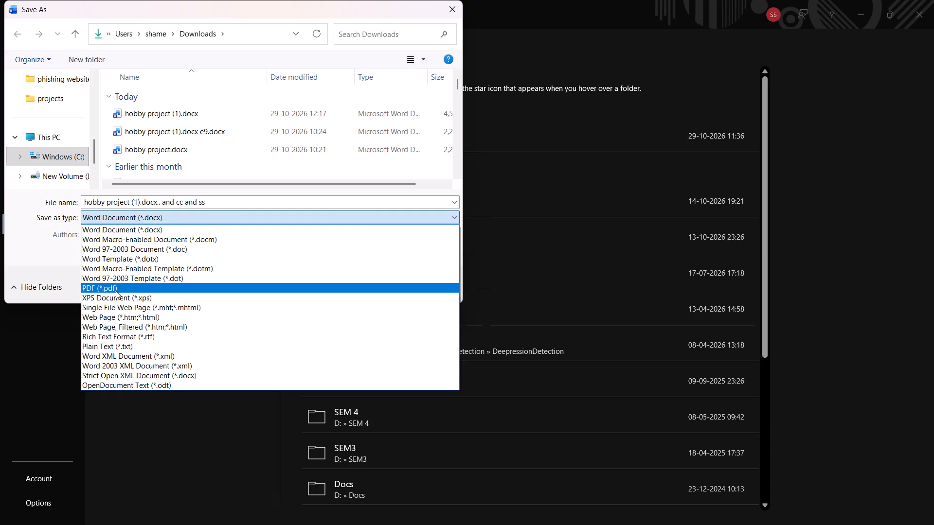
click(116, 291)
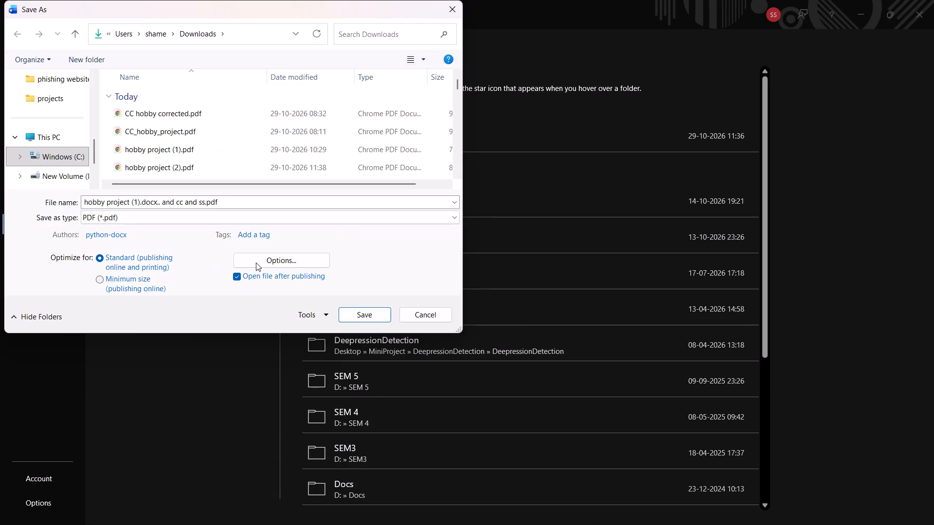
Publish the report to the Downloads folder as "hobby project (1).docx.. and cc and ss.pdf" with standard optimization, opening it after publishing.
click(359, 320)
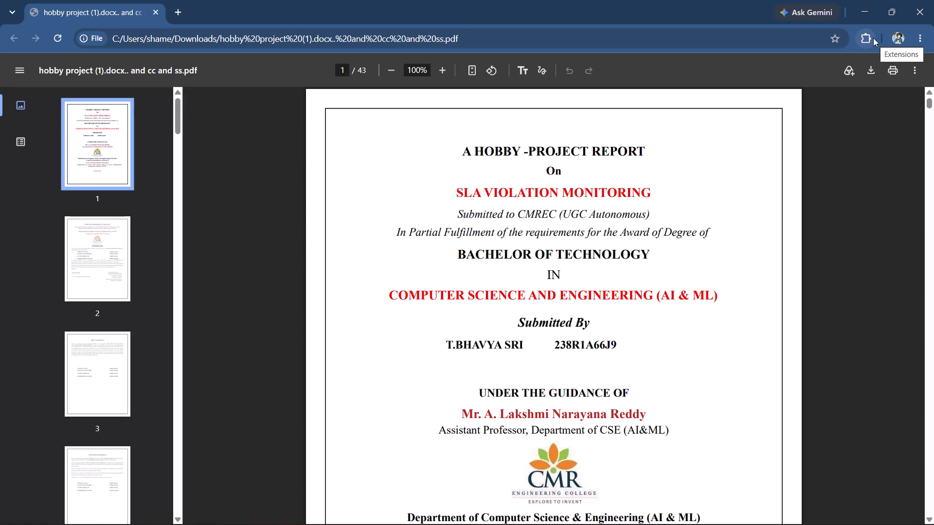
Review the exported PDF's page layout in Chrome from the title page through section 5.4.2 Business Logic Layer.
scroll(654, 244, down, 12)
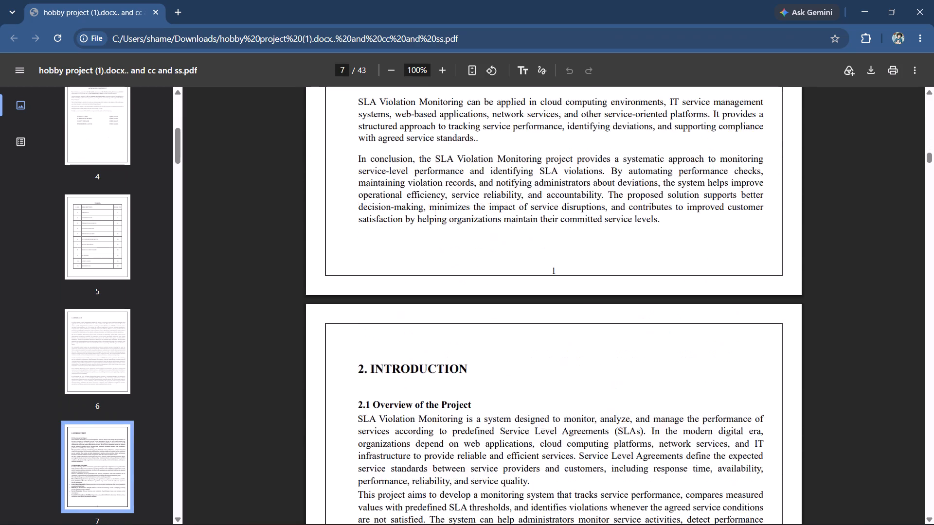
scroll(654, 244, down, 6)
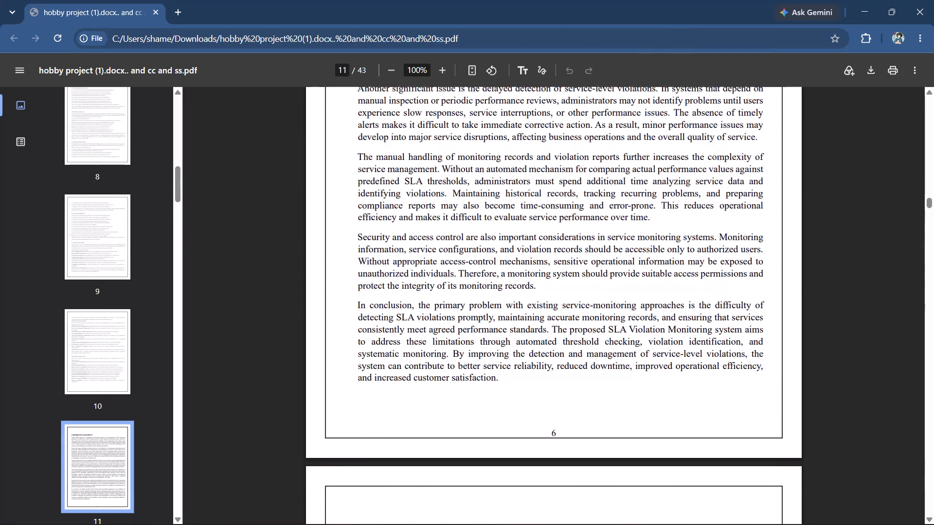
scroll(654, 244, down, 3)
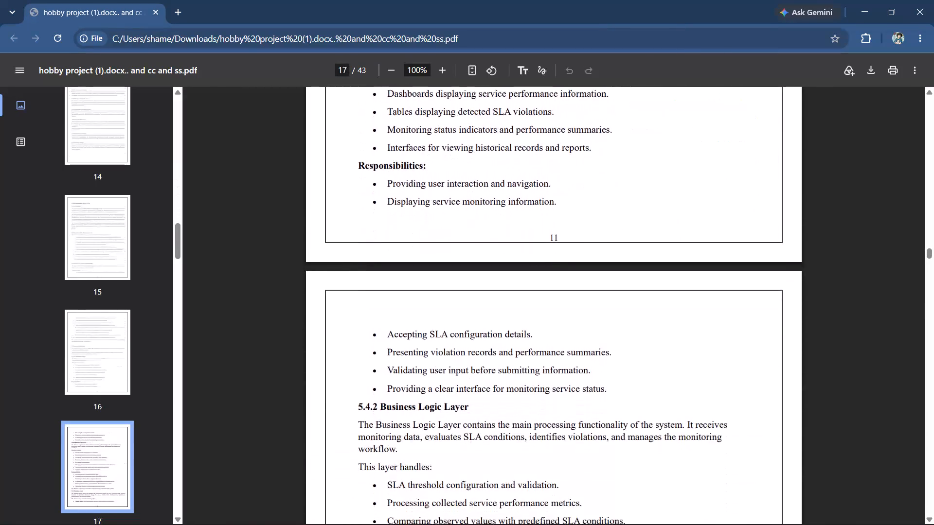
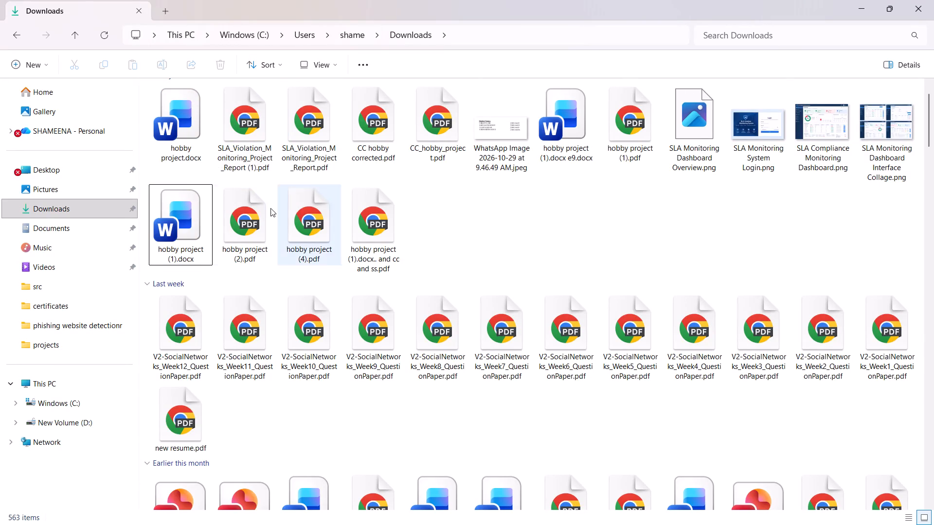
Start sharing the PDF "hobby project (1).docx.. and cc and ss" from the Downloads folder.
click(69, 211)
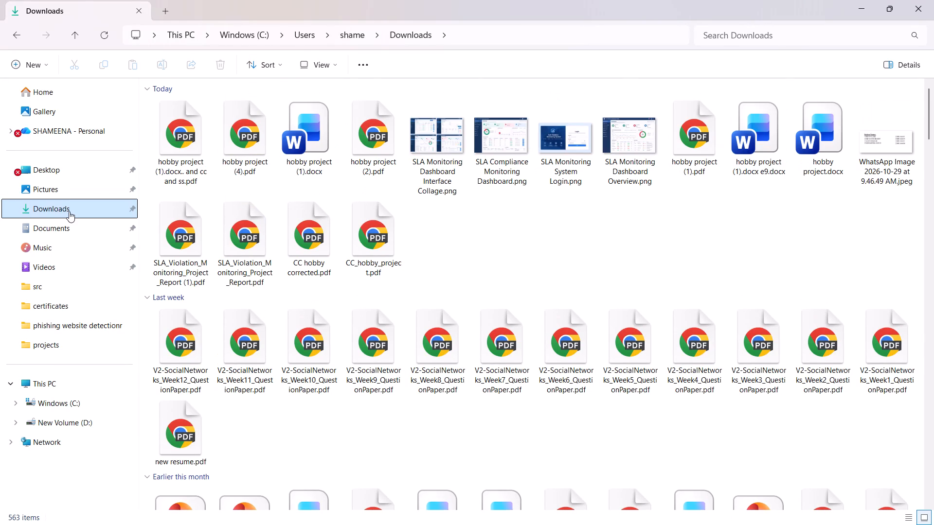
scroll(69, 211, up, 3)
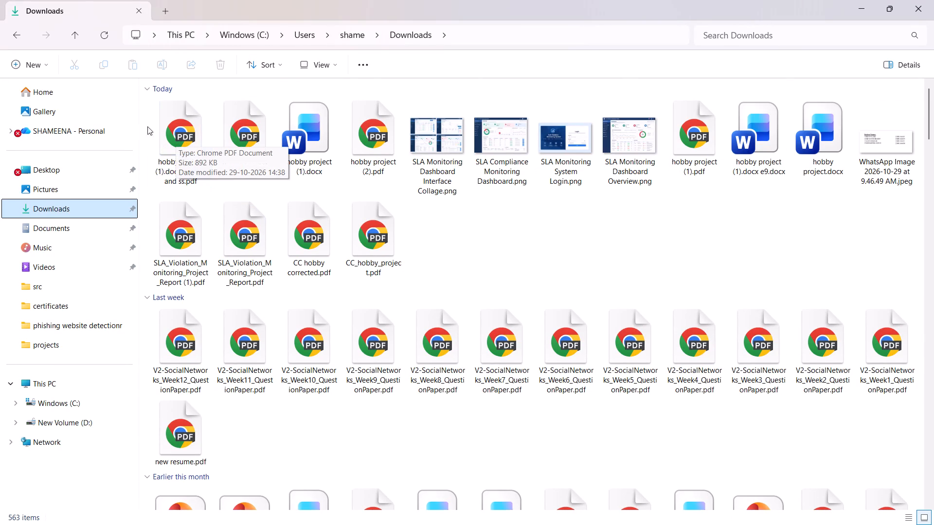
click(163, 129)
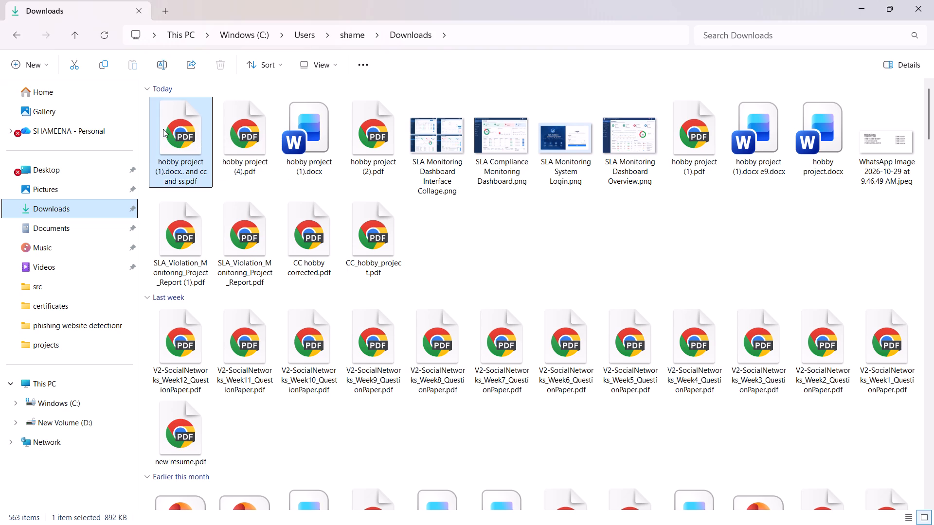
click(186, 68)
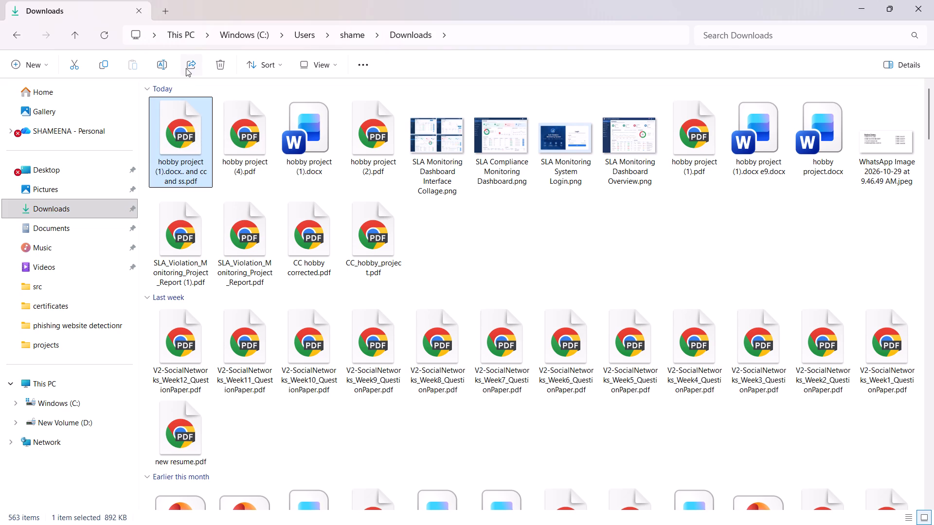
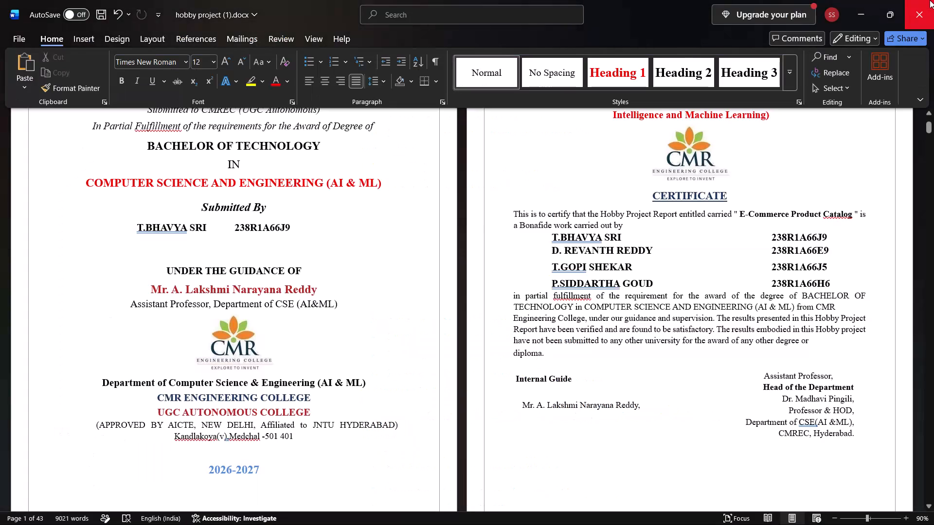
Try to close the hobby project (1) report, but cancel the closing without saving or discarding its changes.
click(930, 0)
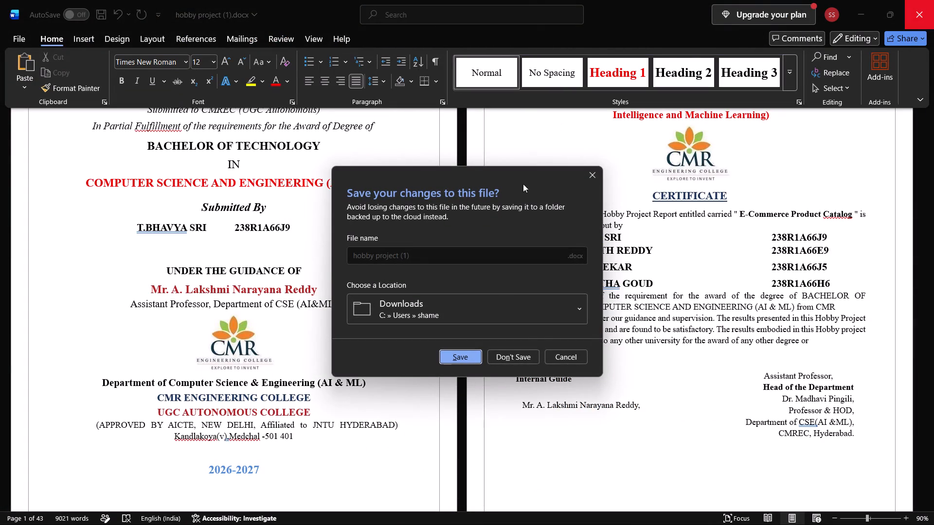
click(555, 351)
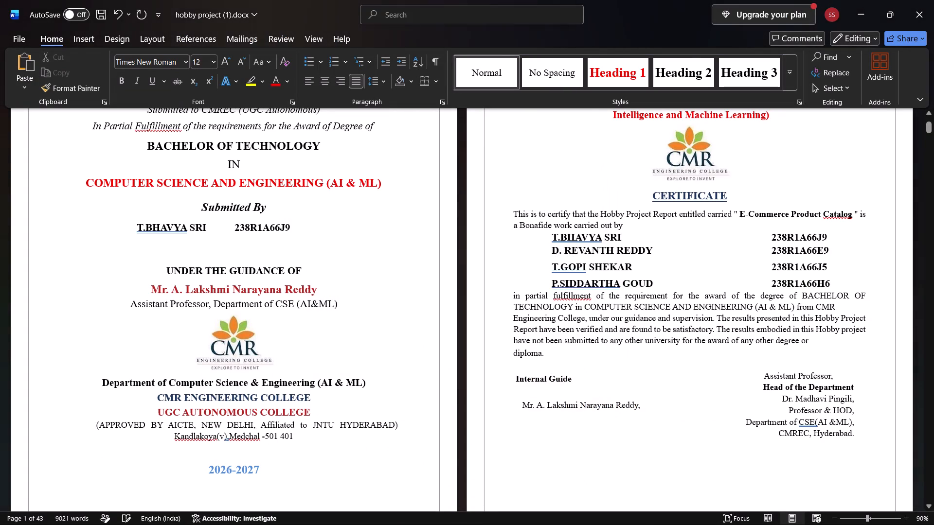
Close the hobby project (1).docx report without saving its changes.
click(932, 8)
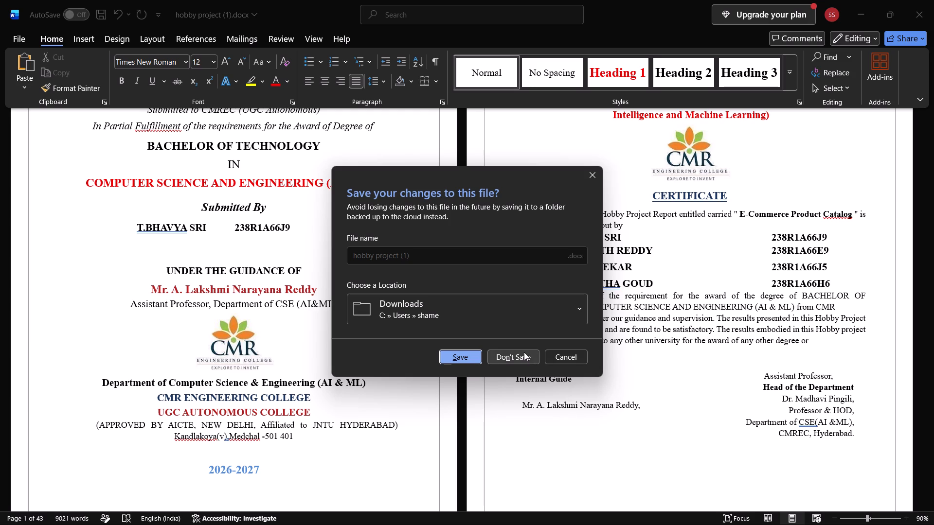
click(524, 352)
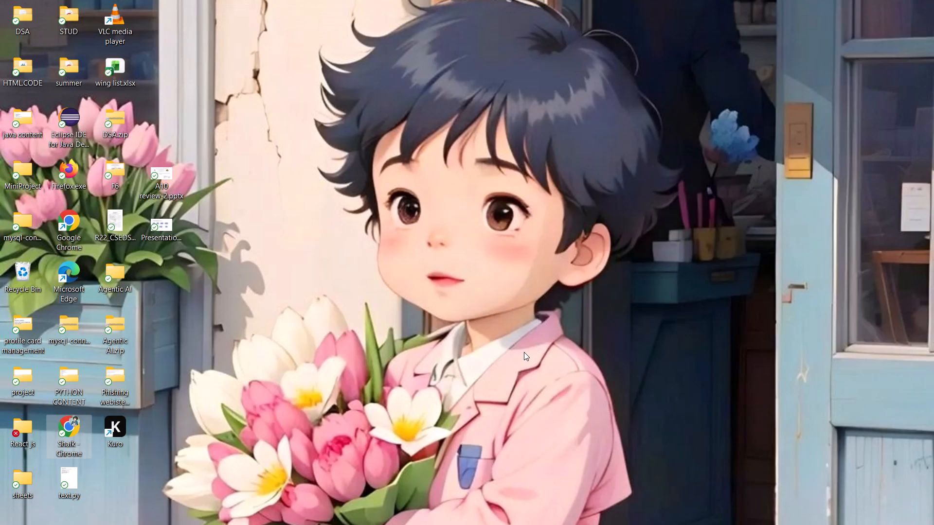
Put the computer into Sleep mode from the Windows desktop.
key(alt+F4)
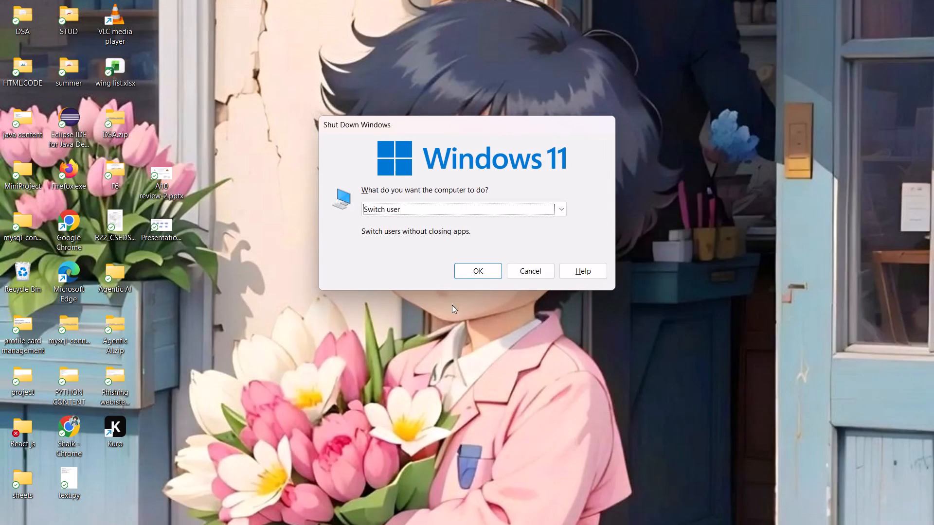
click(462, 212)
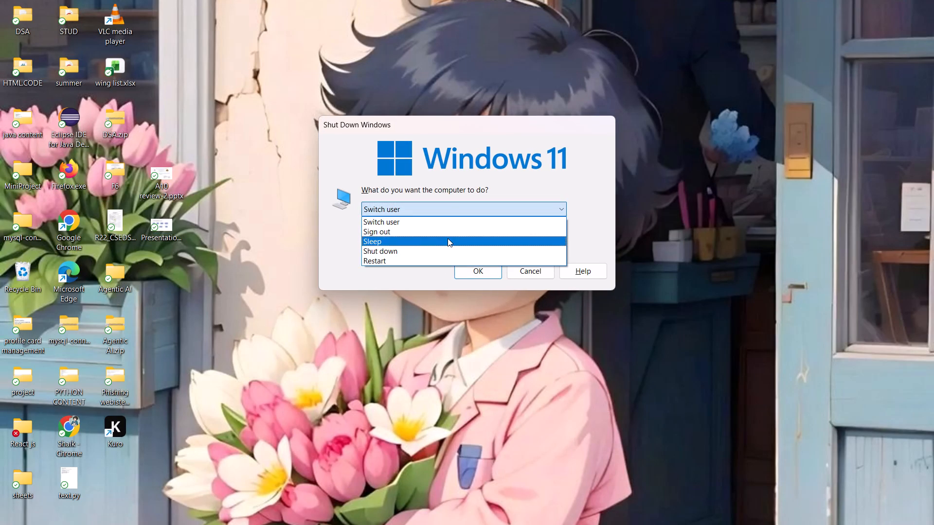
click(448, 238)
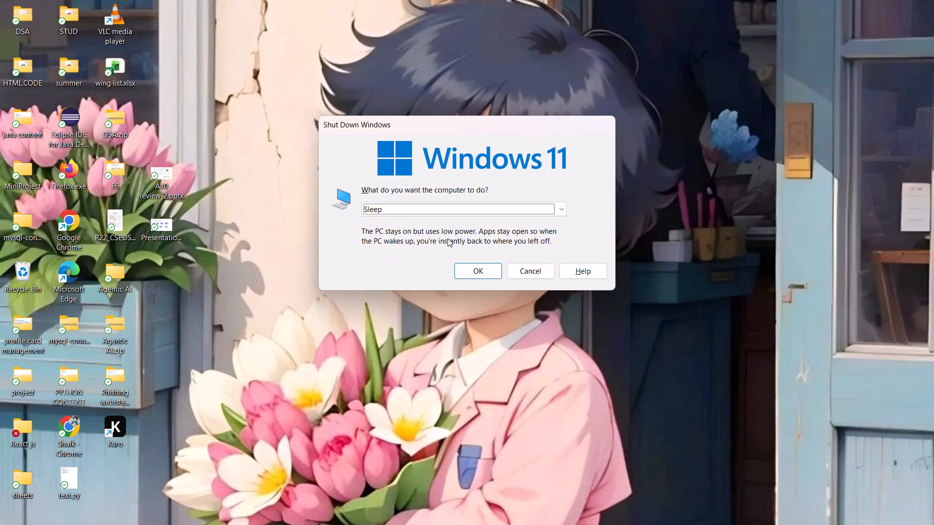
click(477, 265)
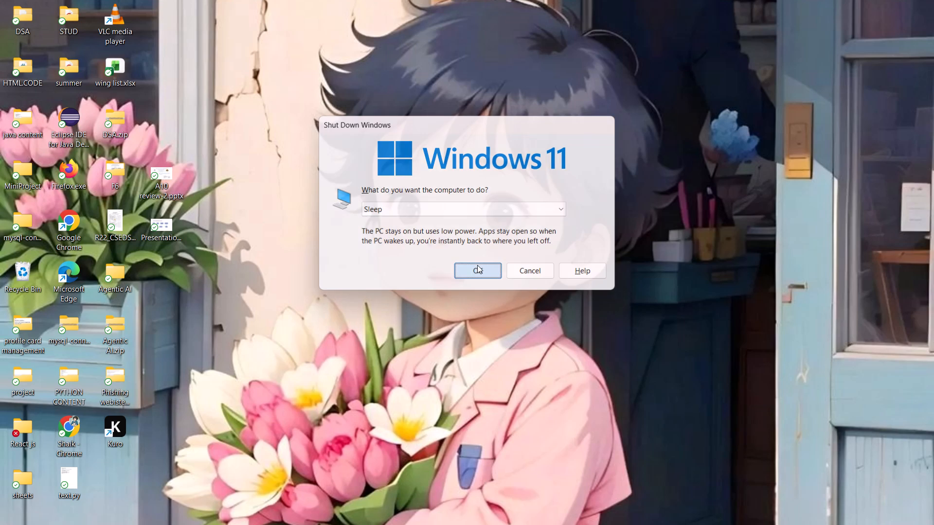
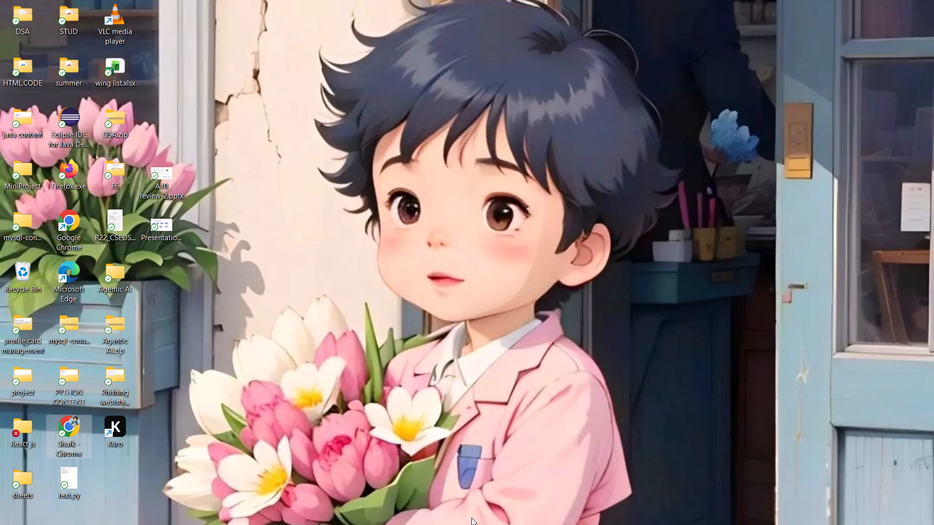
Open the report hobby project (1).docx from the recent files in File Explorer.
double_click(493, 508)
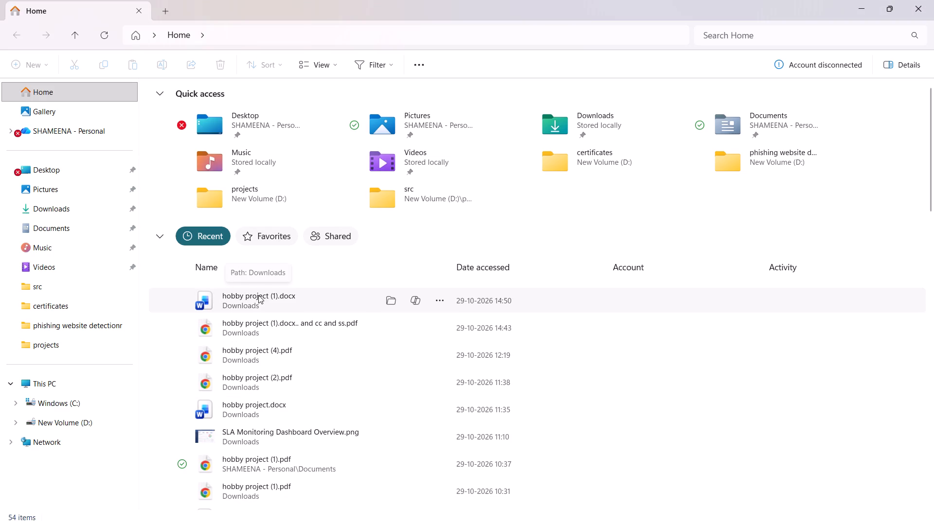
double_click(249, 303)
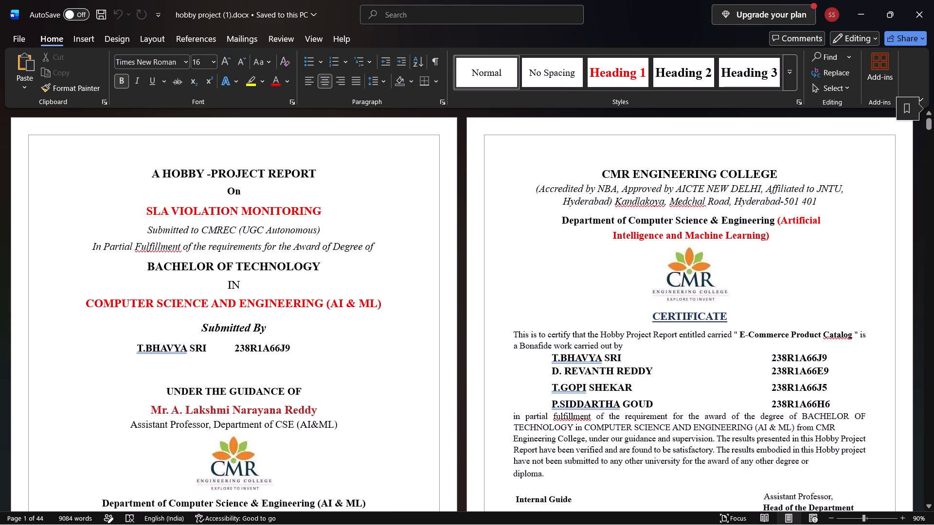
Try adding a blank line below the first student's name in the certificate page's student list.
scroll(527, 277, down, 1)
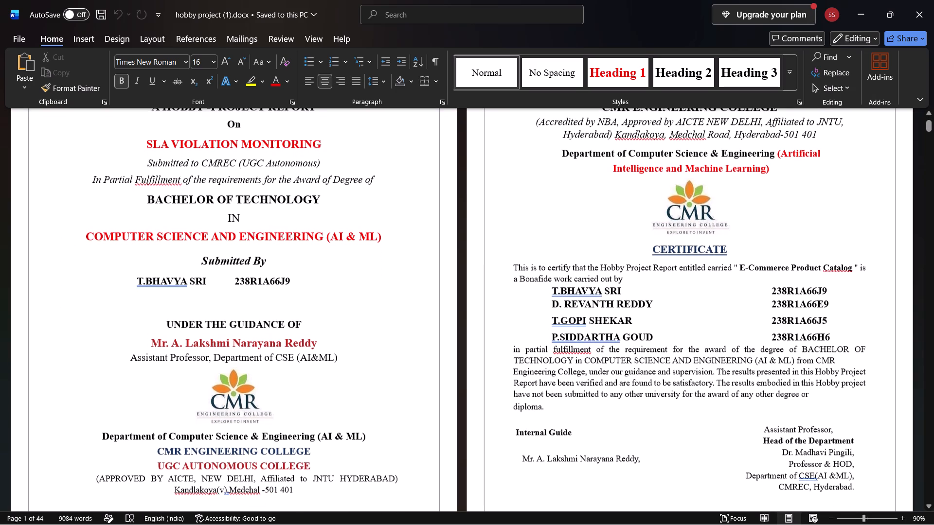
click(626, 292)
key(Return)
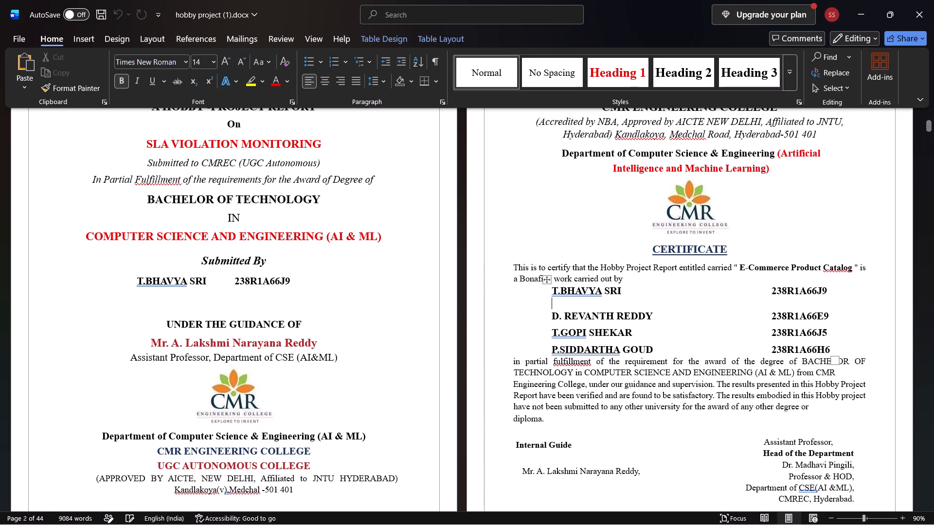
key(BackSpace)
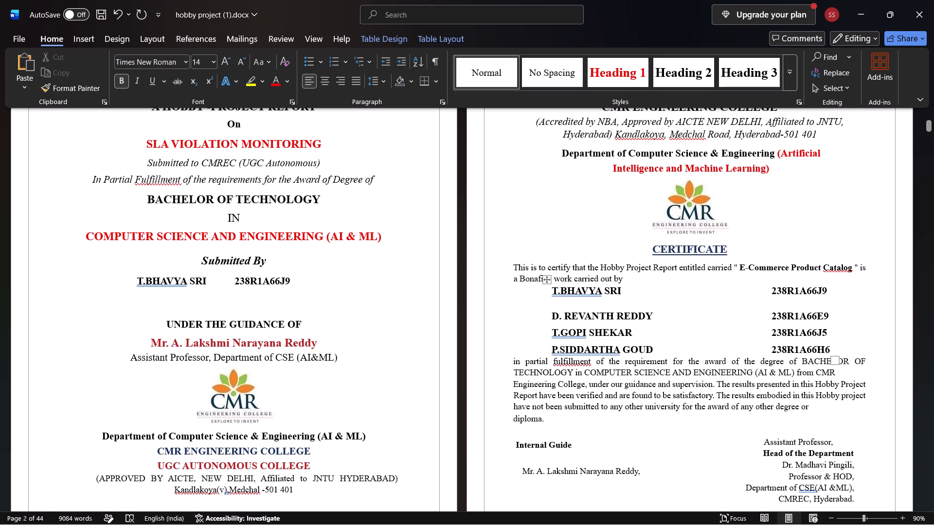
Look through the report's front pages, from the cover and certificate to the declaration, acknowledgment and index.
scroll(548, 328, down, 1)
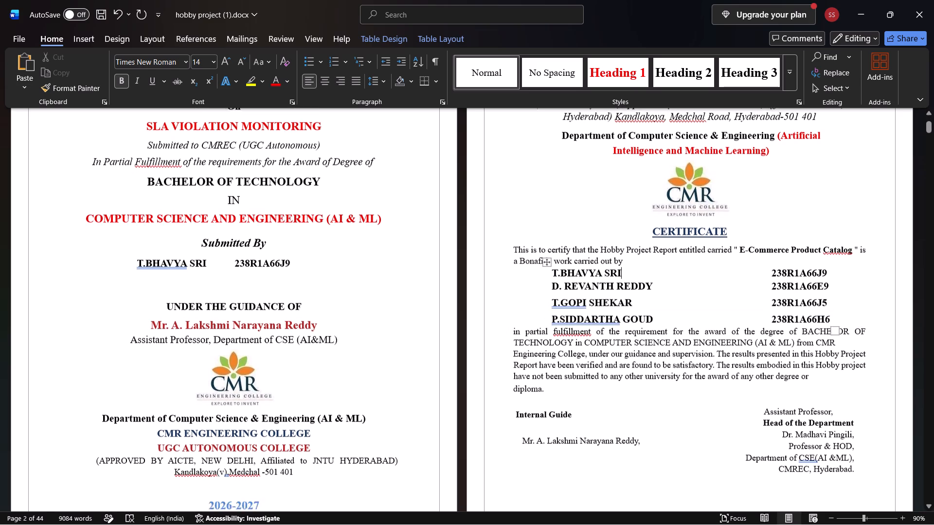
scroll(548, 328, down, 1)
scroll(548, 328, up, 6)
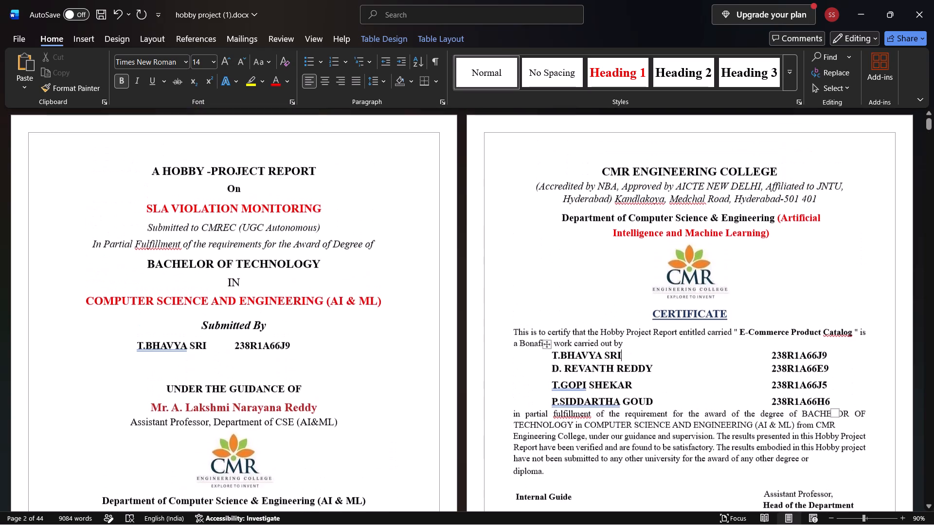
scroll(548, 328, up, 5)
scroll(548, 328, down, 8)
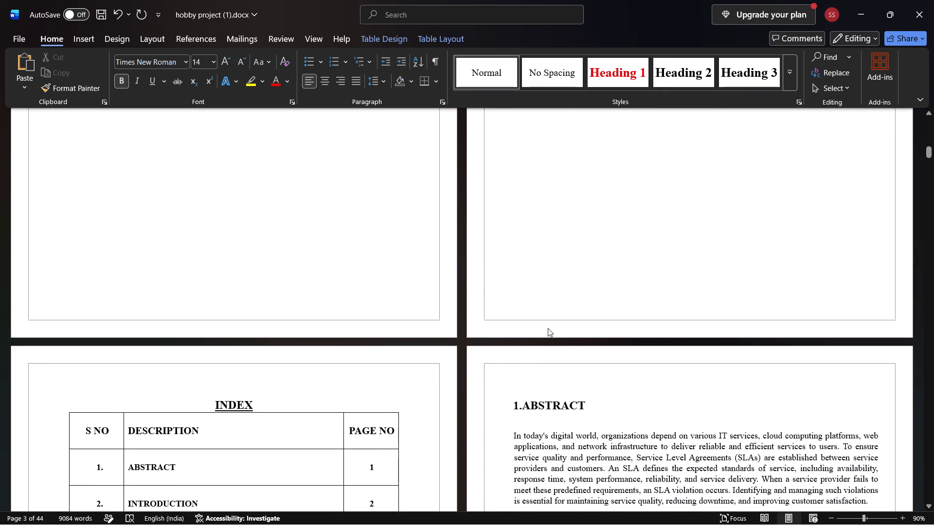
scroll(454, 308, up, 4)
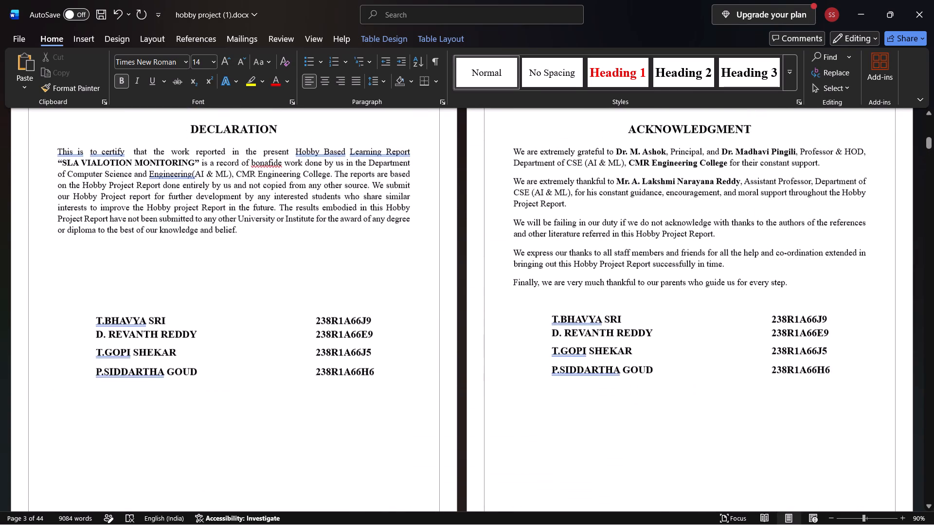
scroll(454, 308, up, 1)
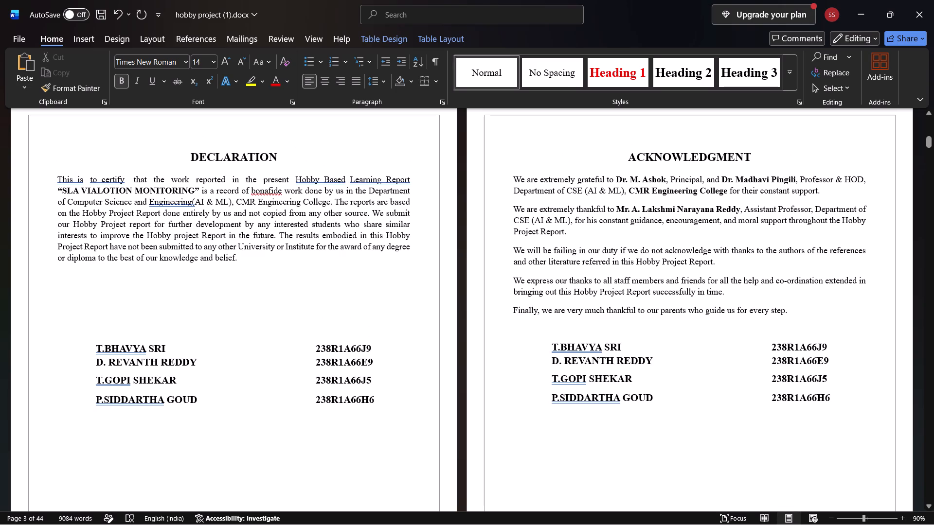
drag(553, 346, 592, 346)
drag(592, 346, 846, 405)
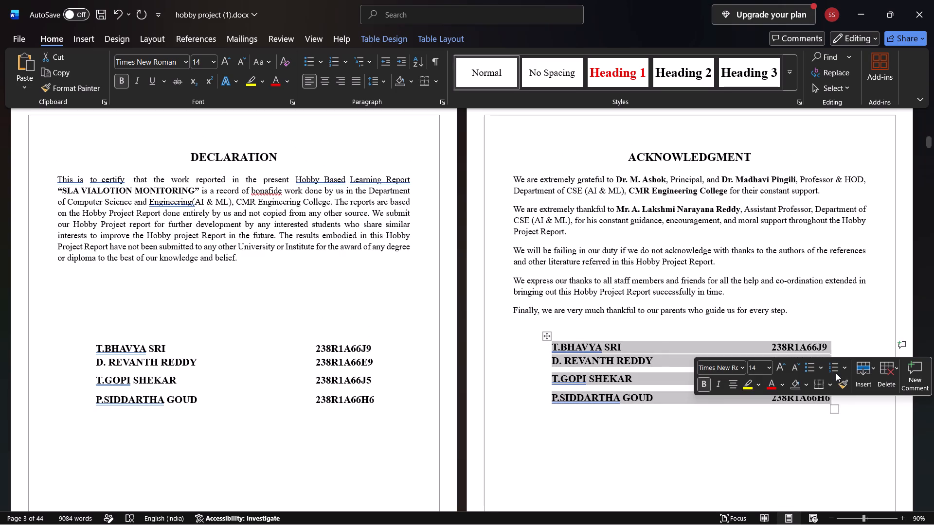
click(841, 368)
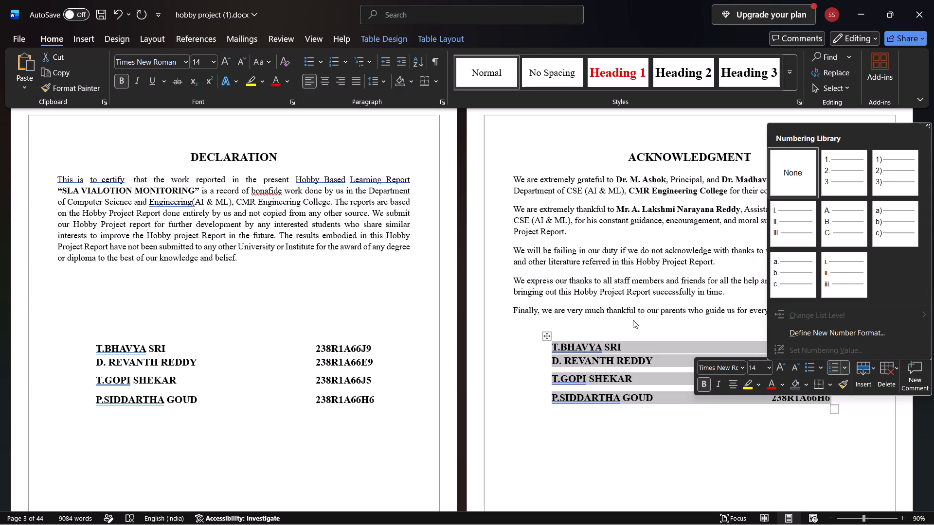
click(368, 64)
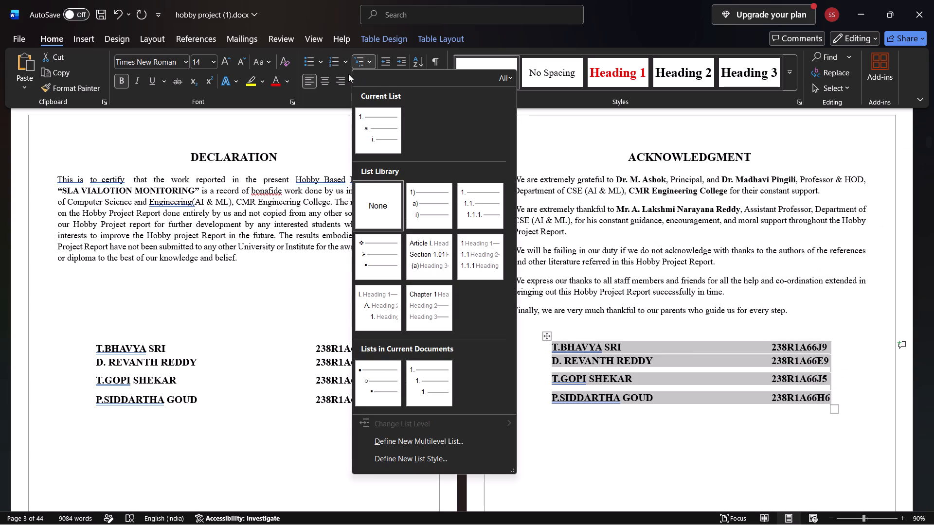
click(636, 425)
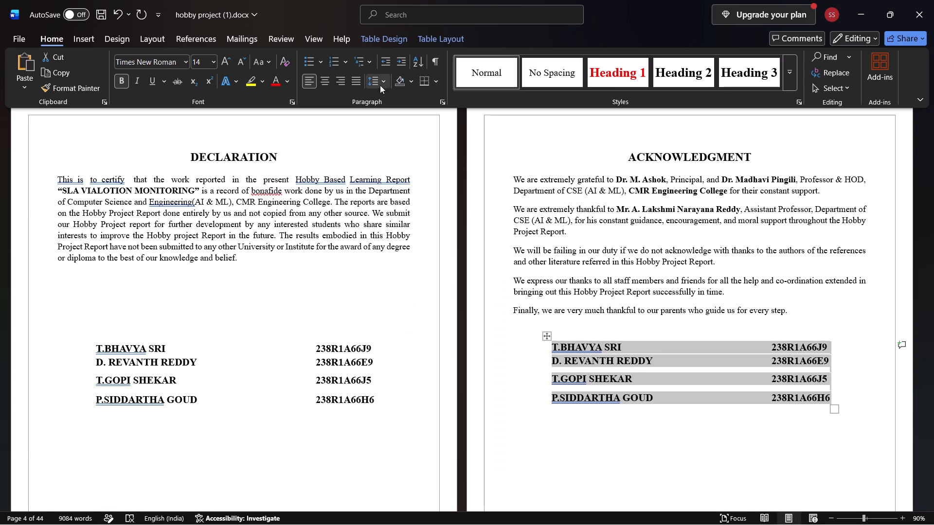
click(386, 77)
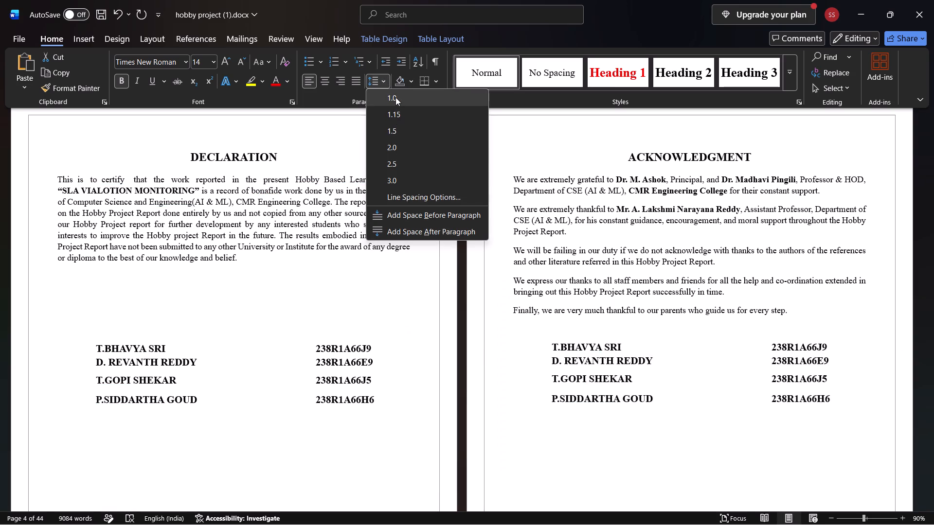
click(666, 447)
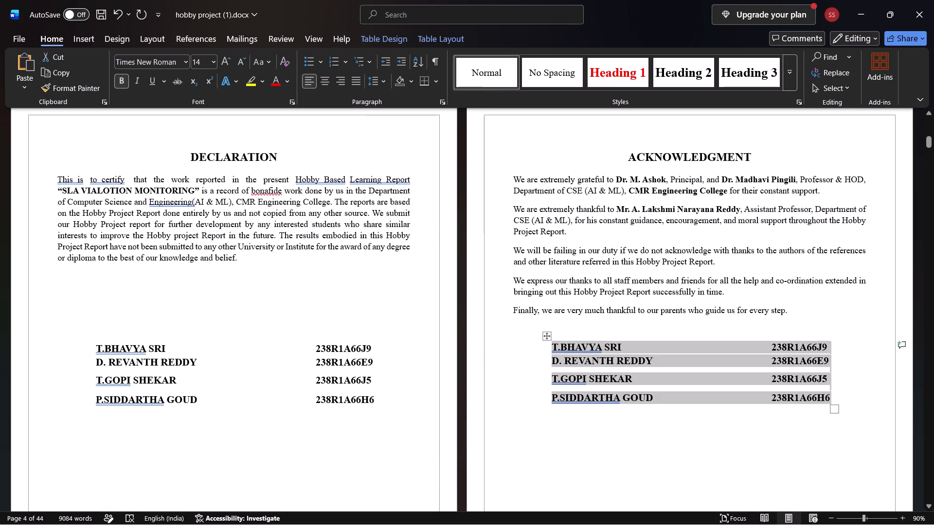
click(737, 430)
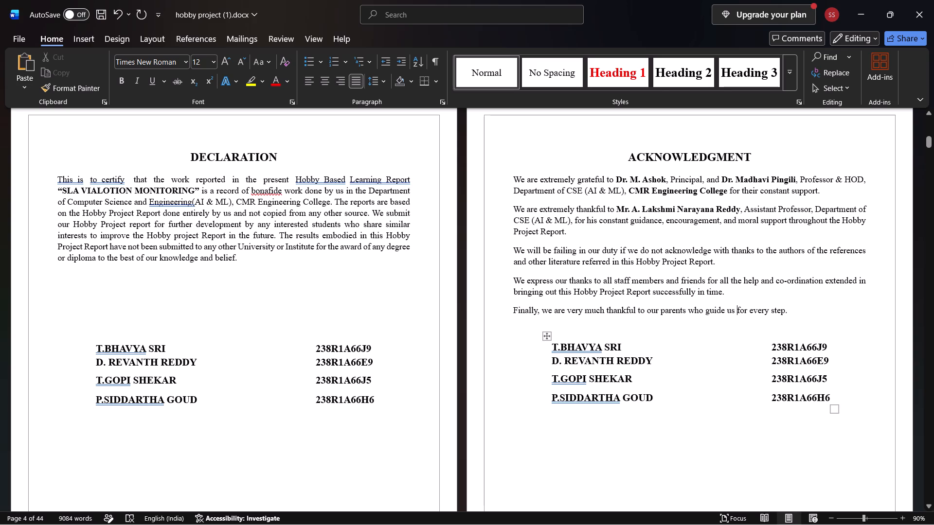
Copy the four-student list from the certificate page and paste it over the single student entry under Submitted By on the cover page.
scroll(203, 307, up, 8)
scroll(203, 307, down, 1)
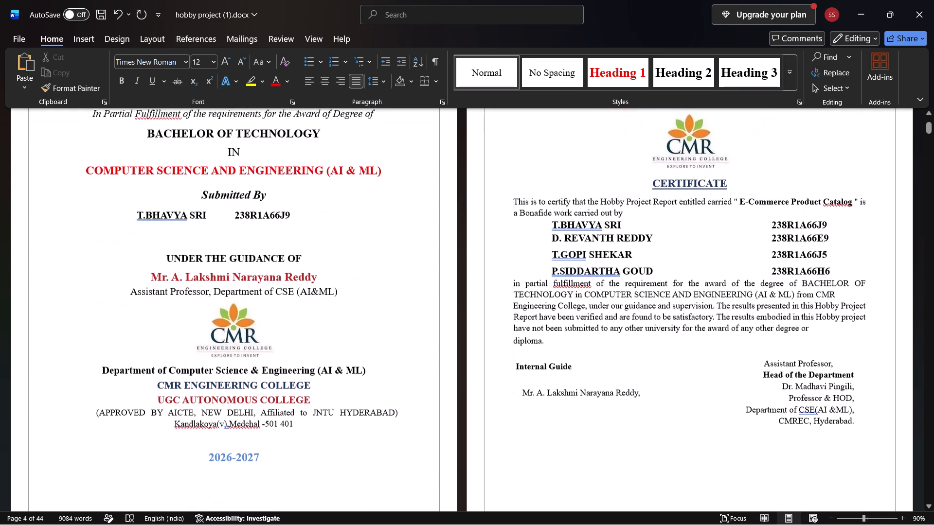
scroll(203, 307, down, 2)
scroll(203, 307, up, 1)
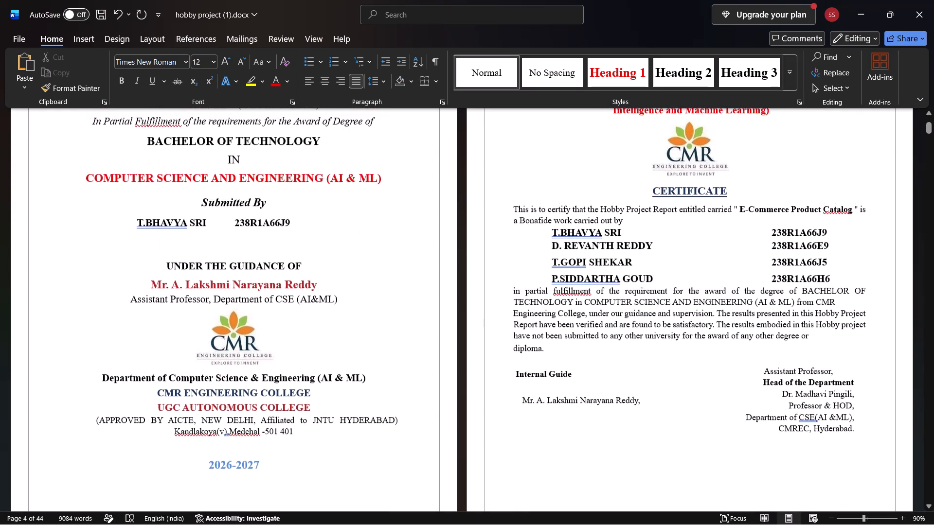
scroll(203, 307, up, 2)
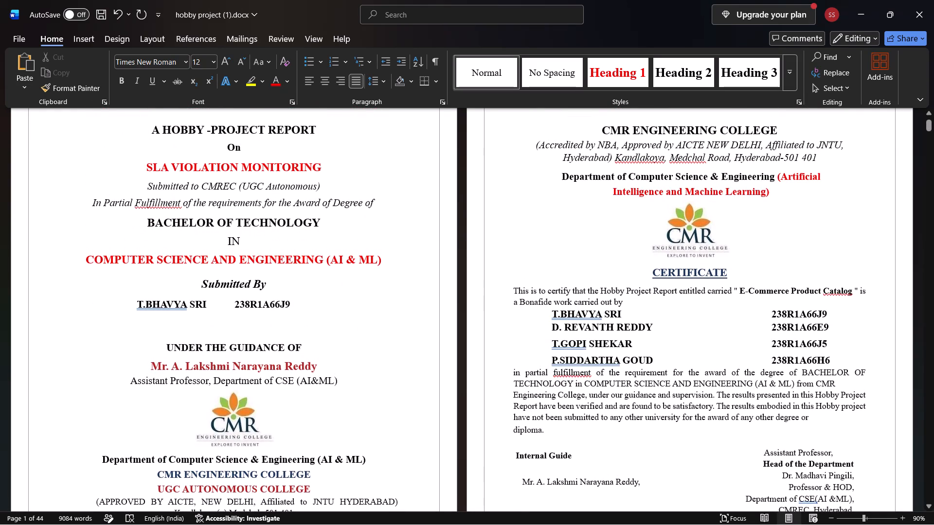
drag(550, 312, 639, 333)
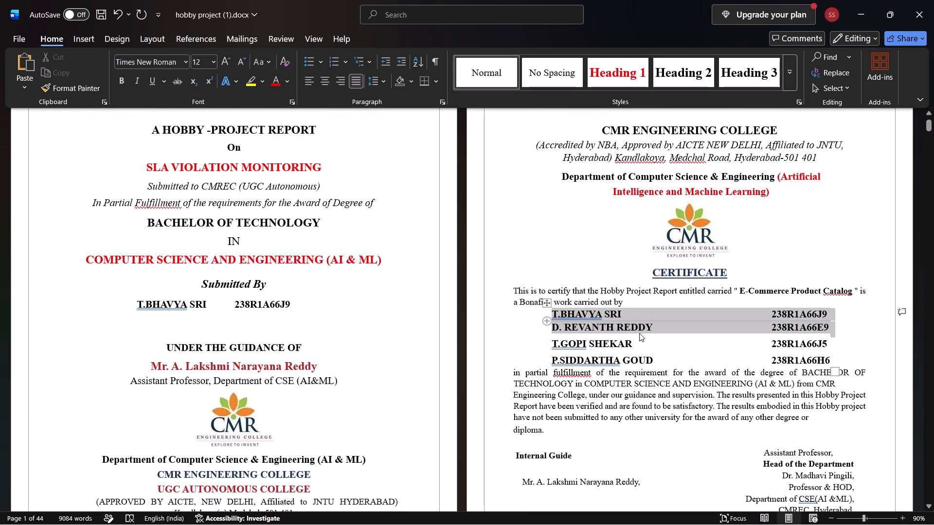
drag(639, 333, 841, 360)
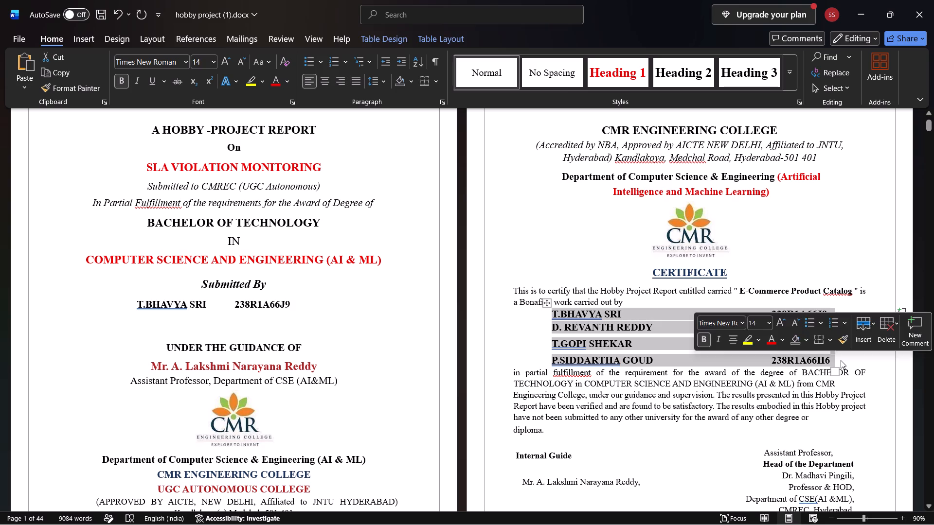
key(ctrl+c)
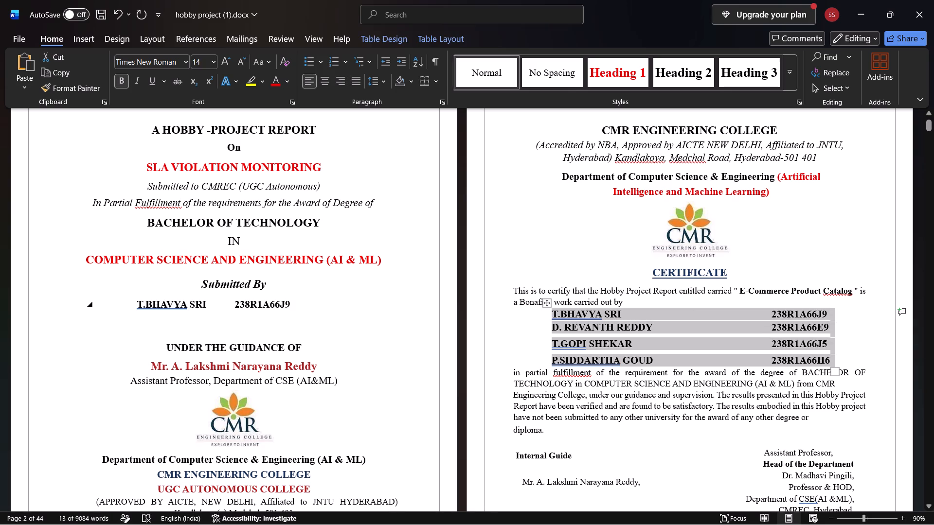
drag(137, 305, 297, 303)
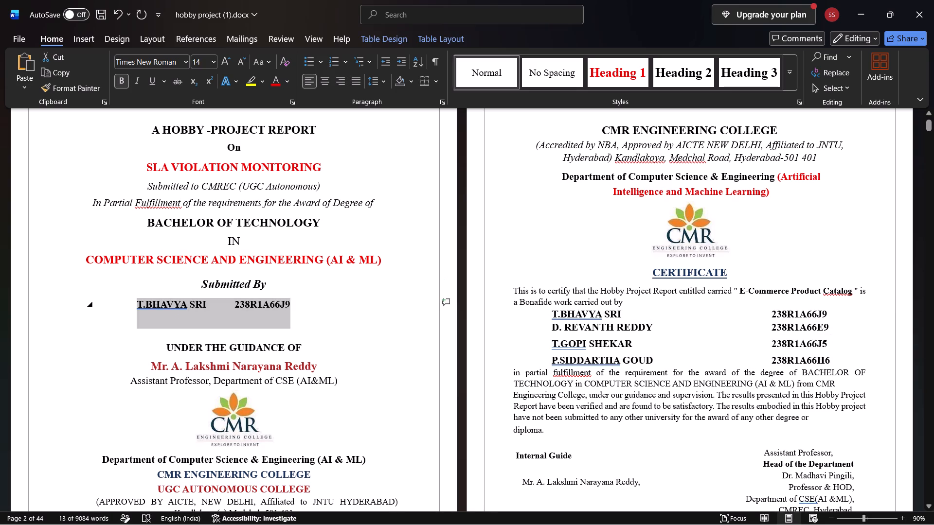
drag(297, 303, 305, 303)
key(ctrl+v)
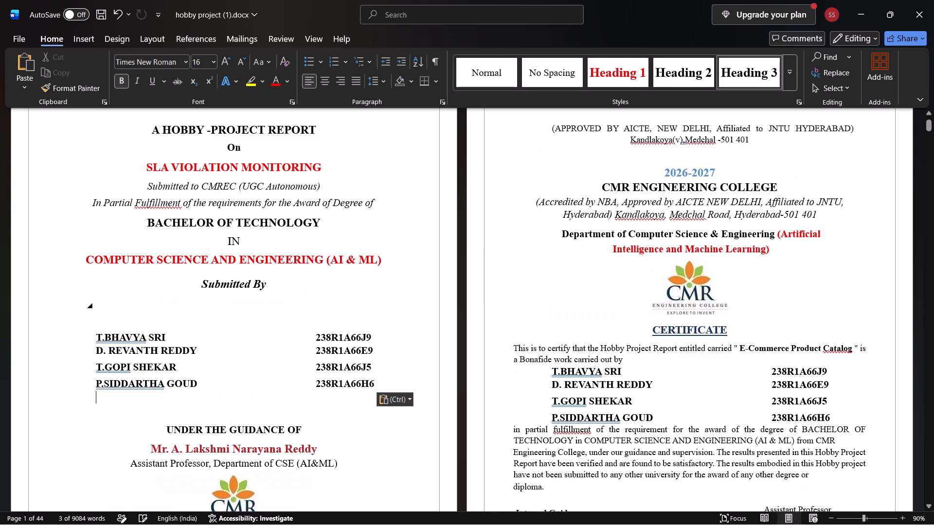
Delete the blank lines between the Submitted By heading and the pasted student list on the cover page.
scroll(247, 332, down, 1)
scroll(247, 332, up, 1)
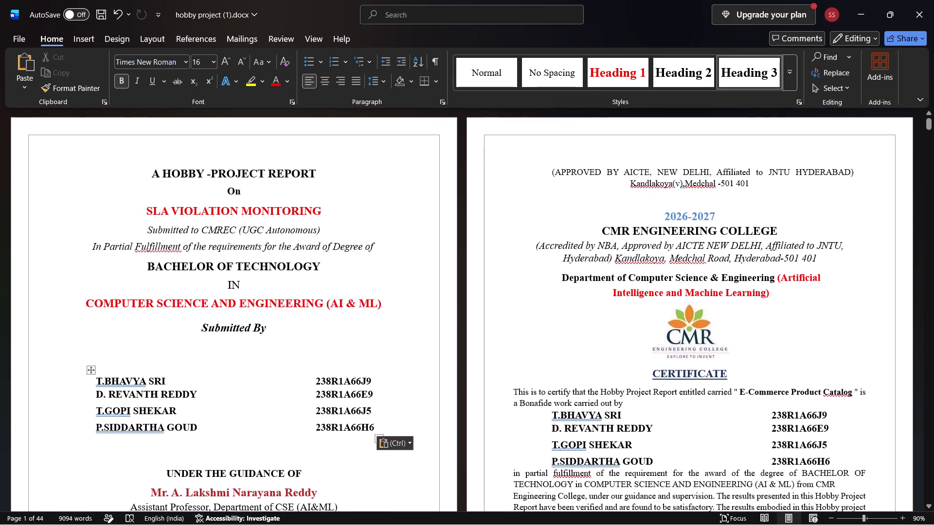
scroll(247, 332, down, 4)
scroll(247, 332, up, 2)
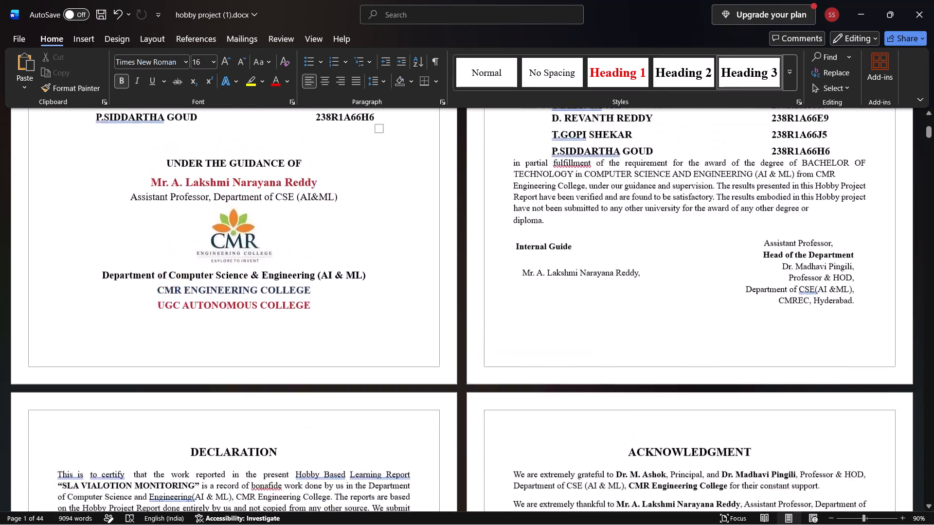
scroll(247, 332, up, 3)
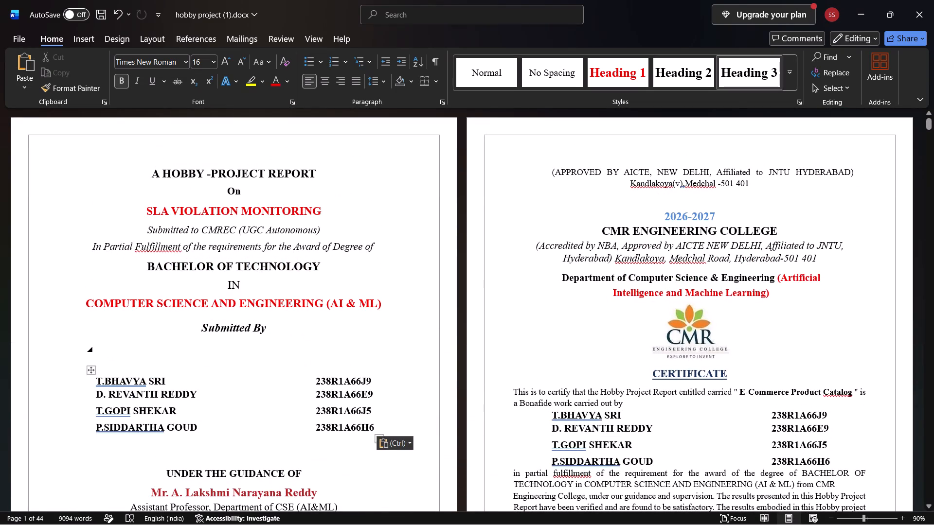
click(116, 374)
key(BackSpace)
key(BackSpace)
key(BackSpace)
key(BackSpace)
key(BackSpace)
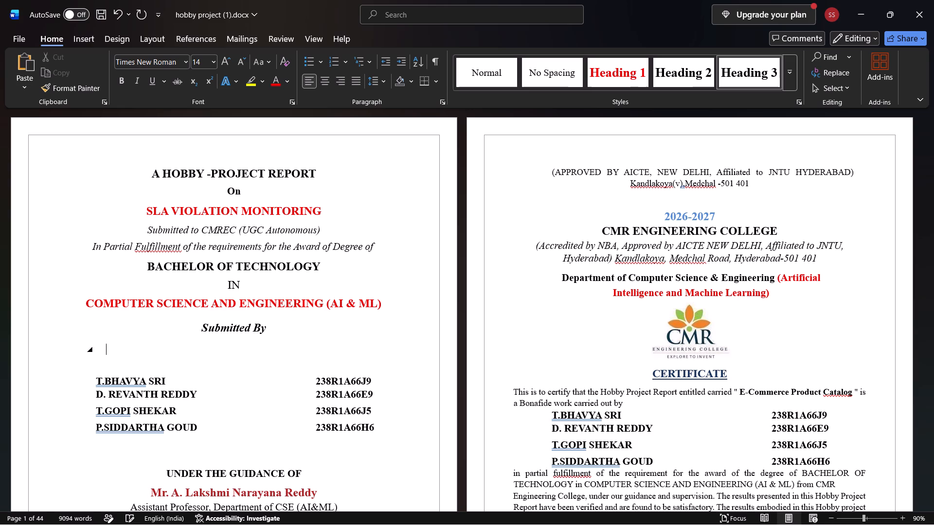
key(BackSpace)
key(BackSpace)
key(BackSpace)
key(BackSpace)
key(BackSpace)
key(BackSpace)
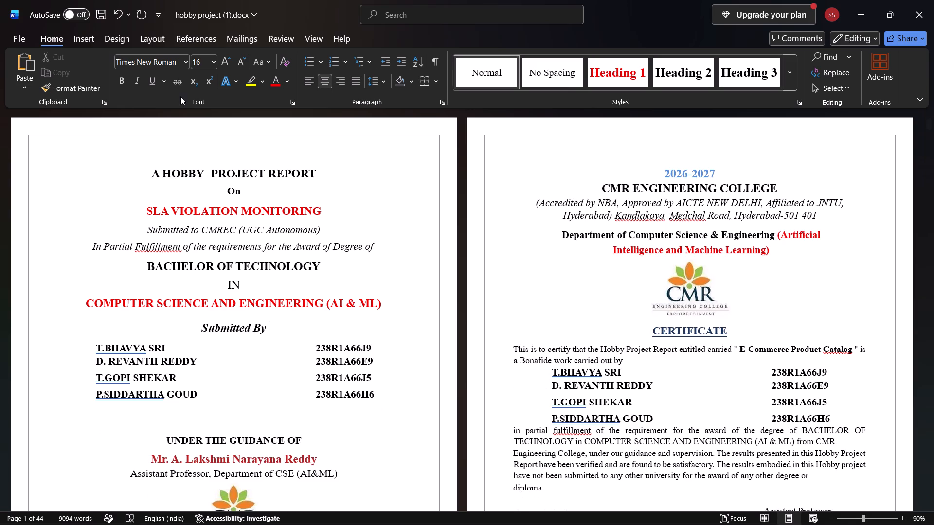
Delete the blank lines between the student list and the Under the Guidance Of heading on the cover page.
scroll(262, 390, down, 1)
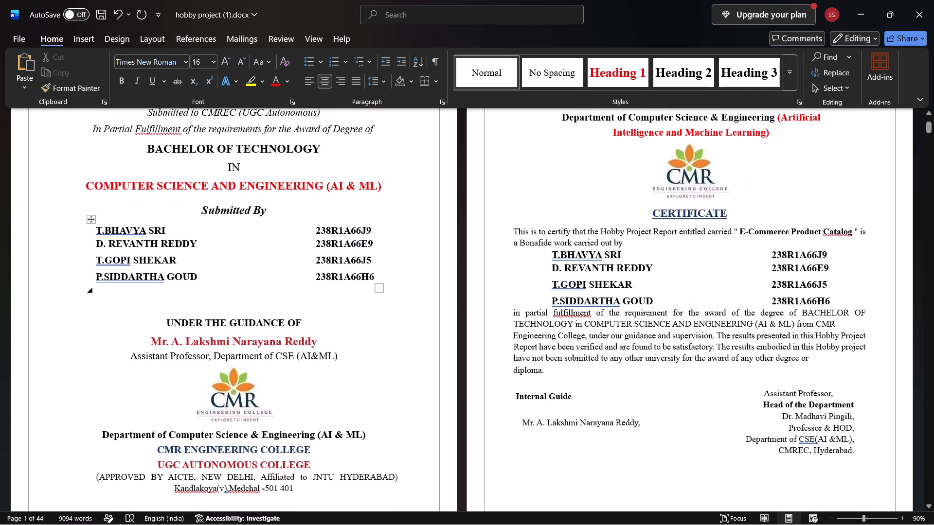
click(185, 305)
key(BackSpace)
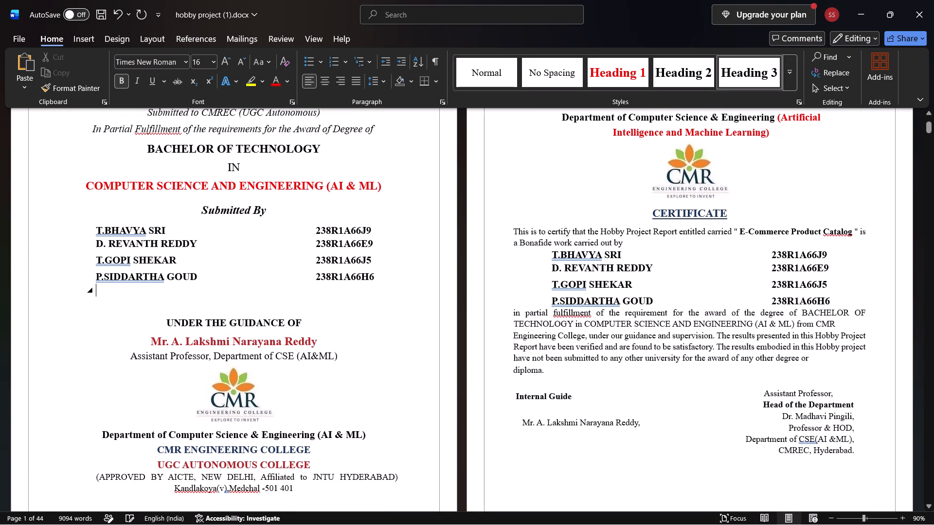
key(BackSpace)
key(BackSpace)
key(BackSpace)
key(BackSpace)
key(BackSpace)
key(BackSpace)
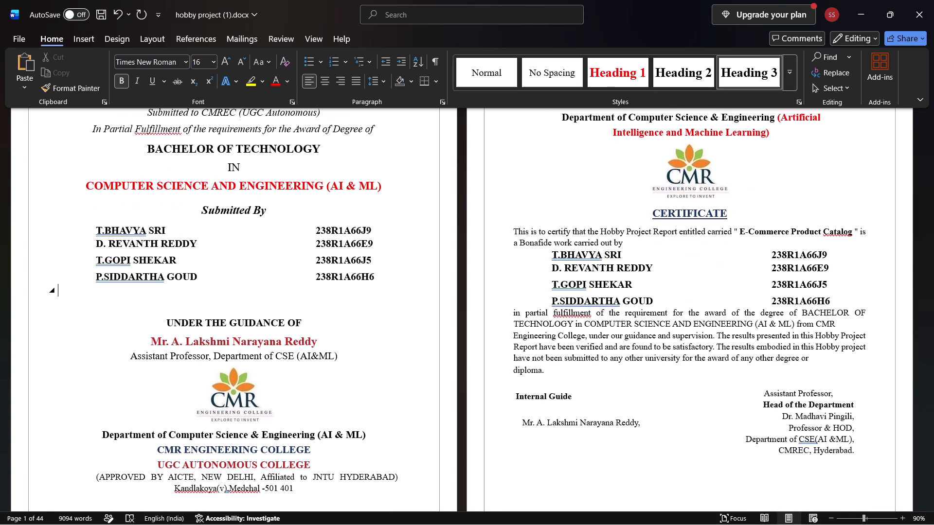
key(Down)
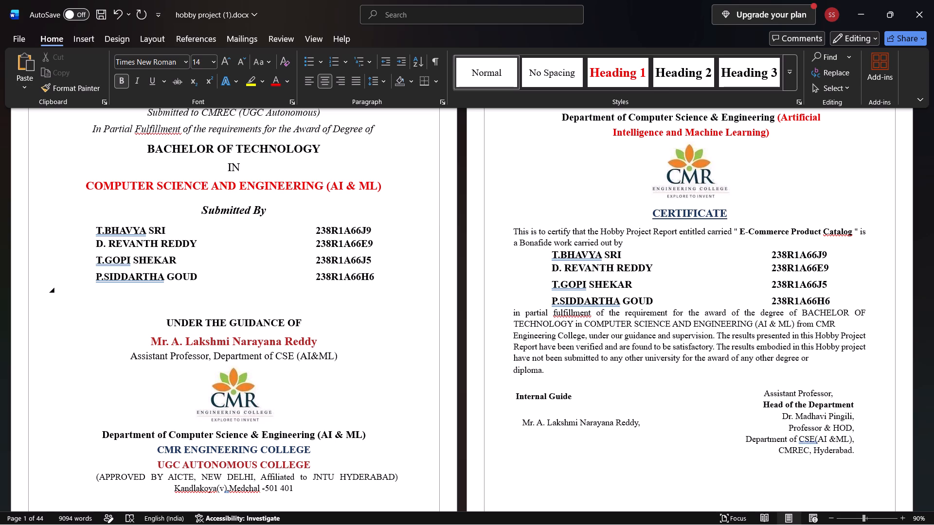
key(BackSpace)
key(BackSpace)
key(BackSpace)
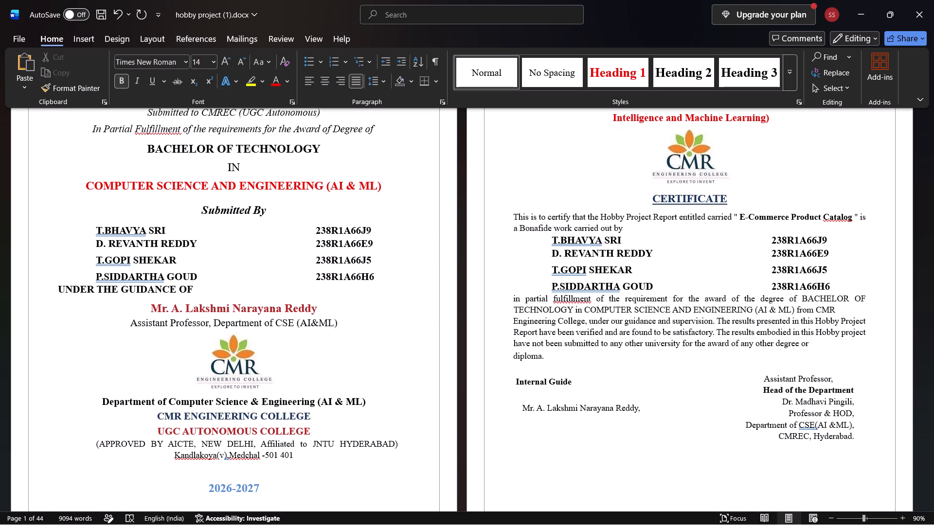
Indent the Under the Guidance Of heading with leading spaces until it sits roughly centred above the guide's name.
key(space)
key(space)
key(space)
key(space)
key(space)
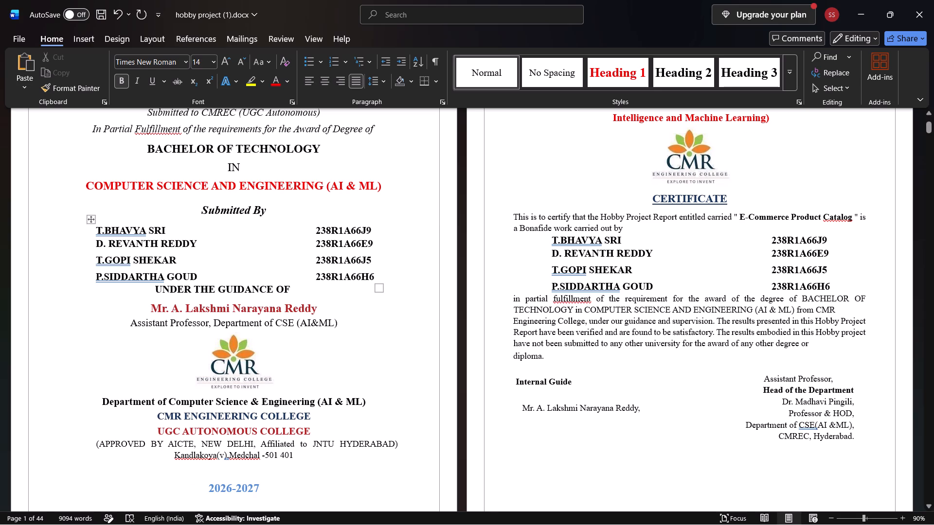
Add one blank row below the last student in the cover page's student table.
click(417, 275)
key(Return)
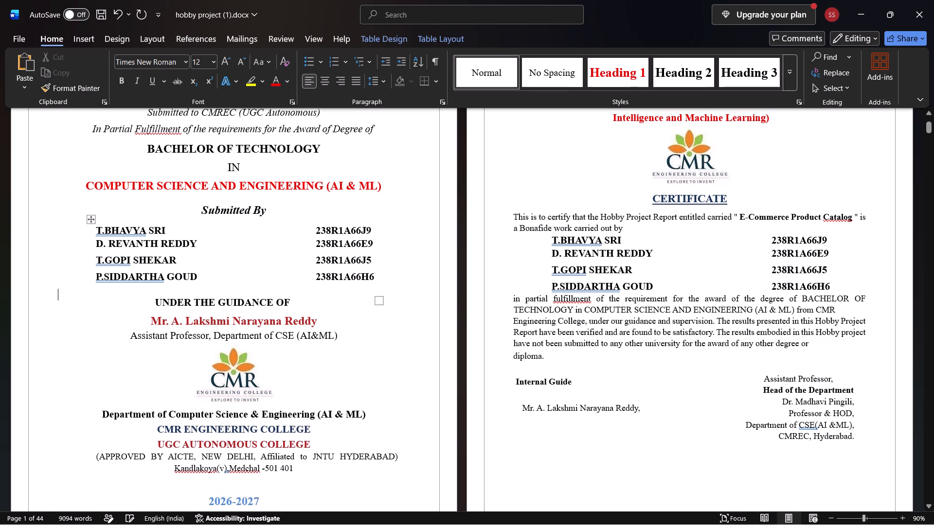
Check the layout of the cover and certificate pages and where the declaration and acknowledgment pages begin.
scroll(417, 275, down, 1)
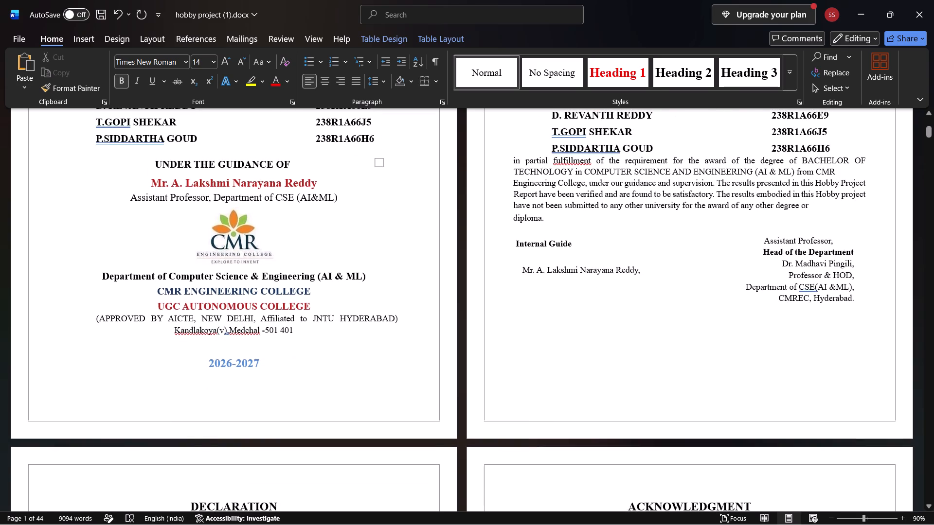
scroll(330, 282, up, 2)
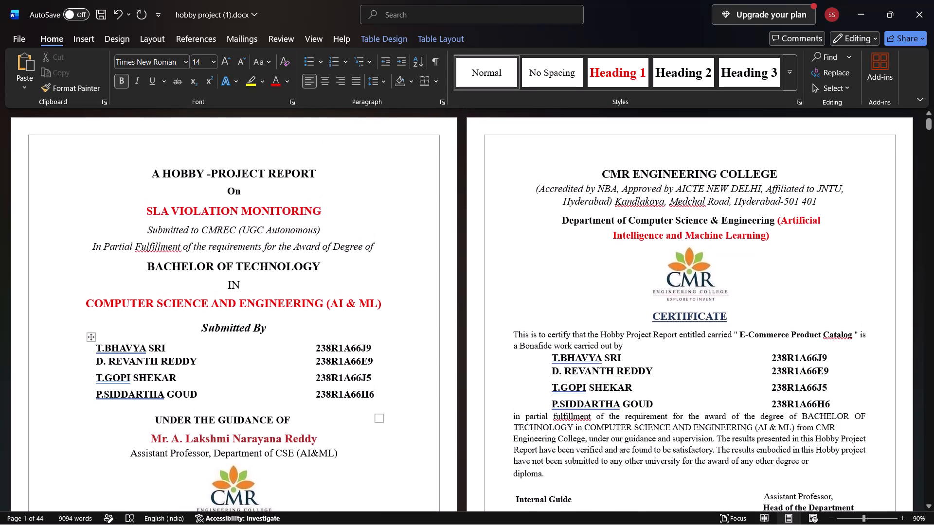
scroll(330, 282, down, 4)
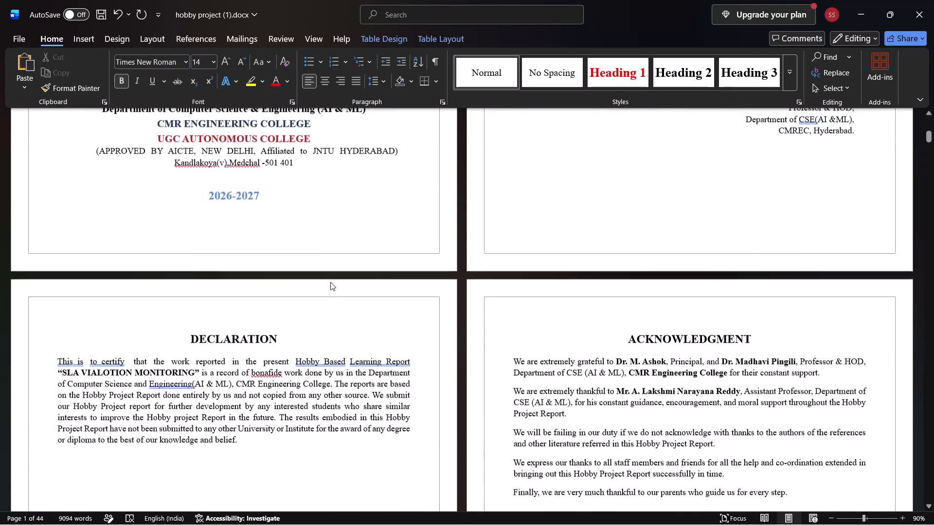
scroll(330, 282, up, 3)
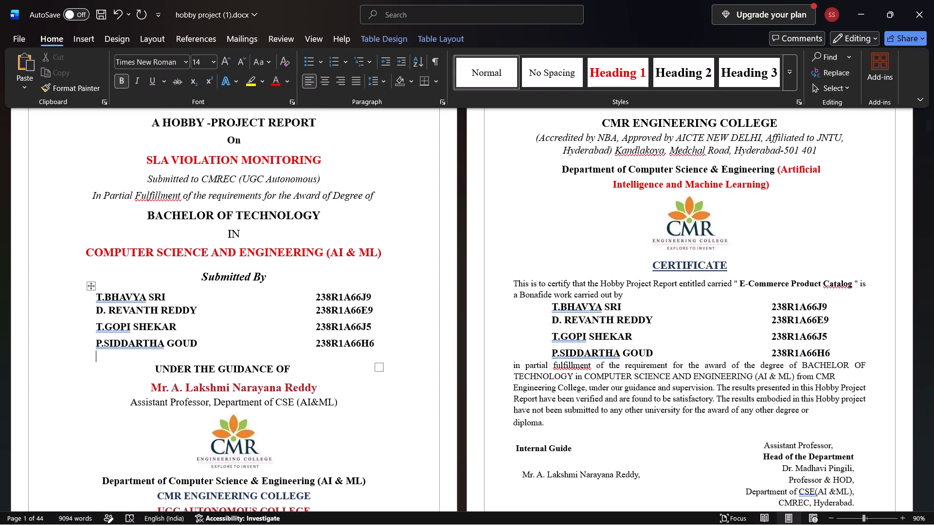
scroll(295, 432, down, 1)
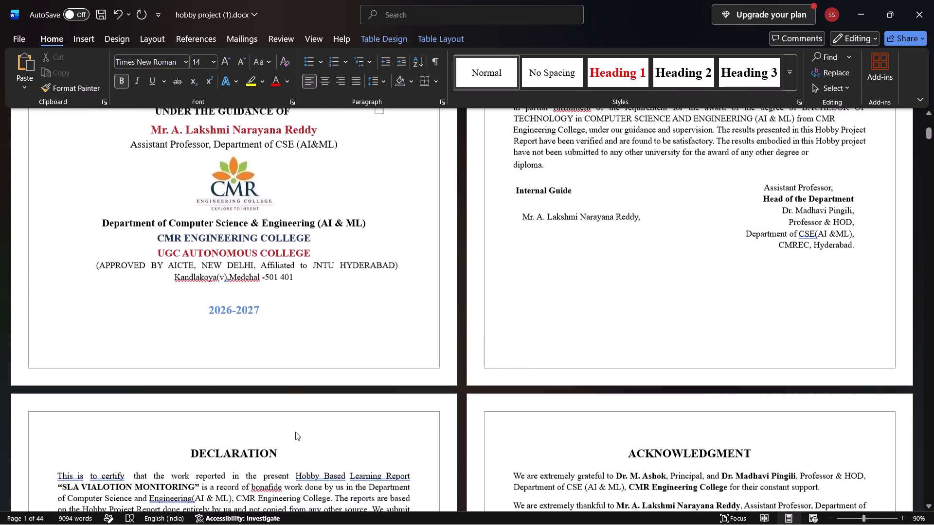
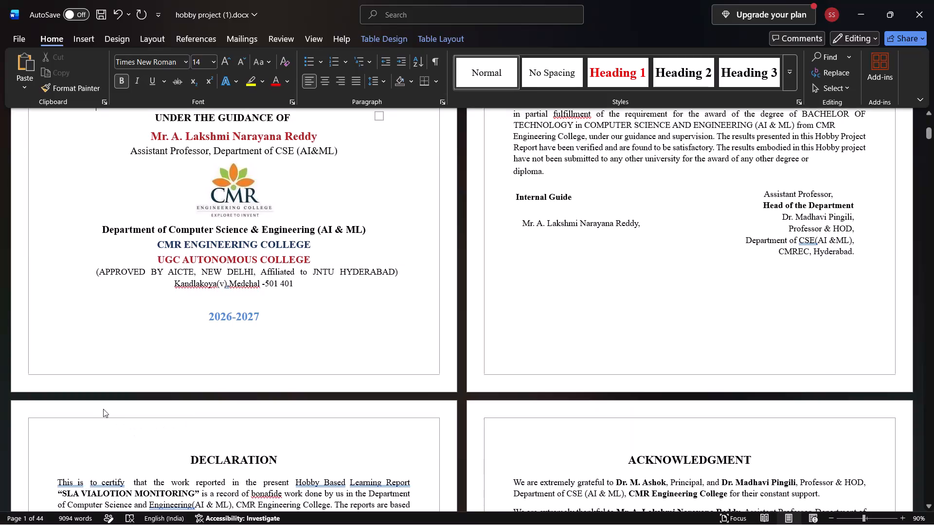
Review the cover and certificate pages of hobby project (1).docx and check which other documents and images are open, including hobby project.docx.
scroll(524, 288, up, 2)
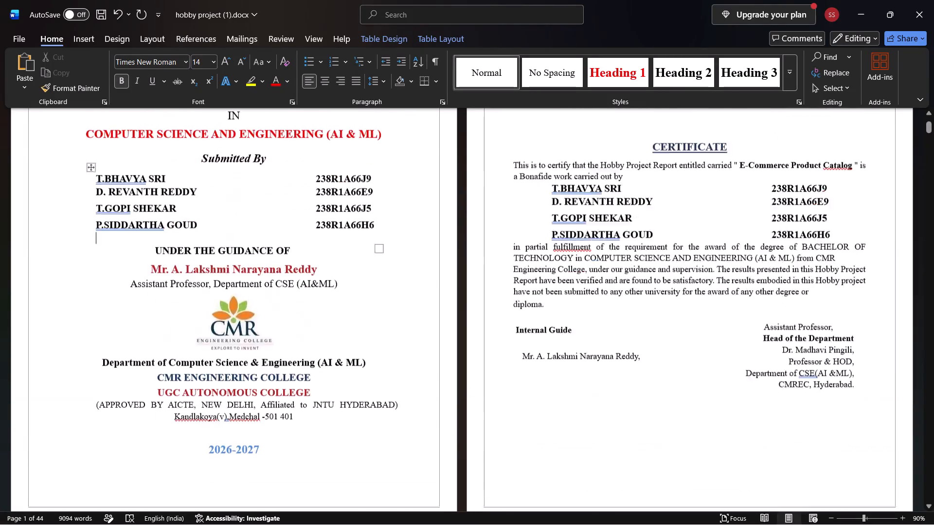
scroll(524, 288, up, 2)
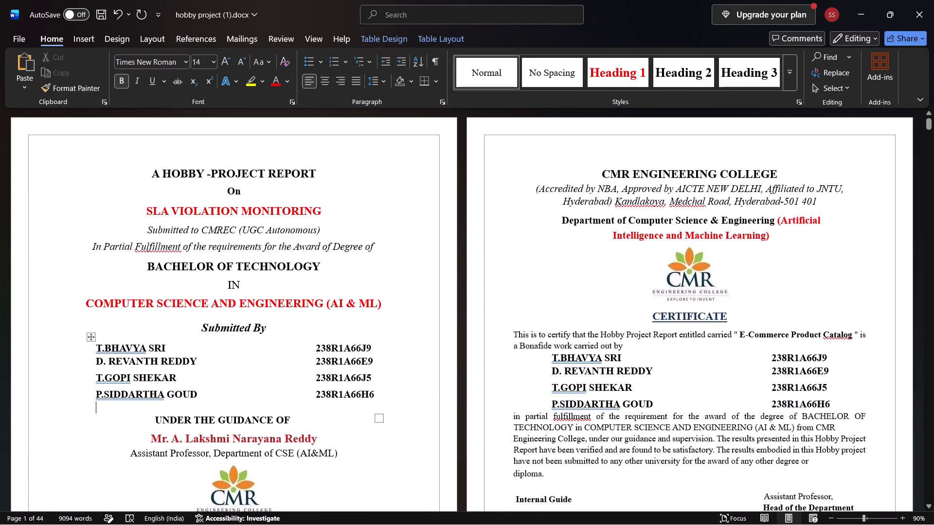
key(alt+Tab)
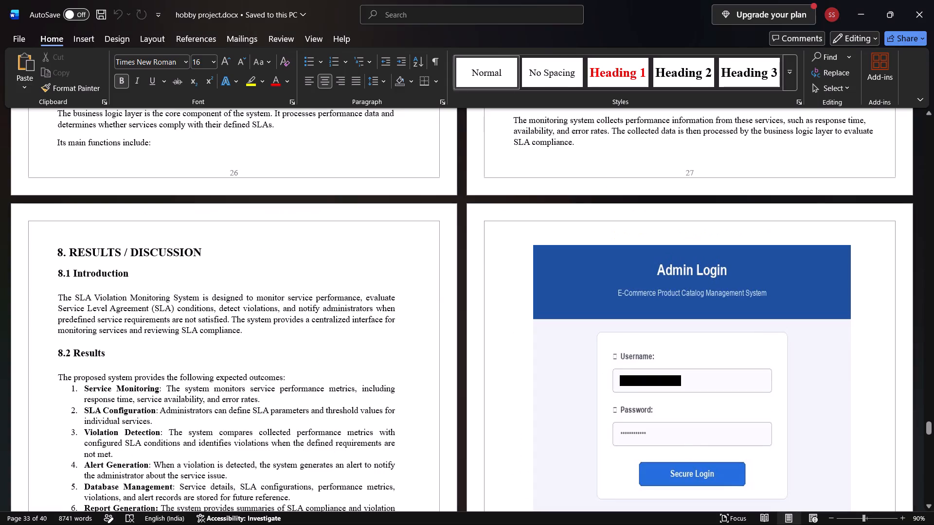
key(alt+Tab)
key(alt+Tab)
key(alt+Tab)
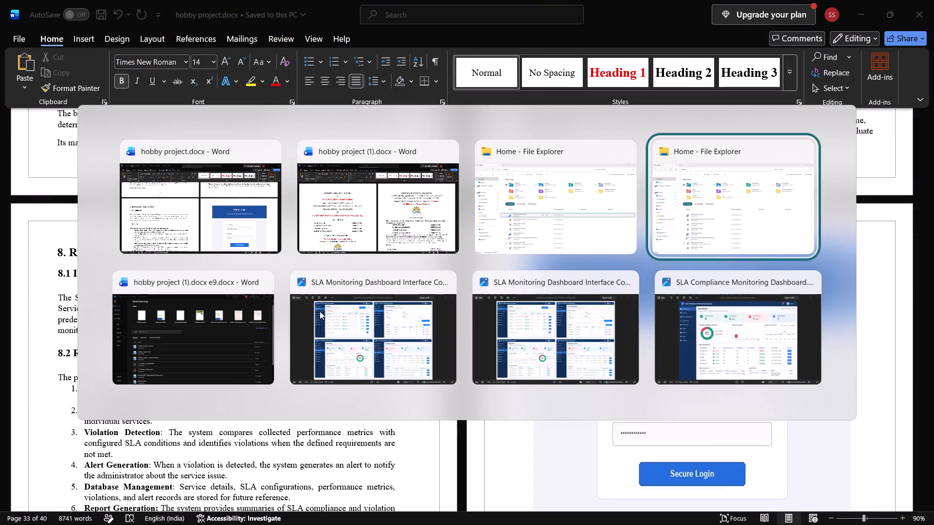
key(alt+Tab)
key(alt+Tab)
key(alt+Tab)
key(alt+Tab)
key(alt+Tab)
key(alt+Tab)
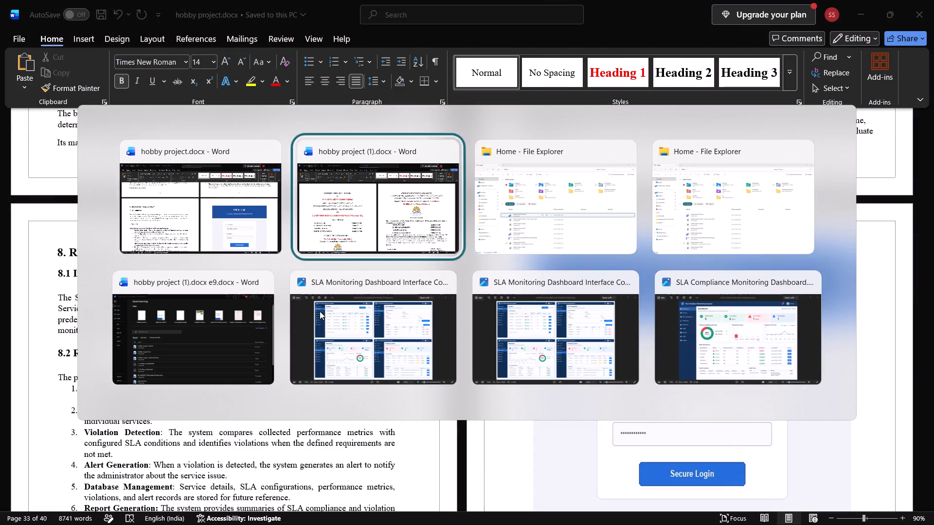
scroll(284, 358, down, 1)
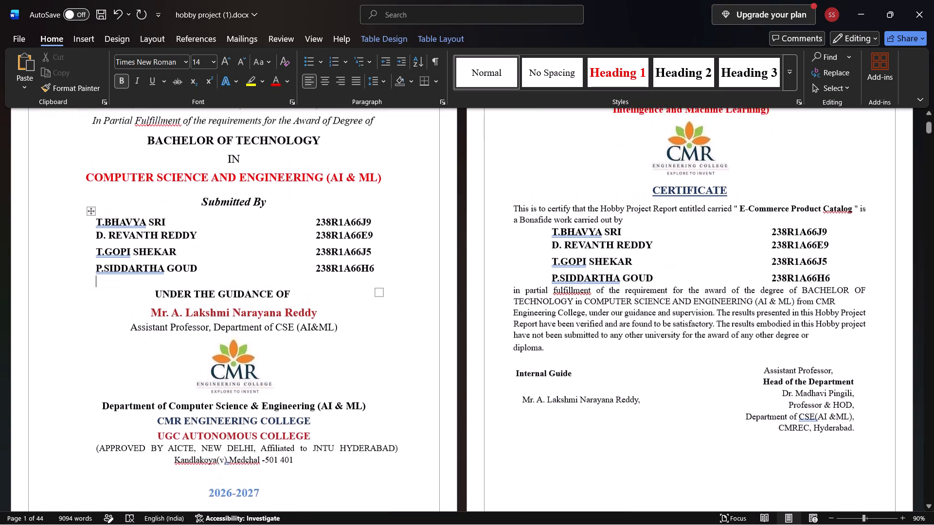
scroll(284, 358, down, 1)
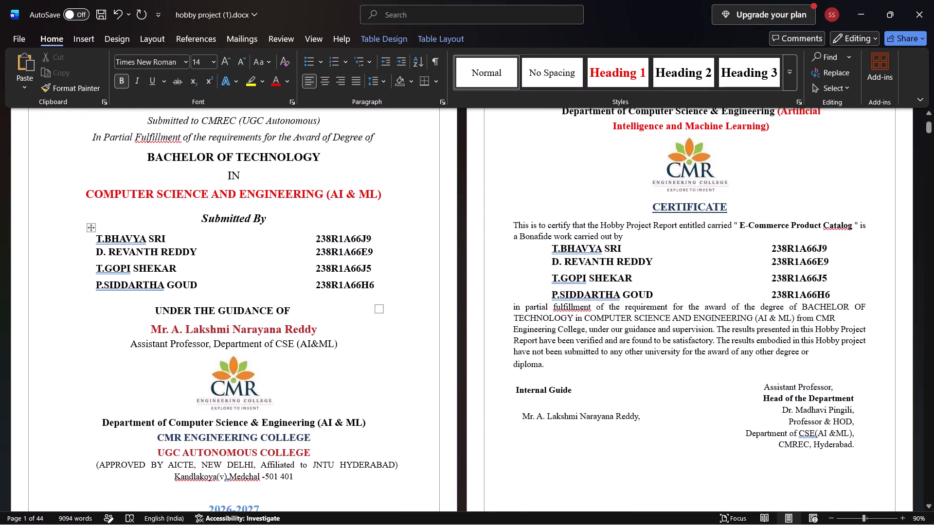
key(alt+Tab)
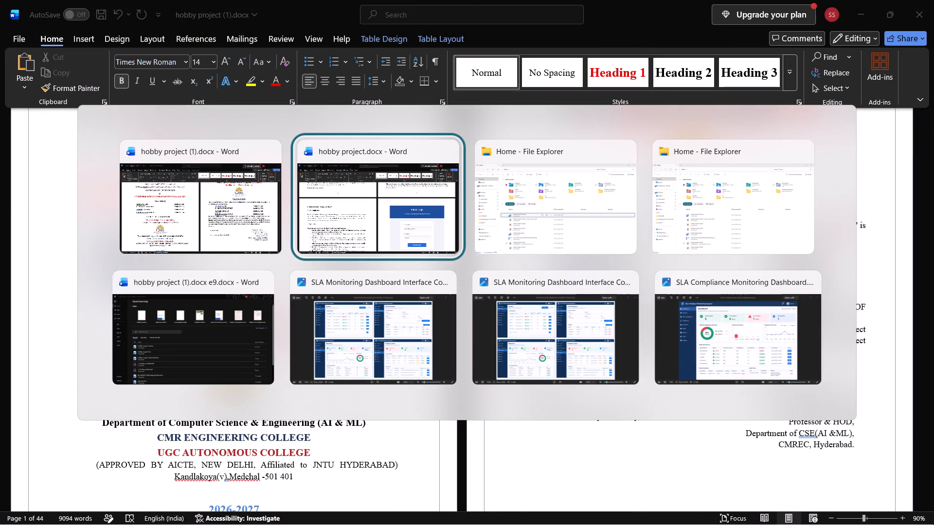
key(alt+Tab)
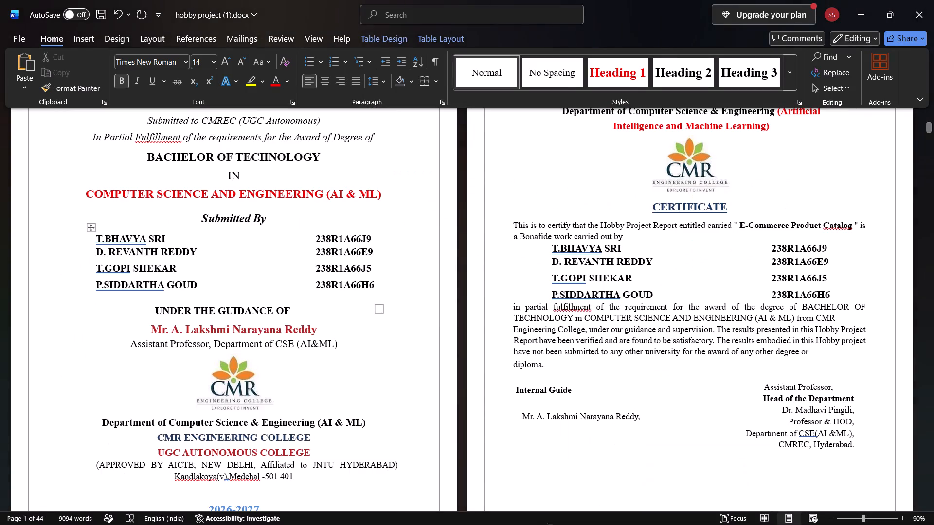
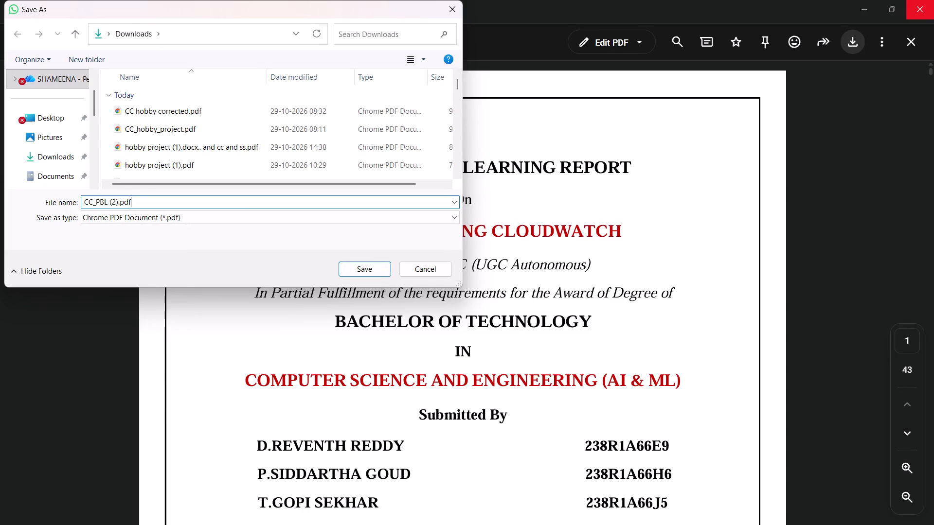
Extend the name for the downloaded CloudWatch report PDF to "CC_PBL (2).pdf as" for saving in Downloads.
key(space)
text(as)
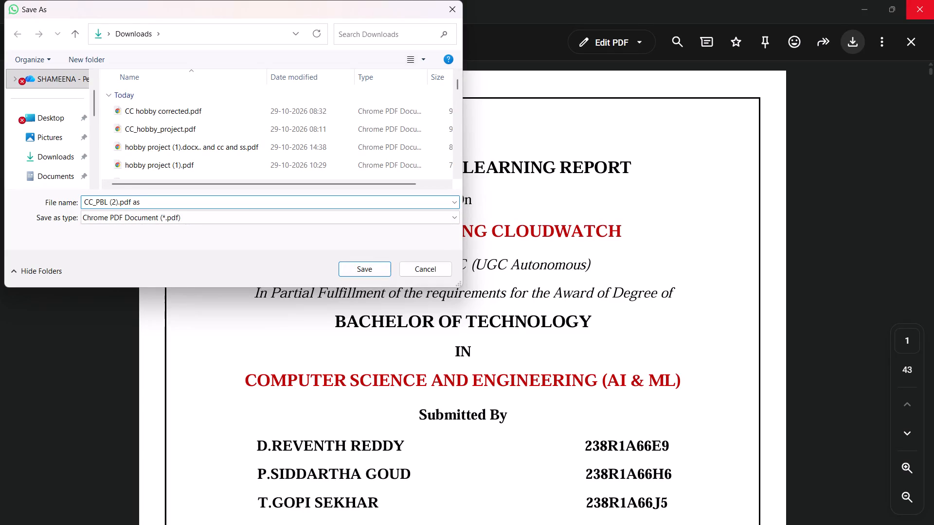
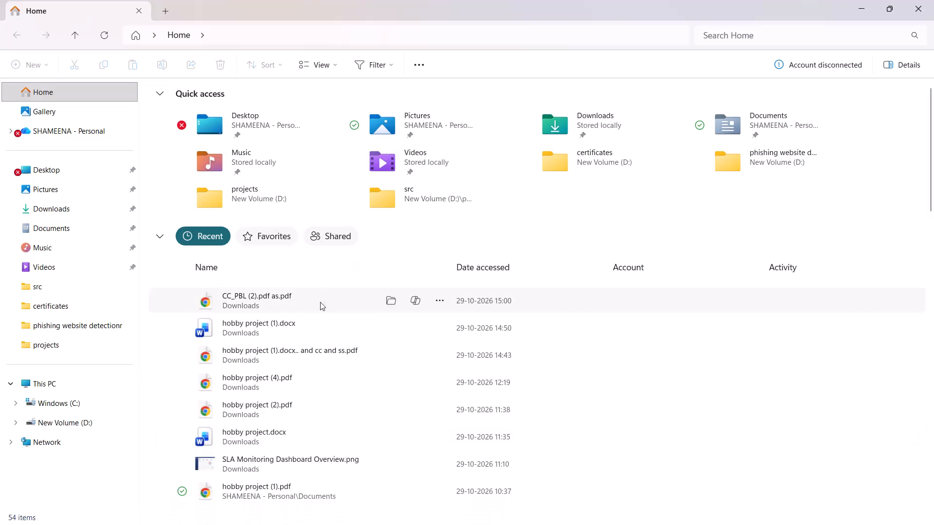
Locate the CC_PBL (2).pdf as.pdf report in the Downloads folder and view it in Chrome.
scroll(306, 352, down, 3)
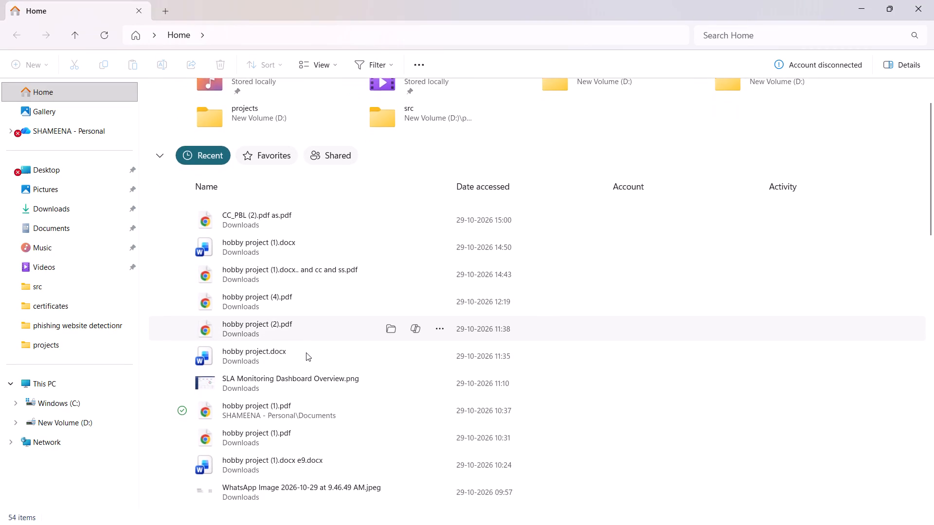
scroll(306, 352, down, 3)
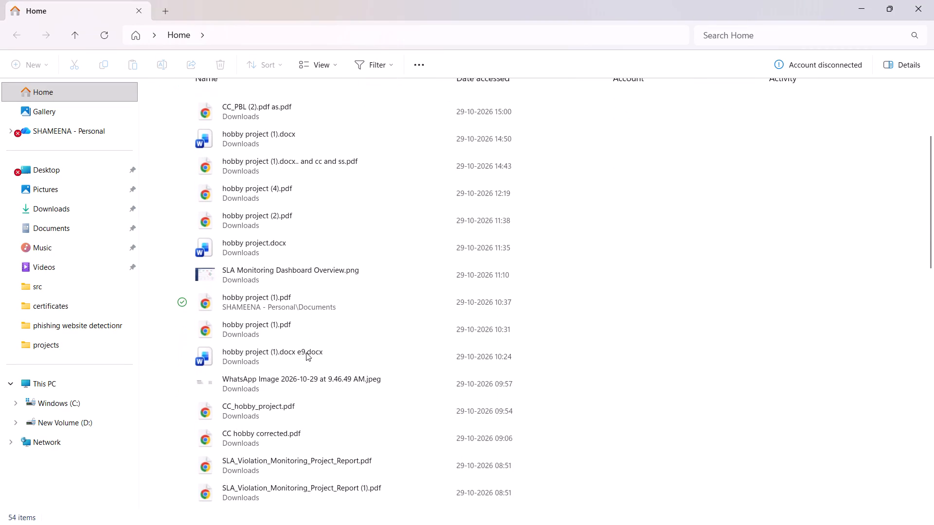
scroll(306, 352, down, 1)
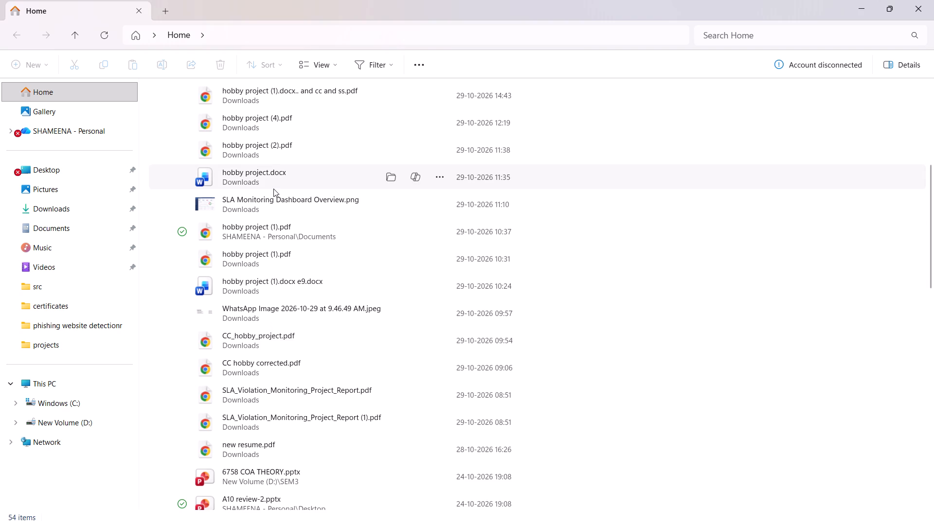
scroll(273, 189, up, 2)
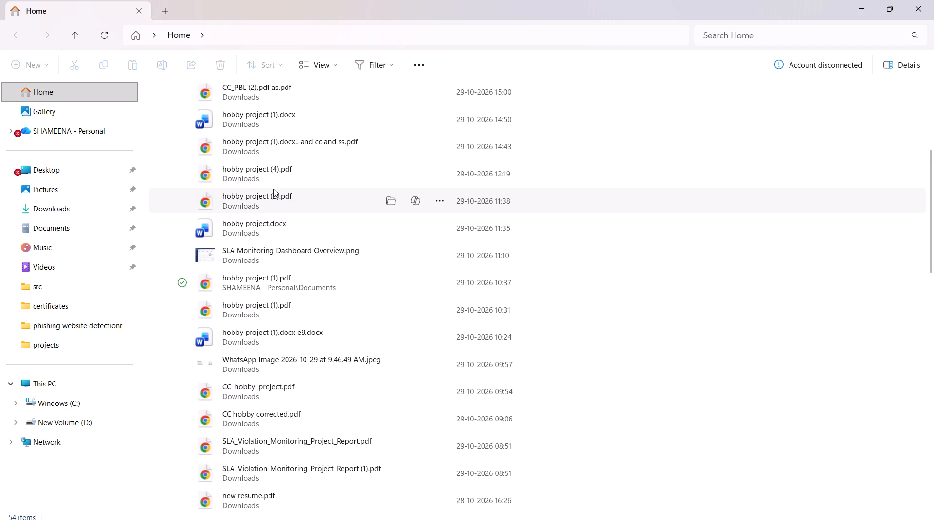
scroll(273, 189, up, 1)
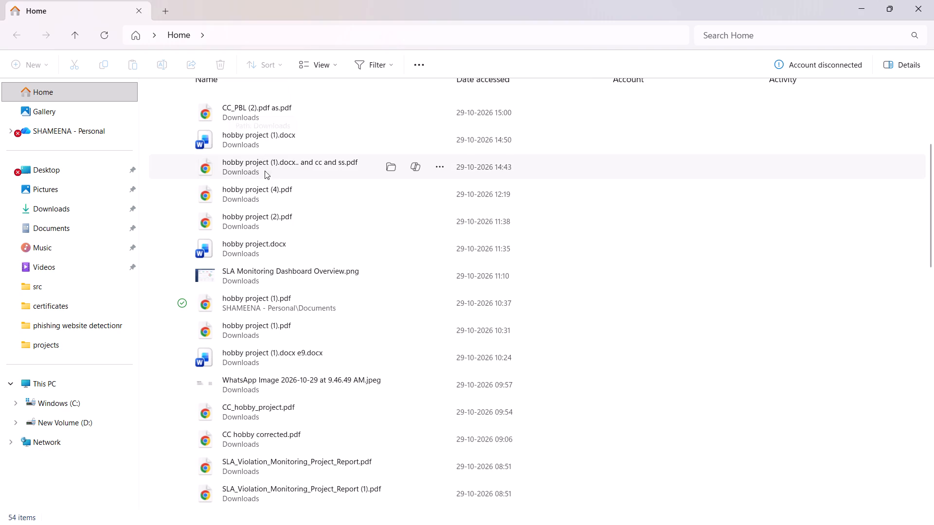
click(75, 212)
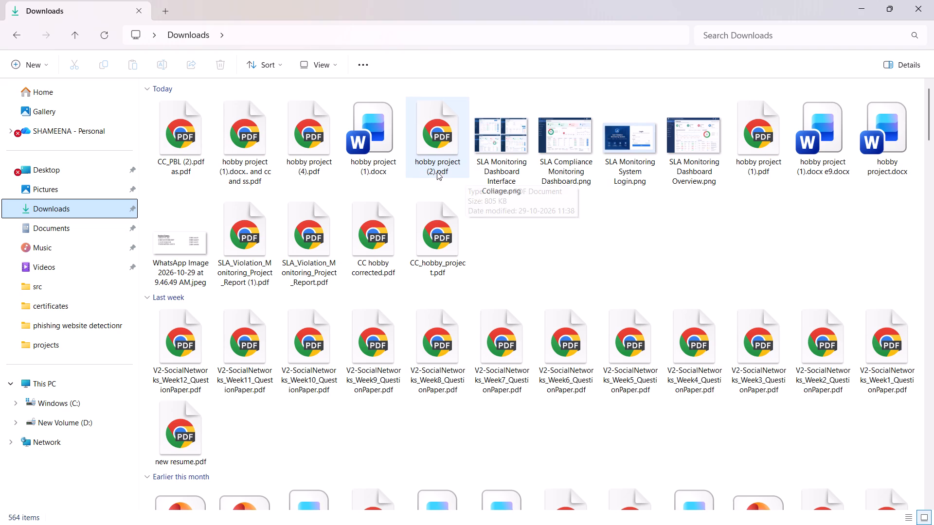
double_click(158, 171)
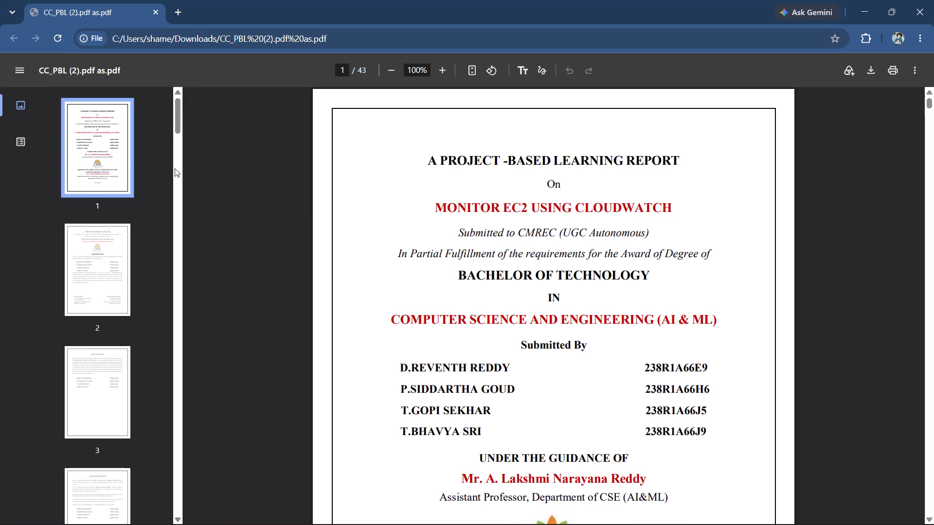
click(859, 13)
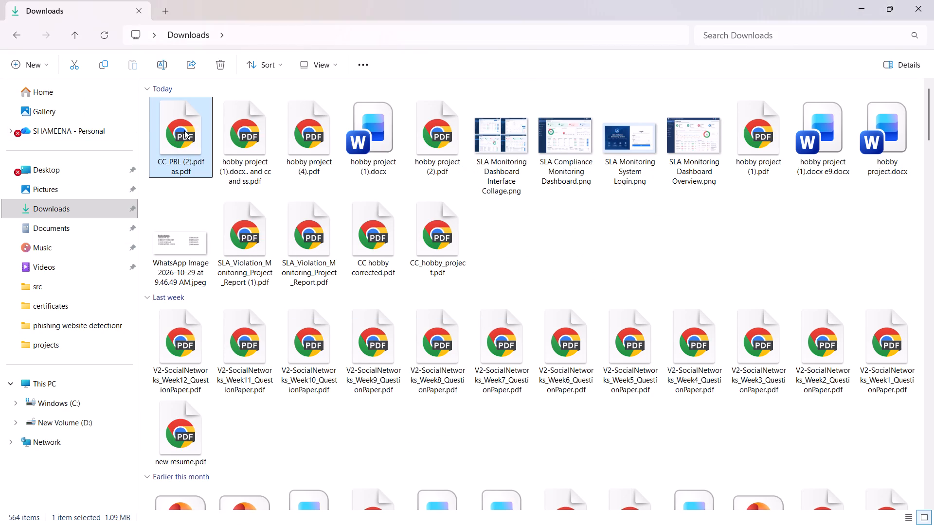
Open CC_PBL (2).pdf as.pdf with Word just this once and enable editing of the converted document.
right_click(184, 130)
click(241, 199)
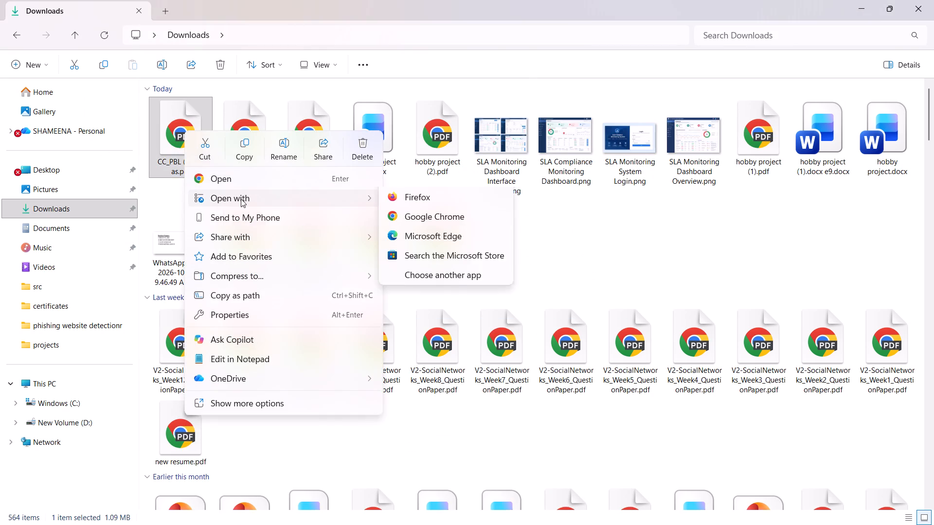
click(435, 294)
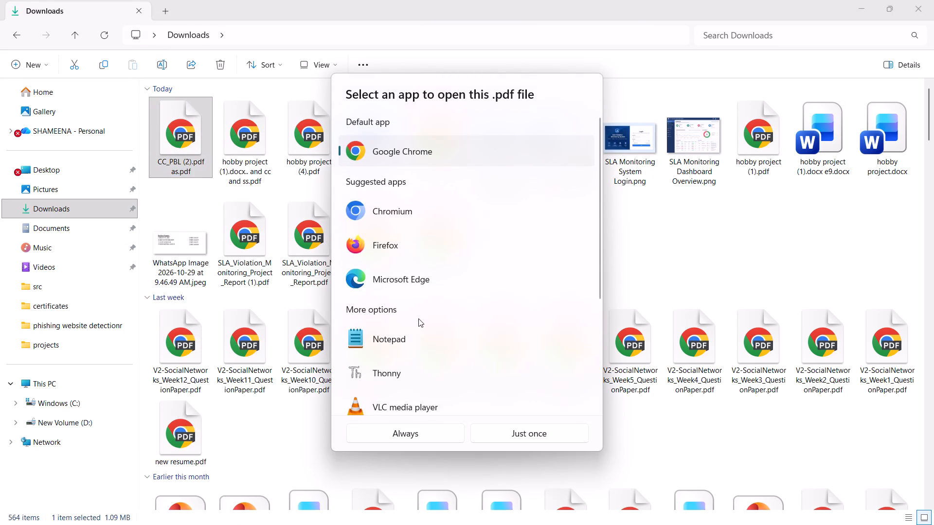
scroll(418, 318, down, 5)
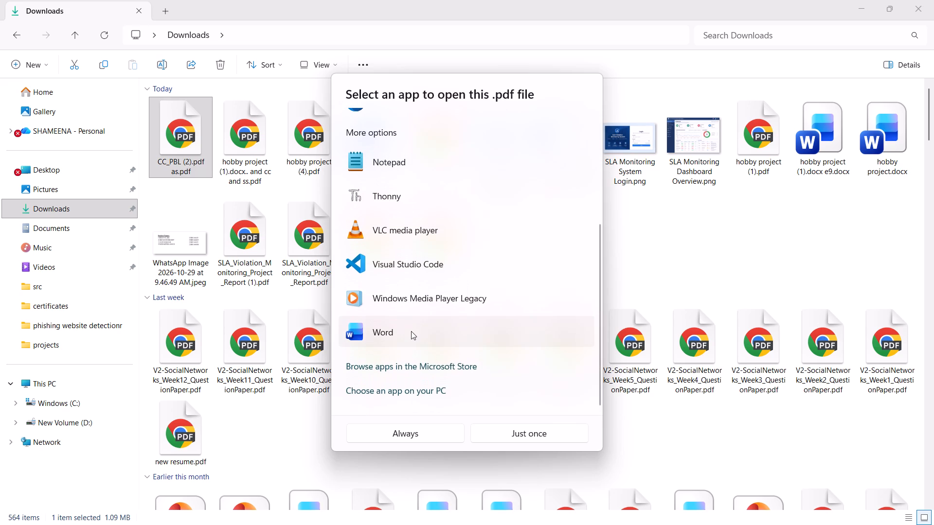
click(411, 331)
click(547, 434)
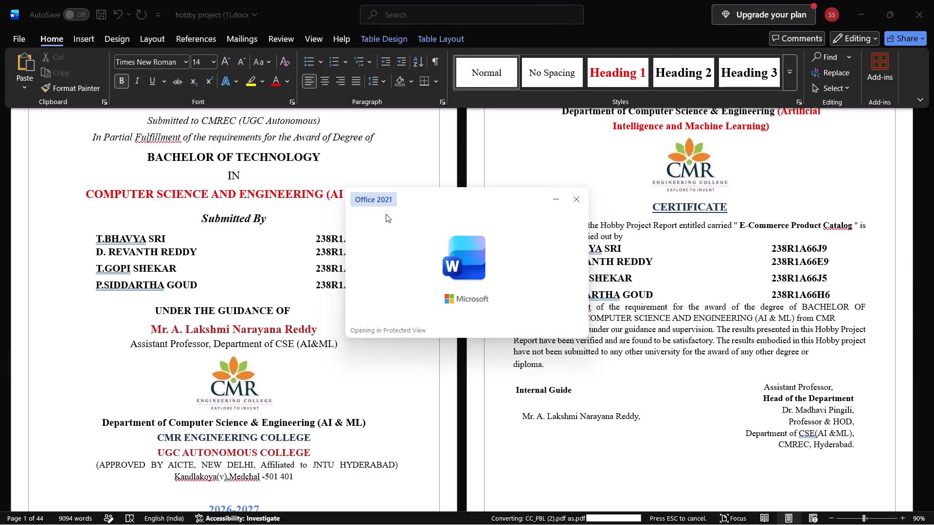
click(578, 196)
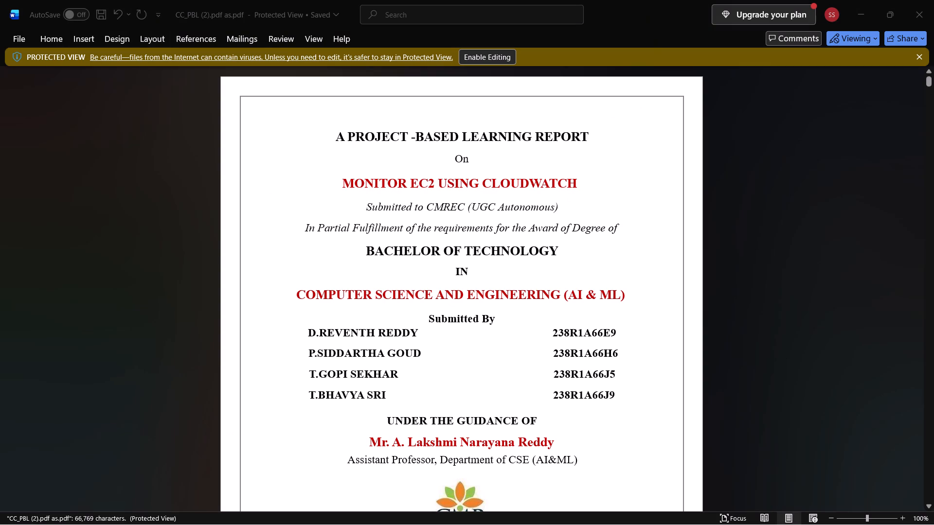
click(506, 59)
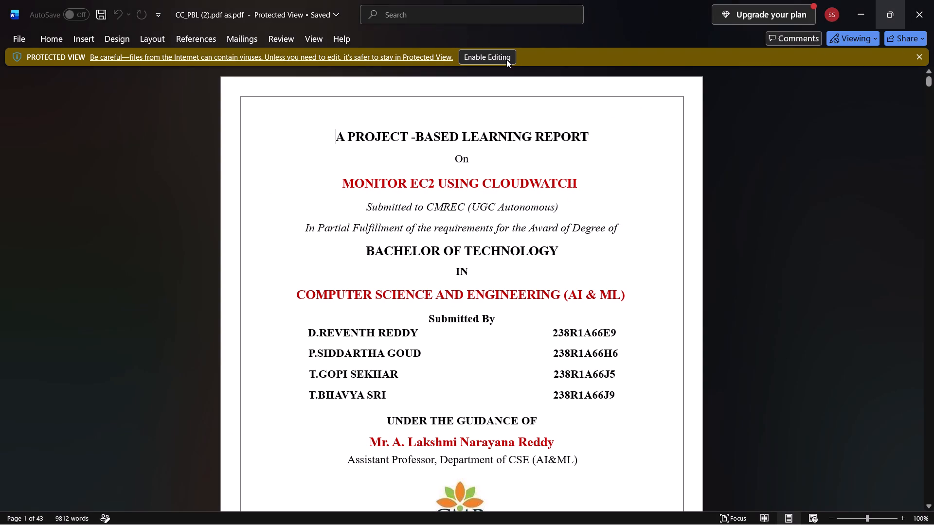
click(506, 59)
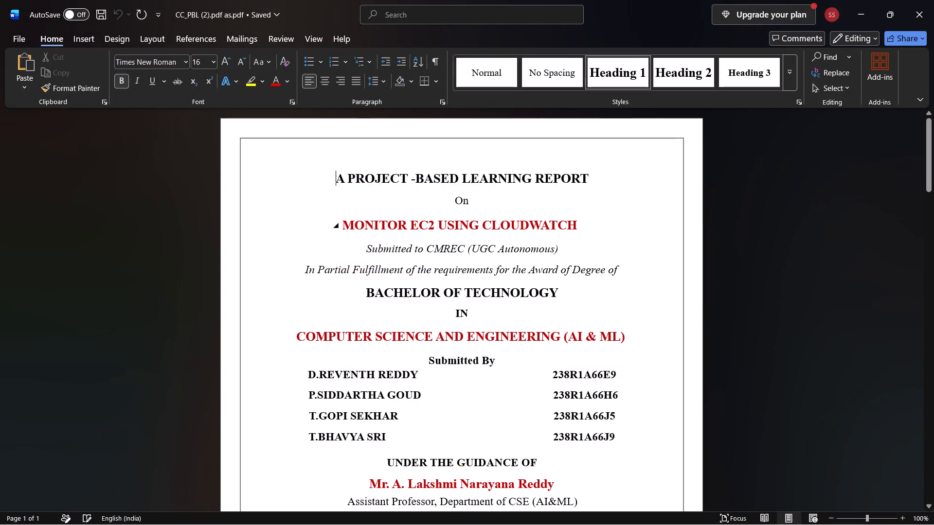
Replace the CloudWatch report's top three title lines with "A HOBBY -PROJECT REPORT On SLA VIOLATION MONITORING" copied from hobby project (1).docx.
key(alt+Tab)
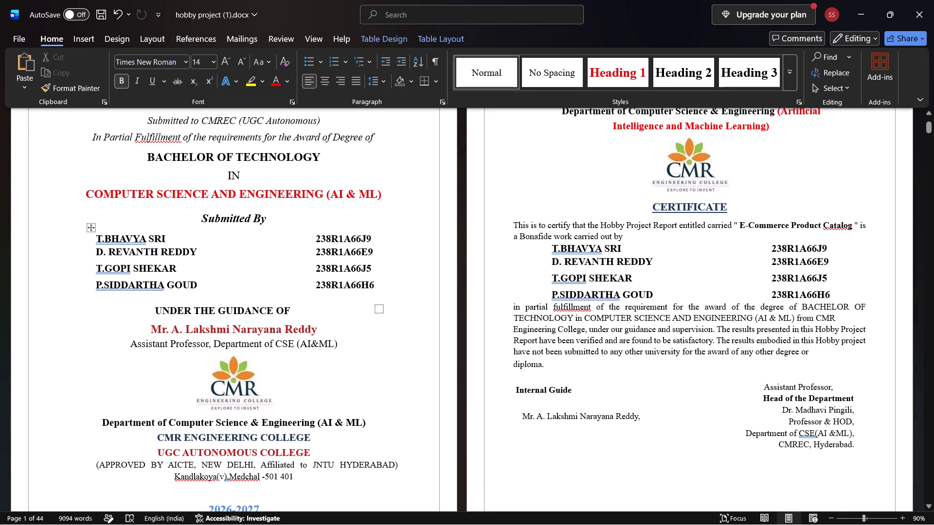
scroll(144, 201, up, 1)
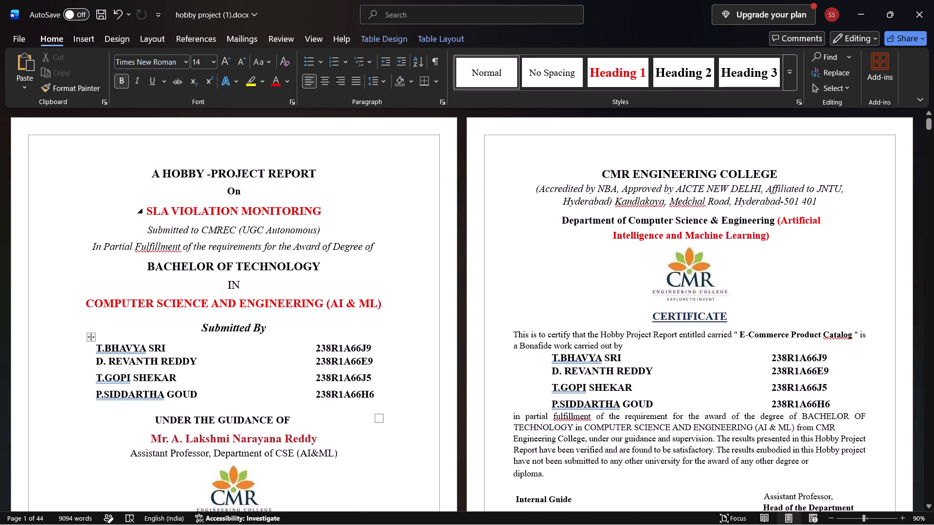
drag(150, 212, 172, 212)
click(172, 212)
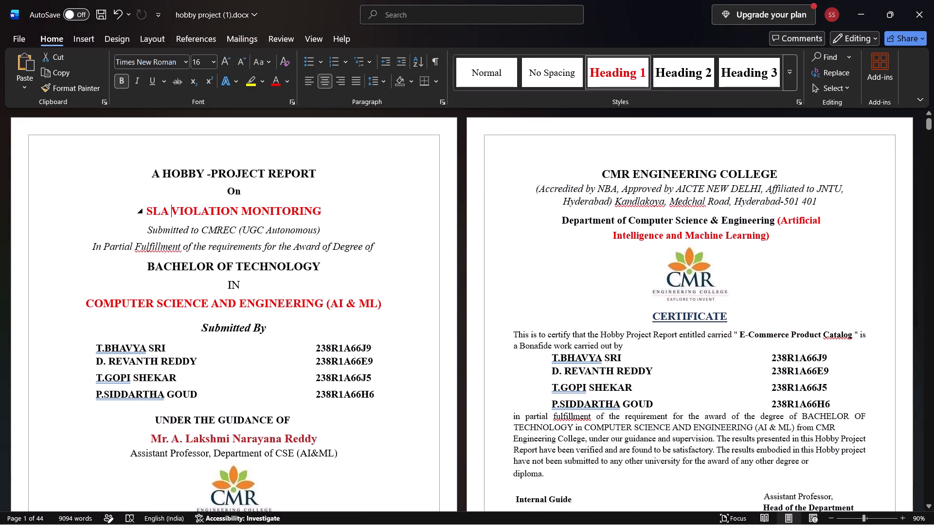
drag(147, 212, 332, 213)
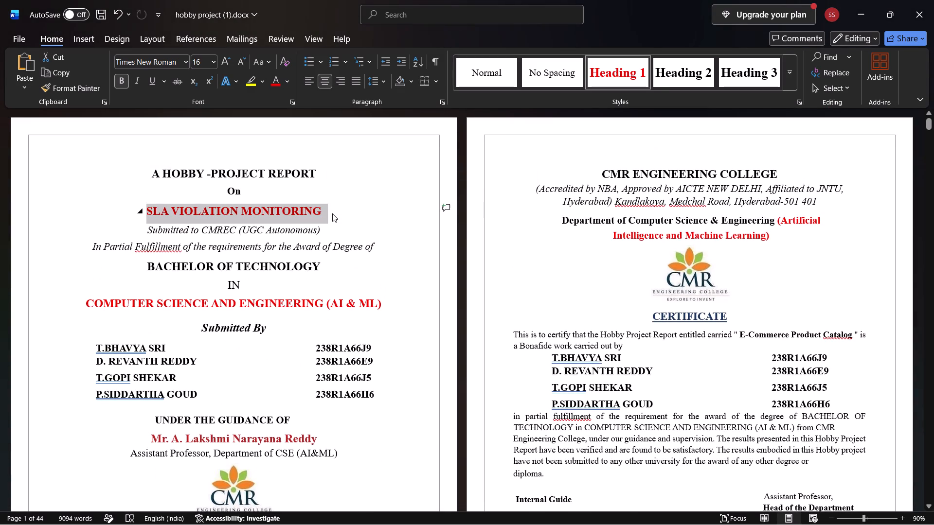
click(145, 179)
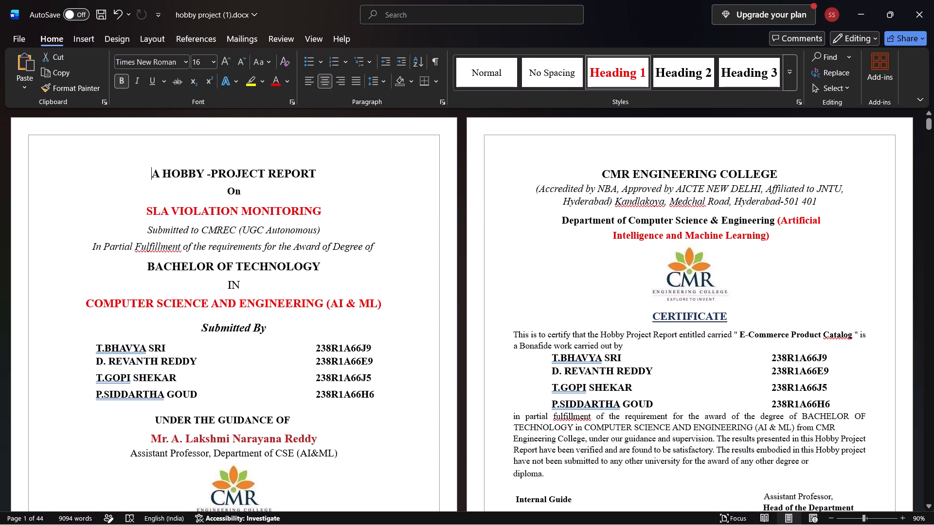
drag(146, 177, 321, 211)
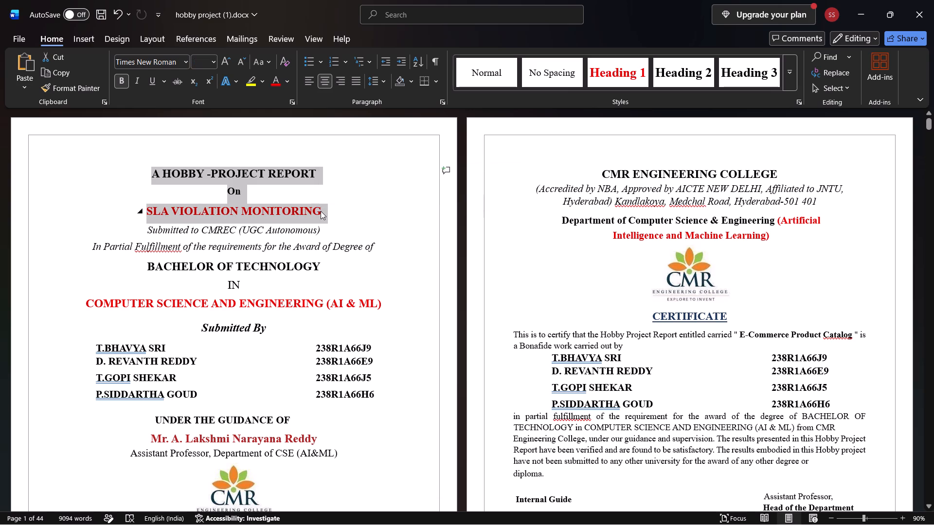
key(ctrl+c)
key(alt+Tab)
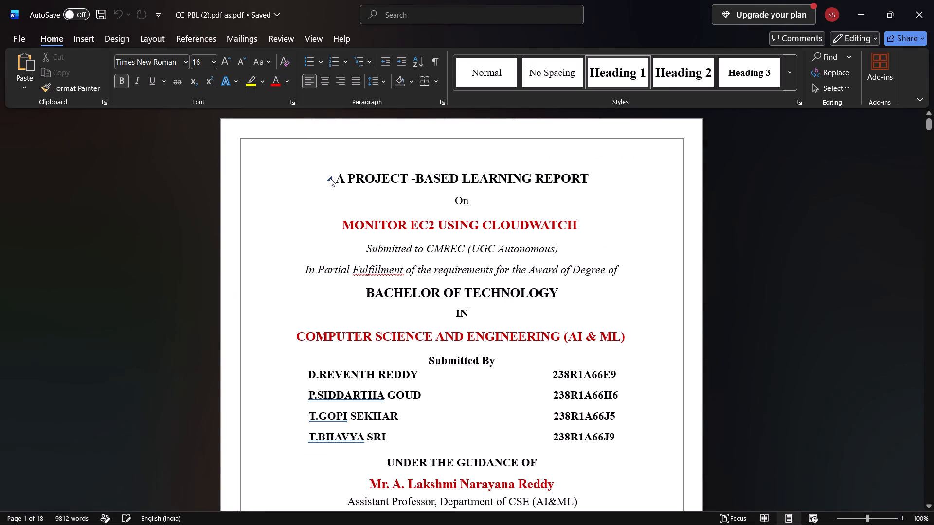
drag(333, 178, 551, 241)
key(ctrl+z)
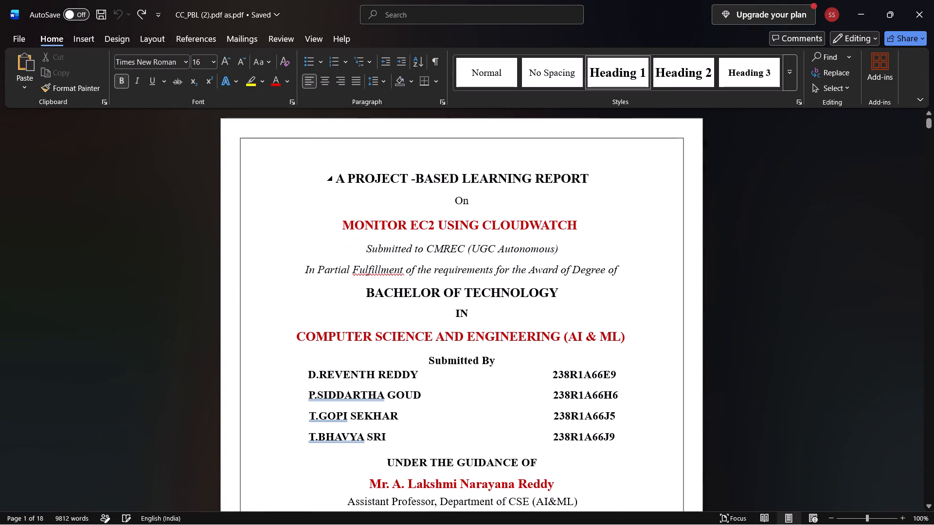
drag(337, 178, 613, 239)
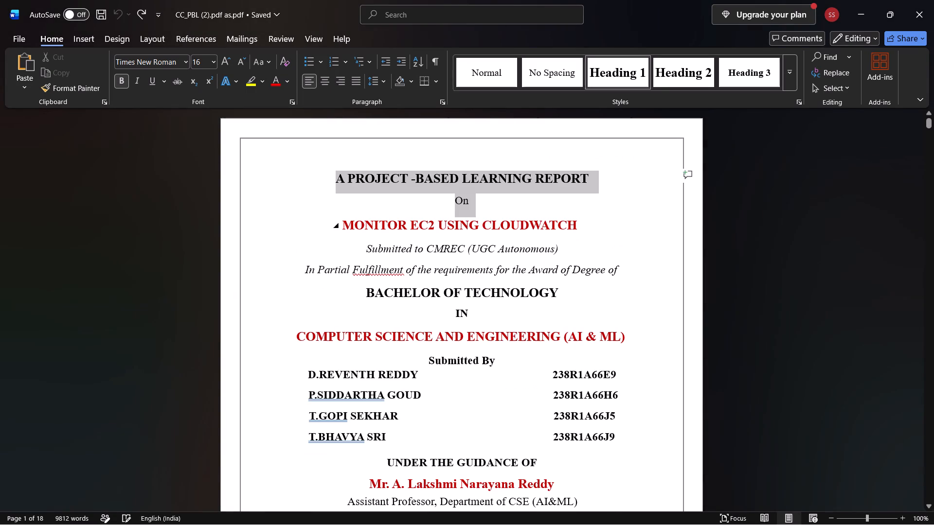
drag(613, 239, 622, 240)
key(ctrl+v)
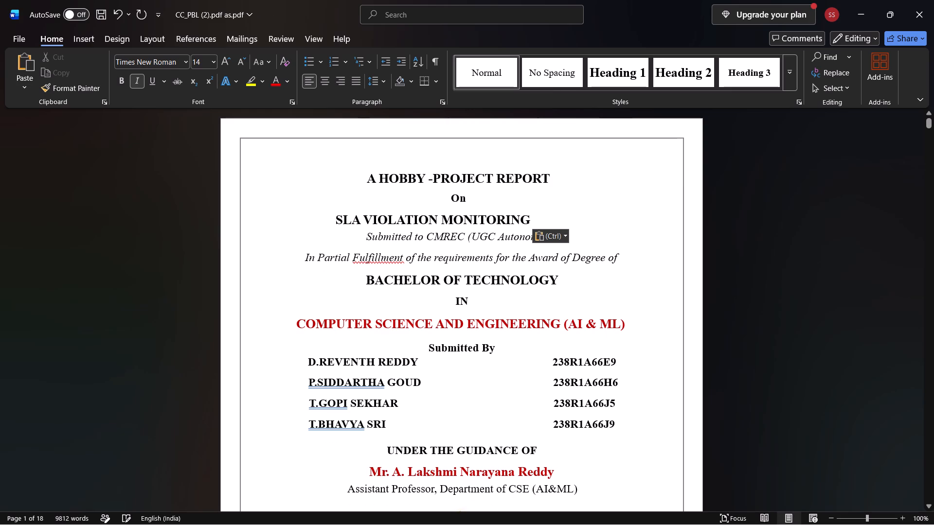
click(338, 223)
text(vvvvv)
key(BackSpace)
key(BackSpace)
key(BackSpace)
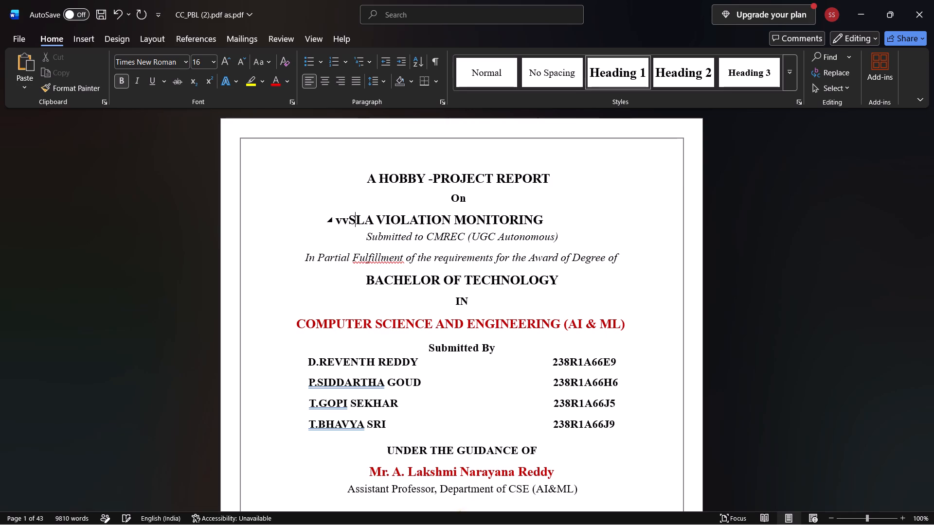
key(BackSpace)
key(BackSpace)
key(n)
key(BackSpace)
Indent the SLA VIOLATION MONITORING line with ten leading spaces so it sits roughly centred under "On".
key(space)
key(space)
key(space)
key(space)
key(space)
key(space)
key(space)
key(space)
key(space)
key(space)
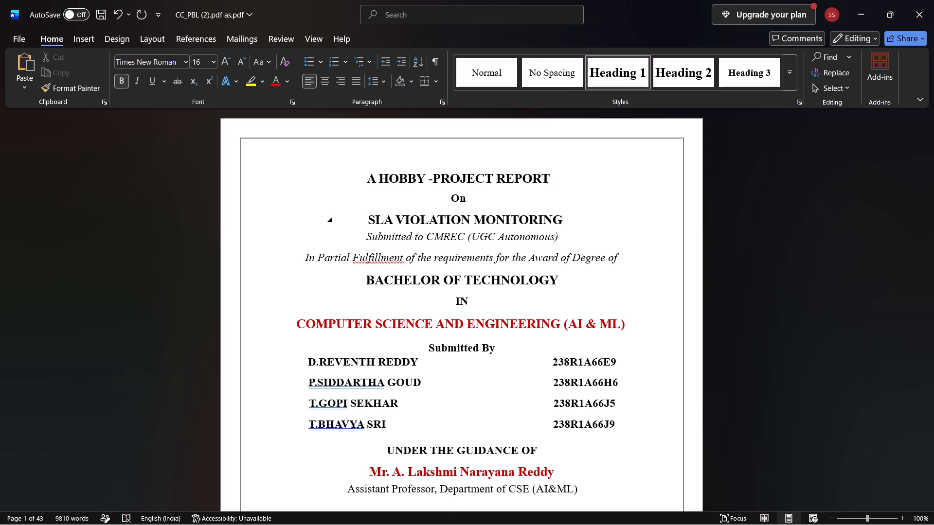
Colour the SLA VIOLATION MONITORING title line on the cover page red.
triple_click(404, 220)
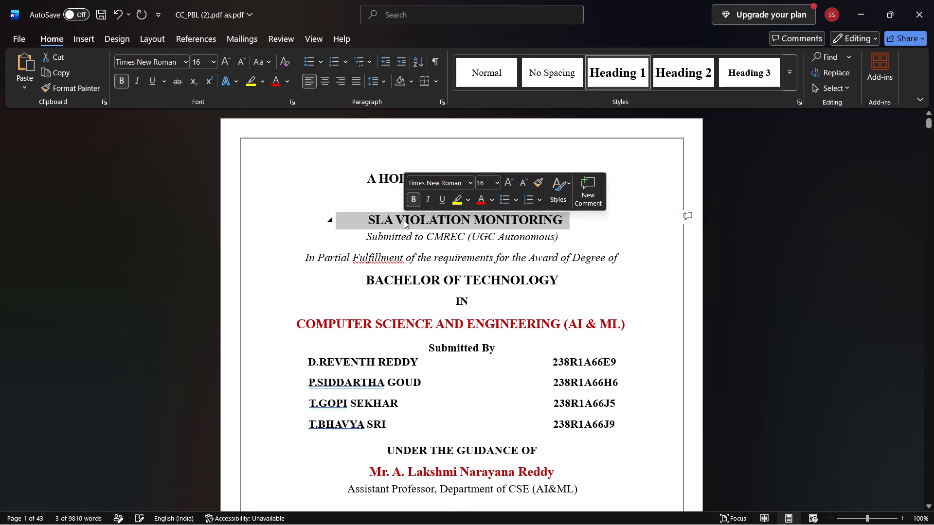
click(269, 79)
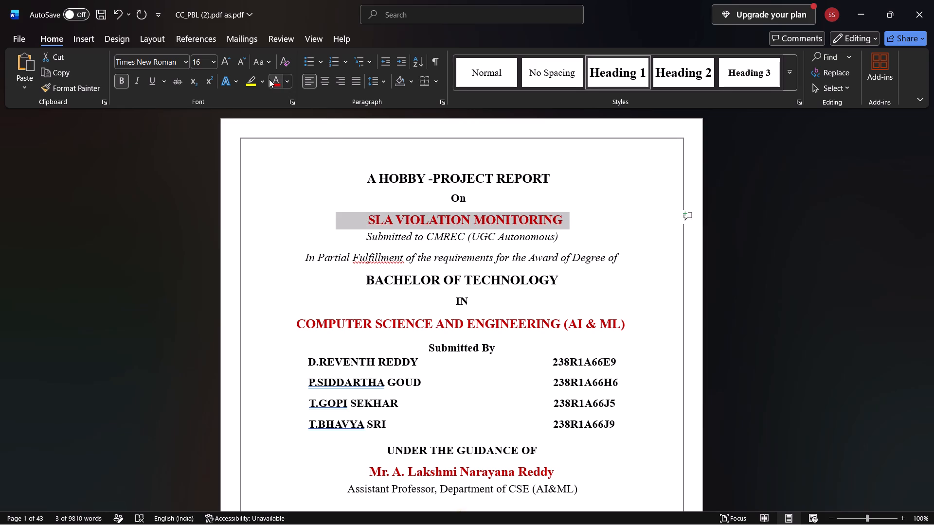
click(328, 189)
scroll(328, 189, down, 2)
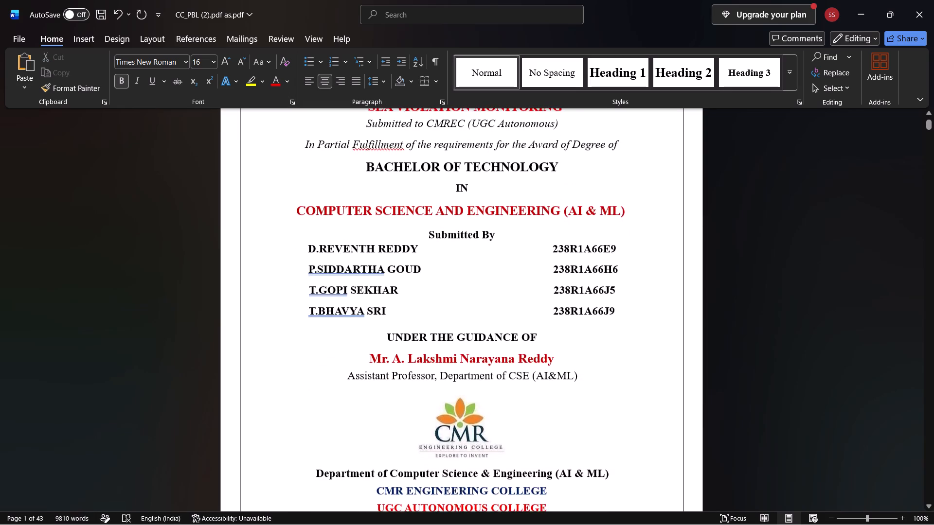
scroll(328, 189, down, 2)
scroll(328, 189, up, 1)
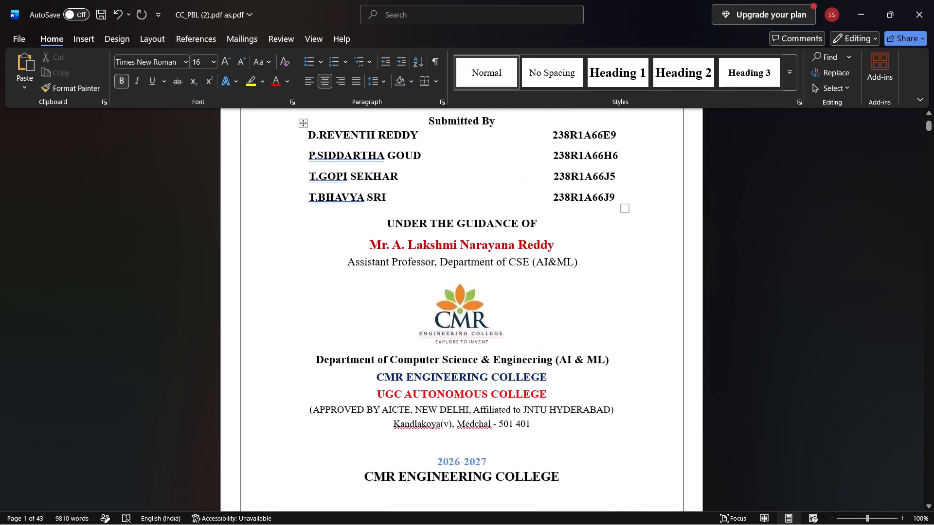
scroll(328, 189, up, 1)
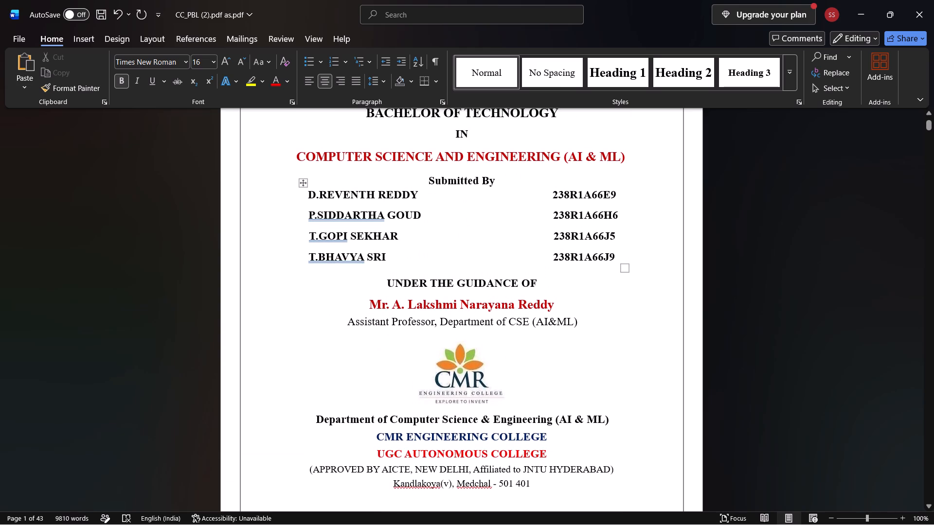
Correct the first student's name in the cover page's Submitted By list, replacing the second E with a capital A.
click(350, 193)
key(BackSpace)
key(a)
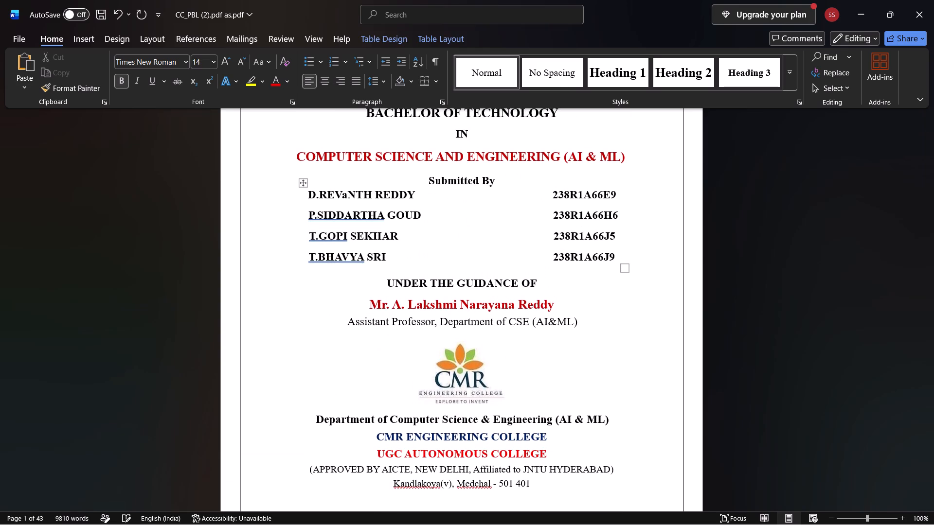
key(BackSpace)
key(shift+a)
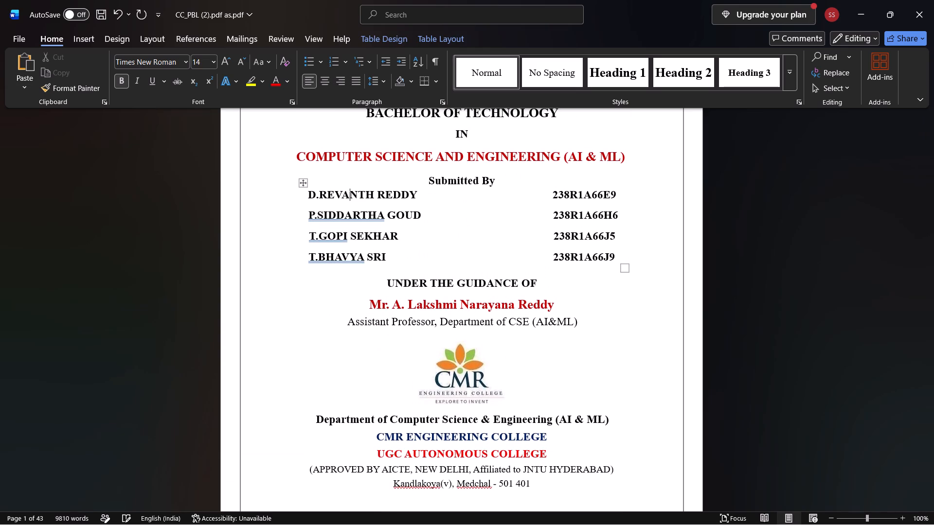
Make the same spelling correction to the first student's name on the CERTIFICATE page, replacing the second E with a capital A.
scroll(393, 263, down, 4)
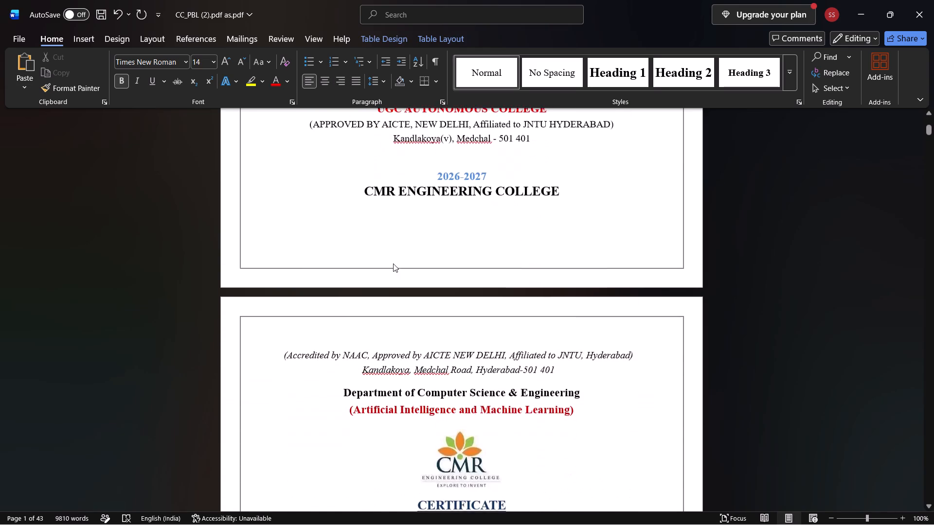
scroll(393, 263, down, 1)
scroll(393, 263, up, 2)
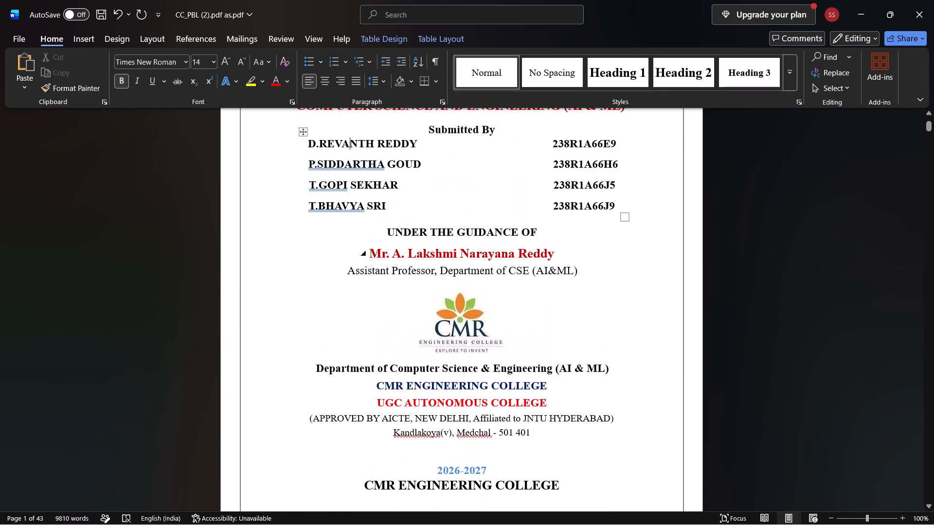
scroll(393, 263, down, 3)
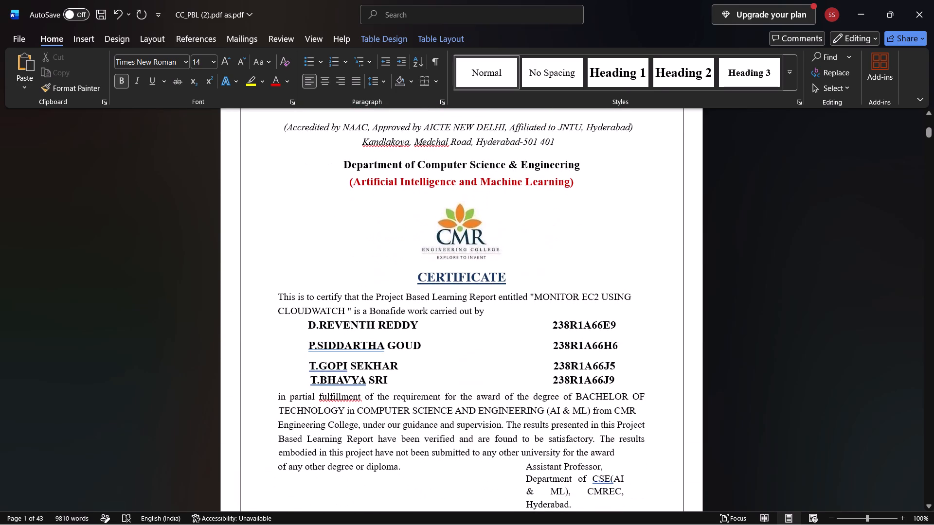
click(347, 324)
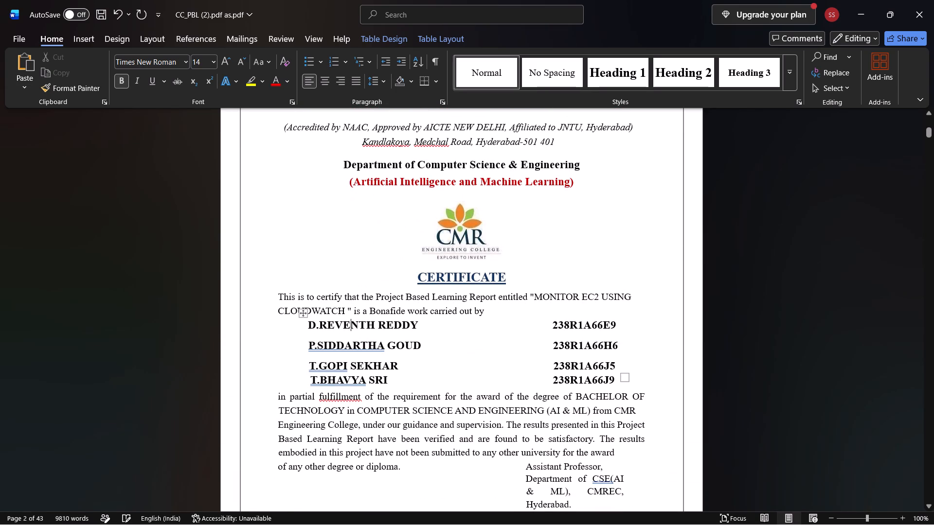
key(BackSpace)
key(a)
key(BackSpace)
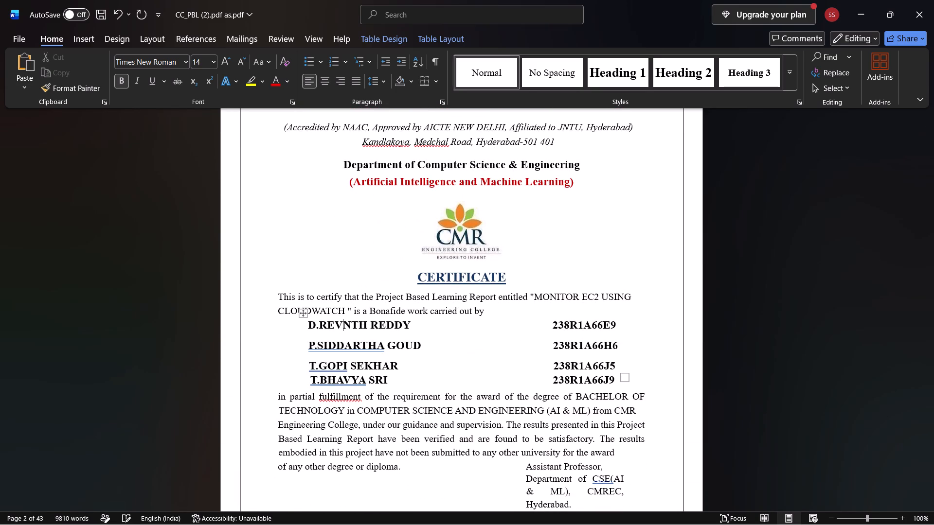
key(shift+a)
Justify the certificate text from "in partial fulfillment" through the "This is to certify" line below DECLARATION.
scroll(347, 324, up, 1)
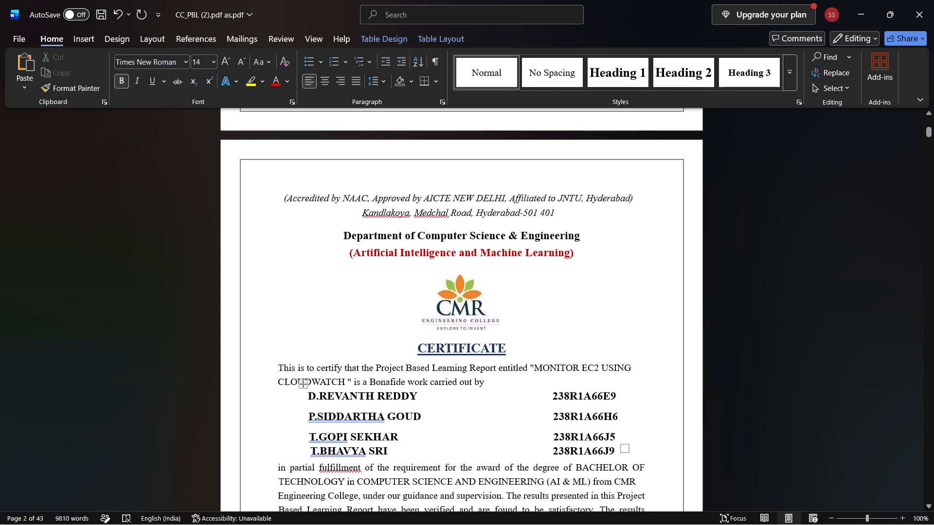
scroll(395, 268, down, 1)
scroll(460, 349, down, 1)
scroll(460, 349, up, 1)
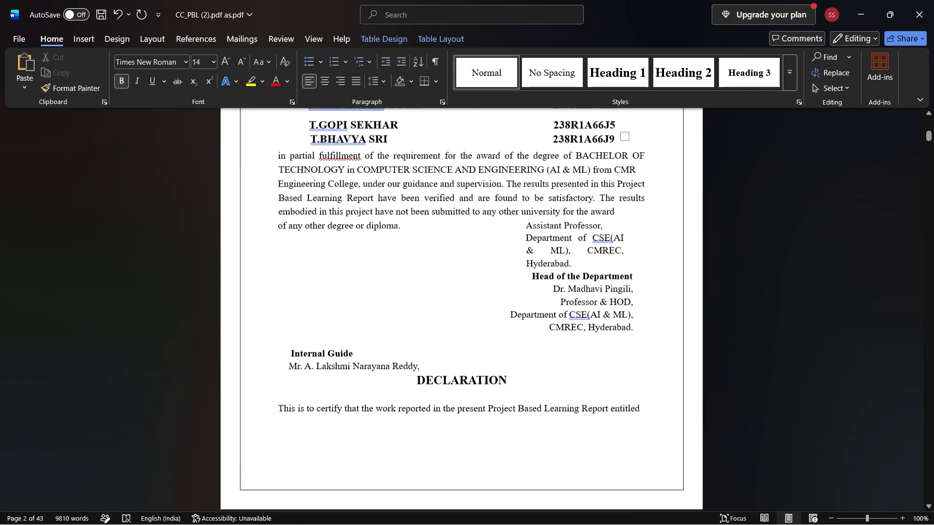
scroll(460, 349, up, 1)
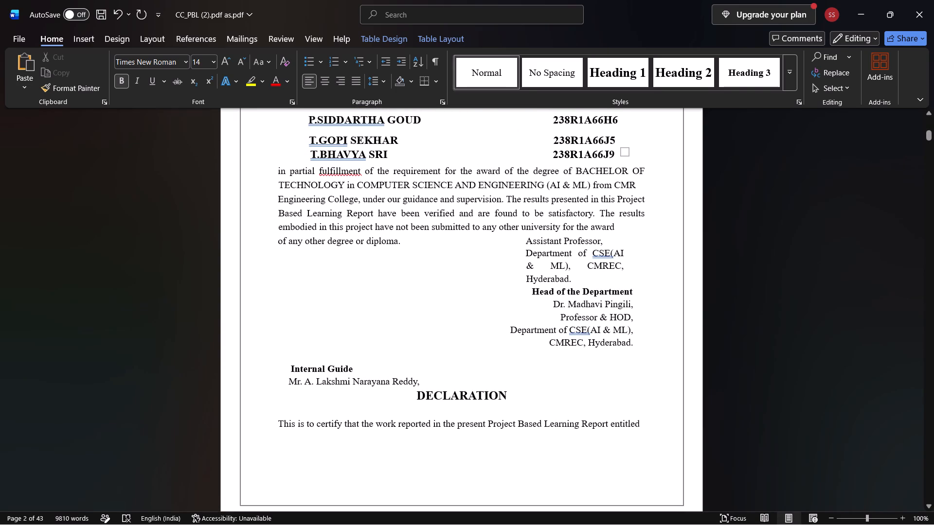
drag(277, 176, 498, 272)
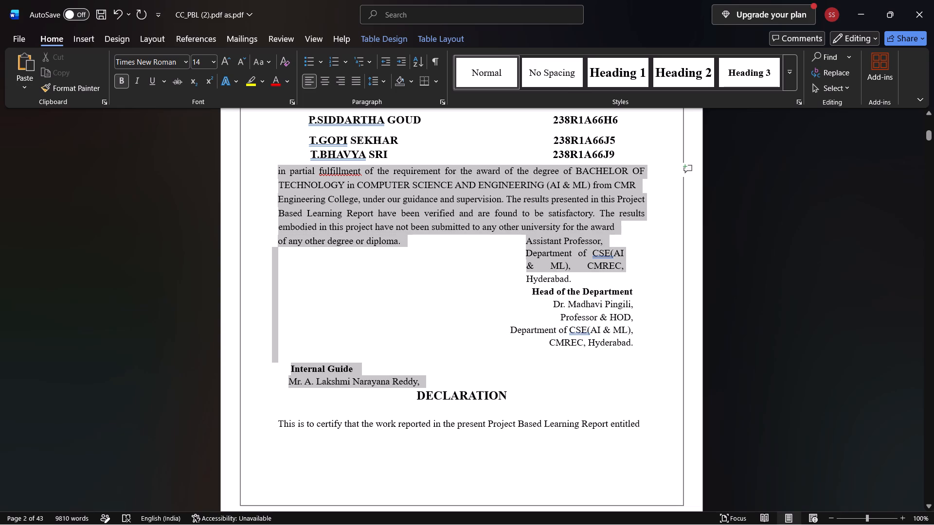
drag(498, 272, 658, 463)
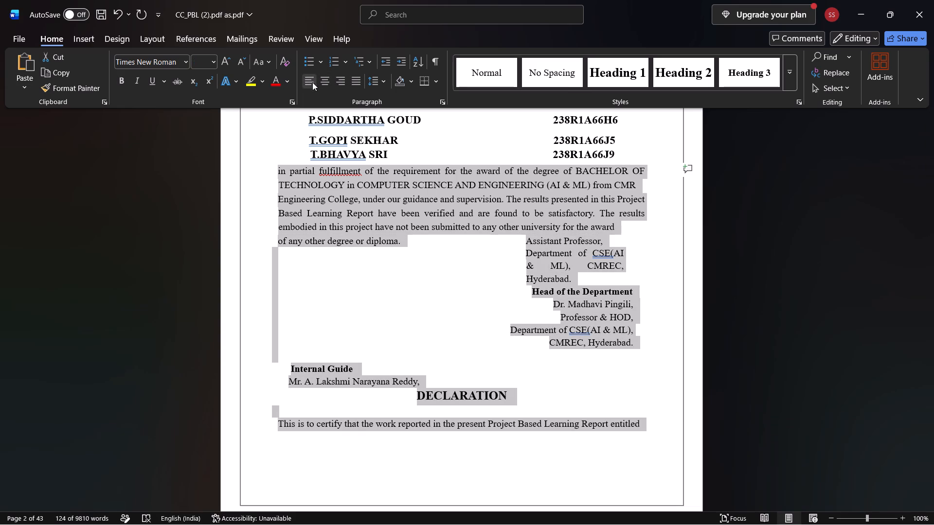
click(327, 82)
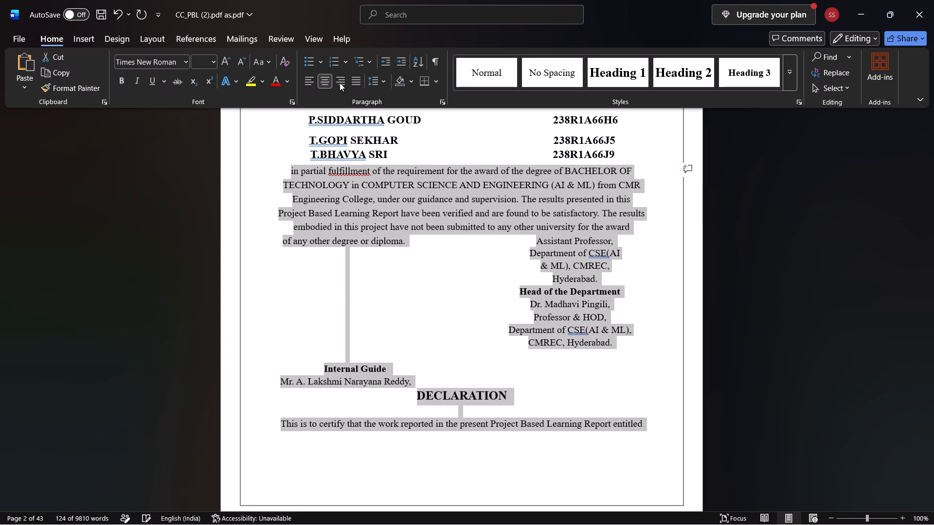
click(352, 83)
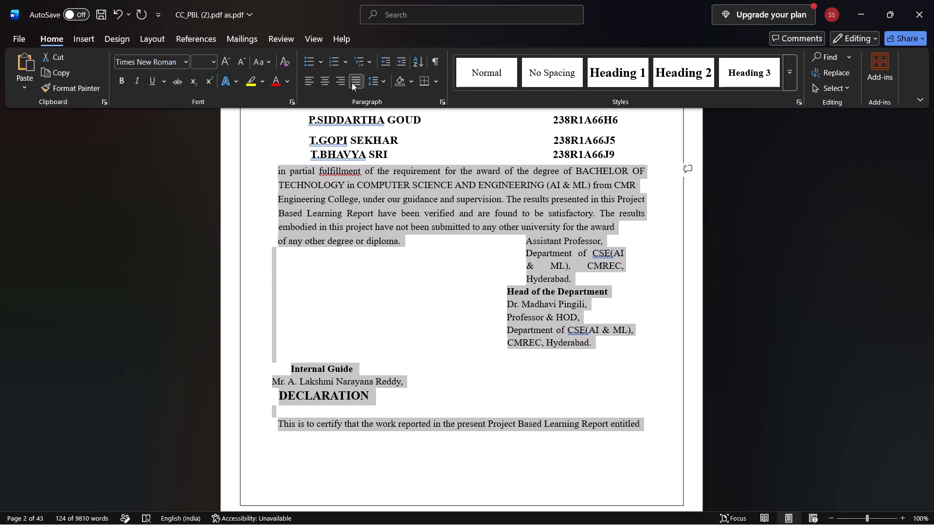
click(503, 455)
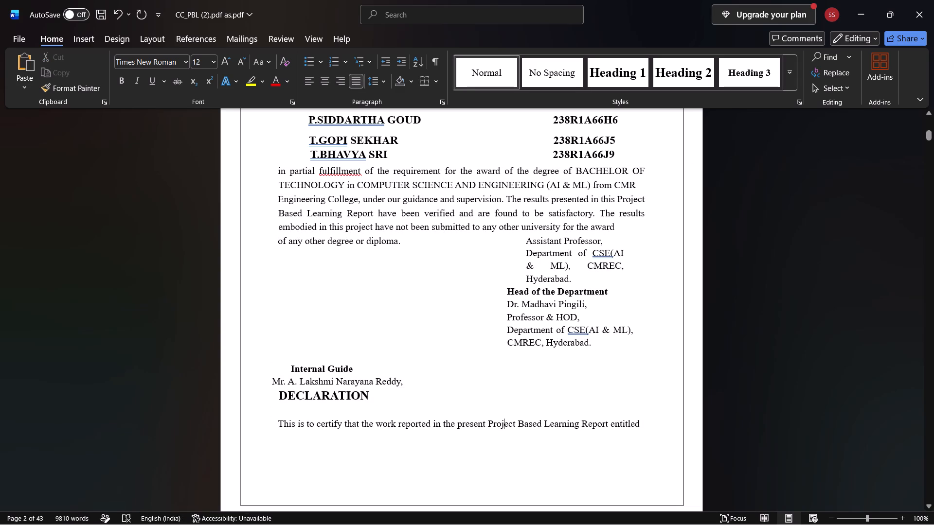
Push the DECLARATION heading onto the next page by inserting two blank lines before it.
click(276, 390)
key(Return)
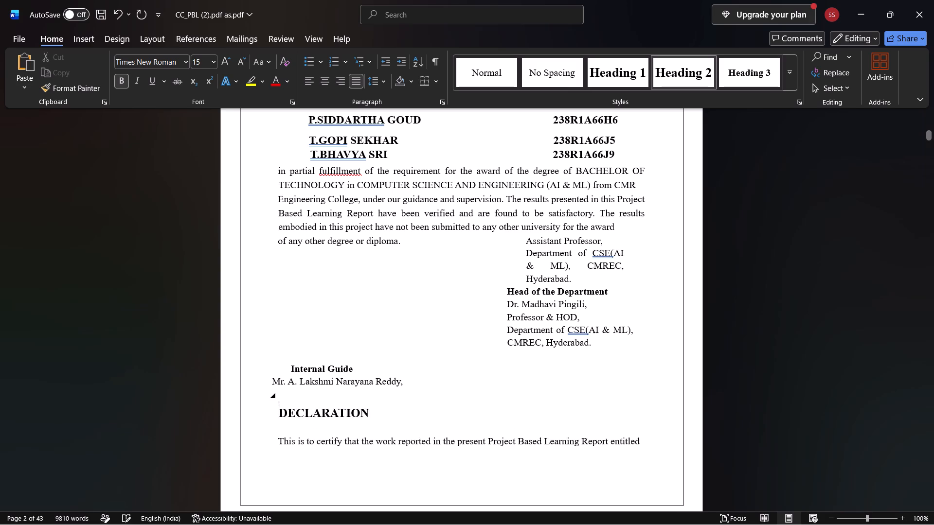
key(Return)
key(Return)
key(BackSpace)
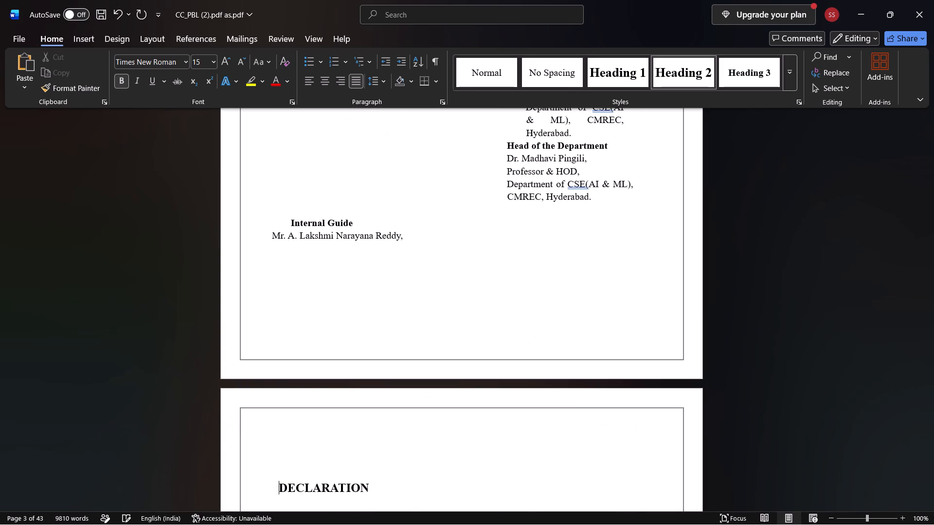
key(BackSpace)
key(Return)
Move the Head of the Department block on the certificate page down by inserting six blank lines above it.
scroll(489, 274, up, 1)
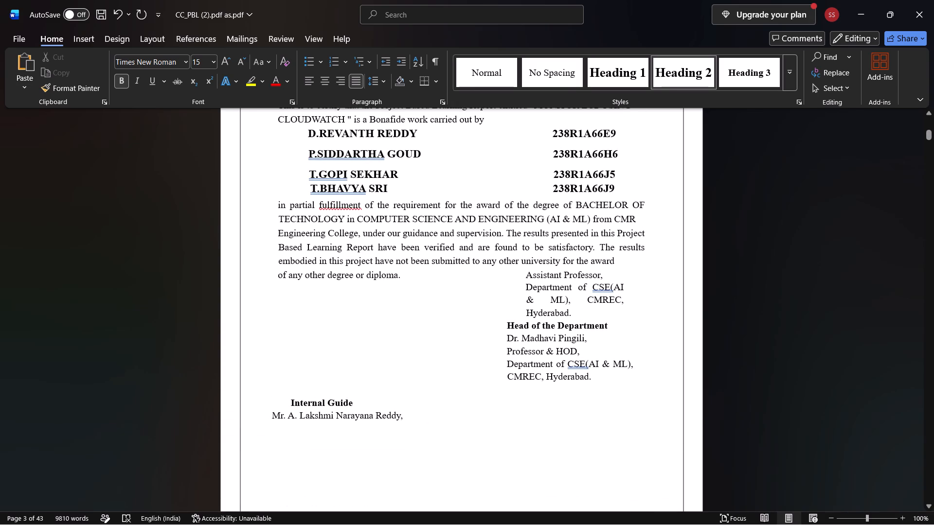
drag(502, 323, 597, 333)
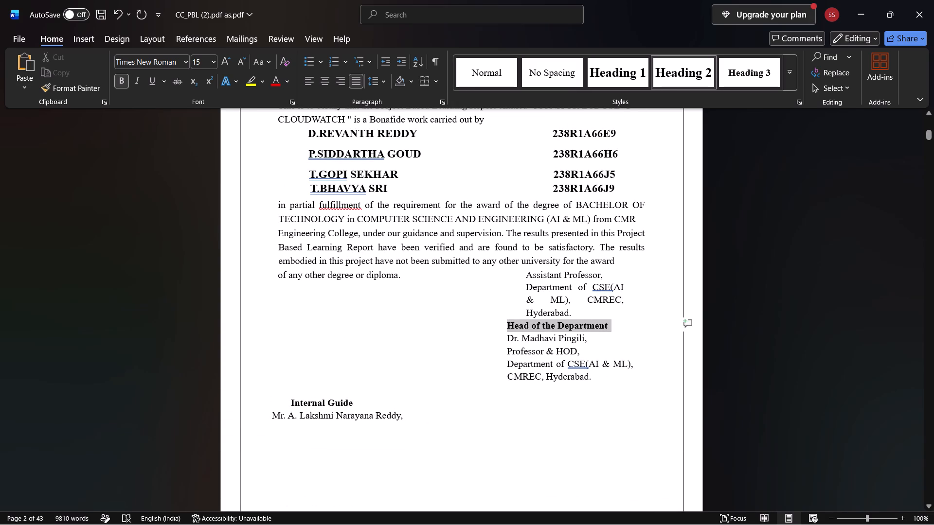
drag(597, 333, 613, 377)
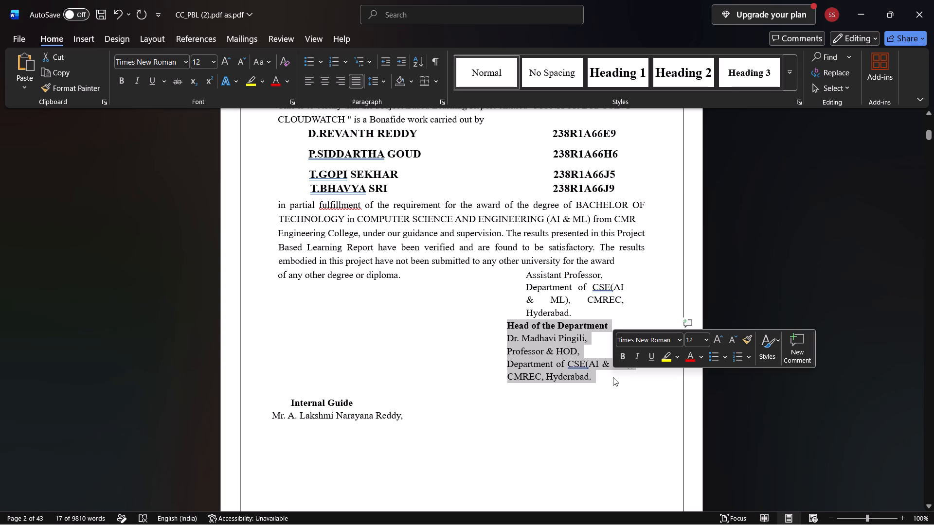
key(ctrl+c)
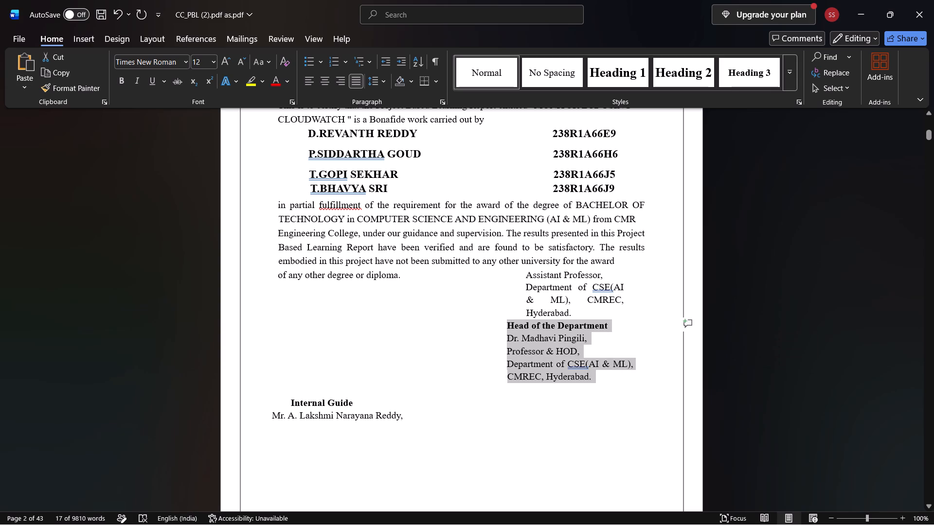
click(505, 322)
key(Return)
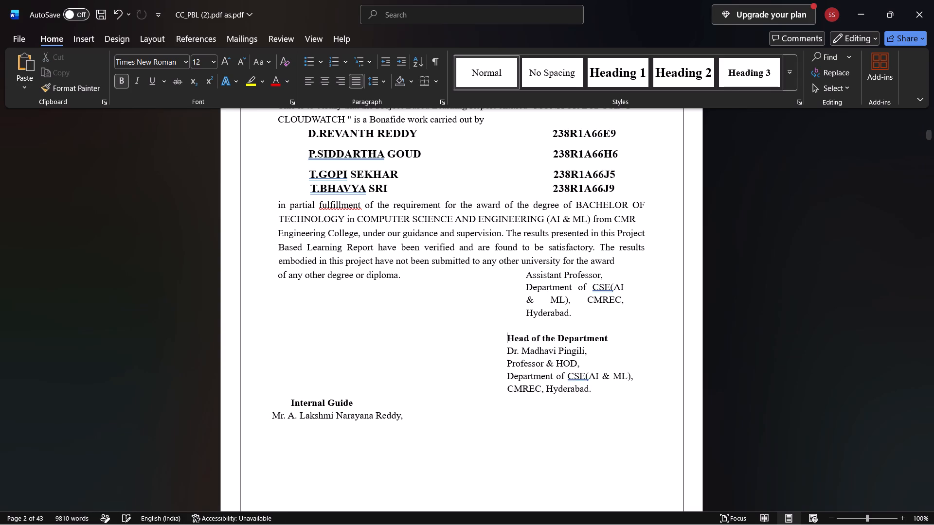
key(Return)
key(Return)
key(Return)
key(Return)
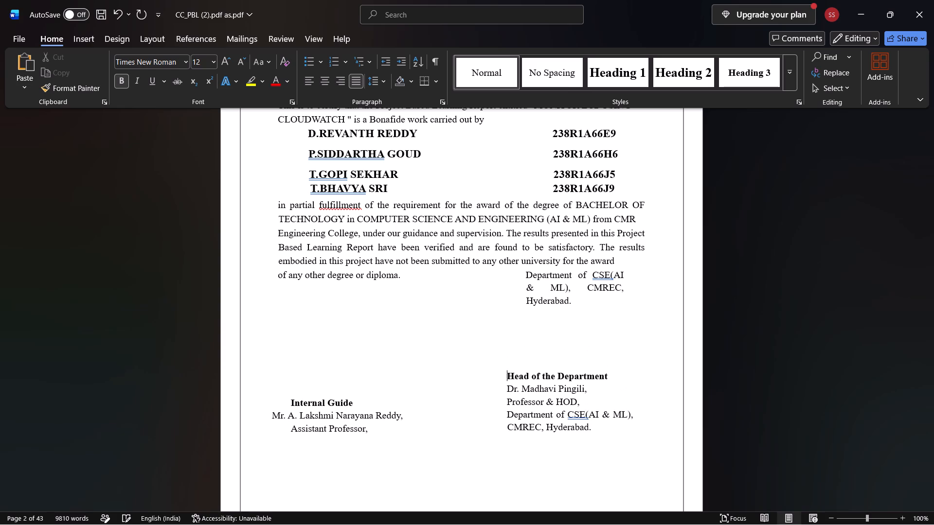
key(Return)
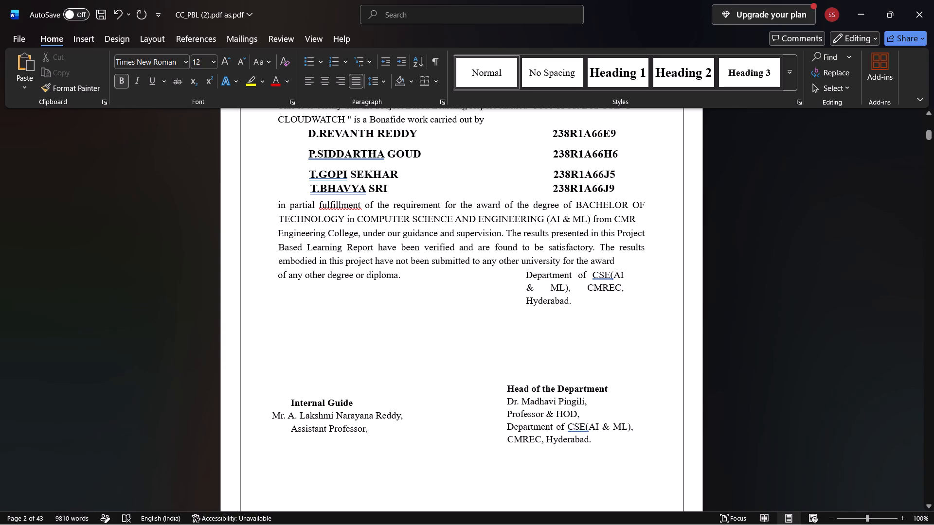
Move the stray "Department of CSE(AI & ML), CMREC, Hyderabad." text below "Assistant Professor," in the Internal Guide block.
drag(527, 274, 607, 311)
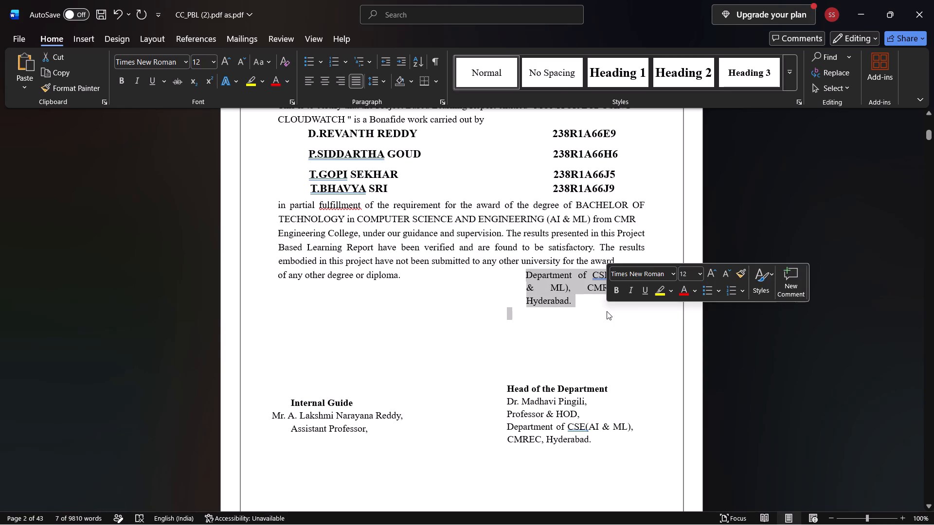
key(ctrl+c)
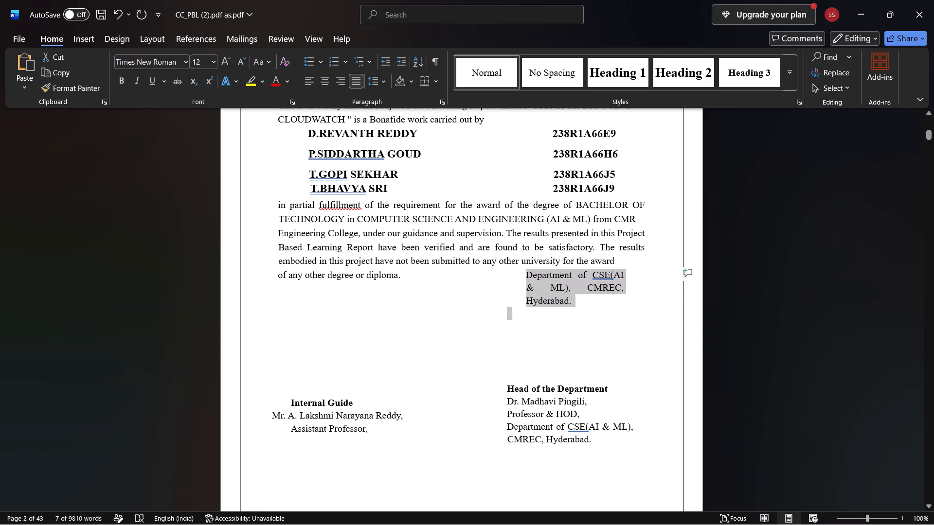
click(339, 78)
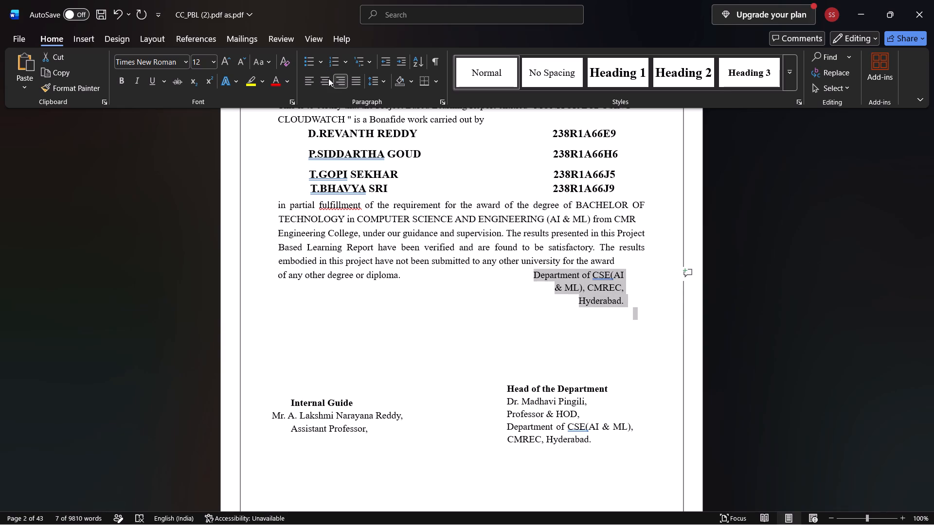
click(323, 83)
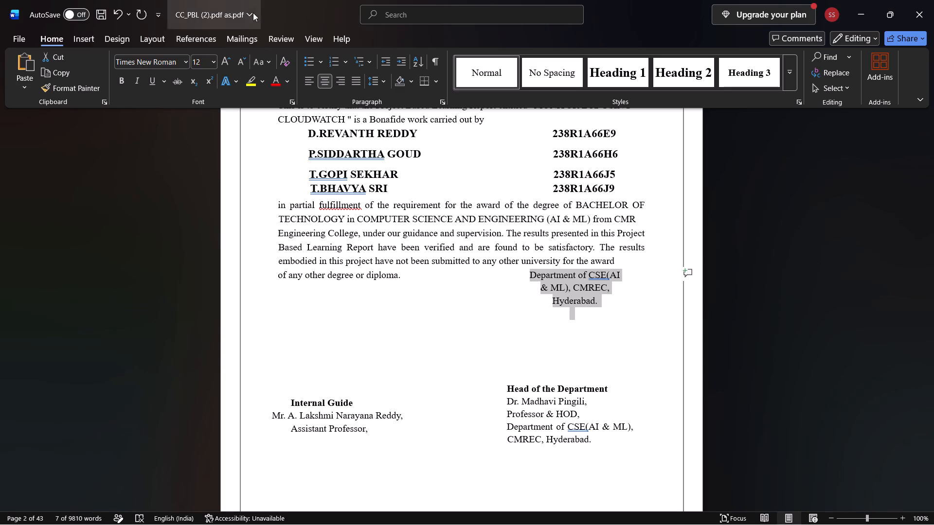
click(373, 427)
key(Return)
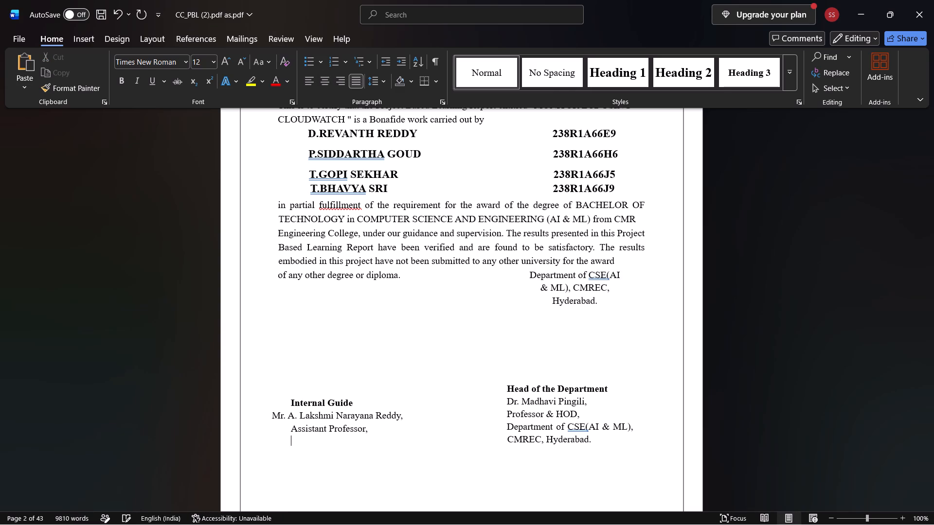
key(ctrl+v)
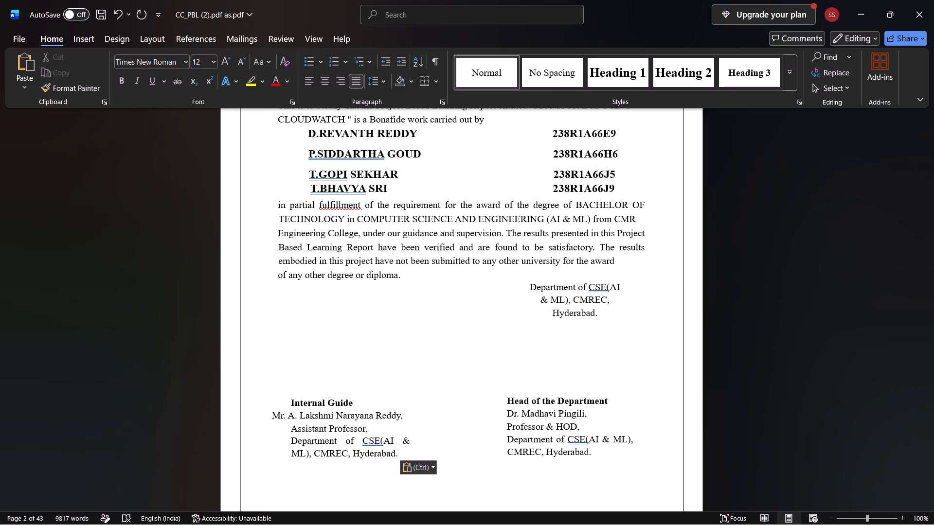
click(600, 306)
drag(600, 306, 529, 287)
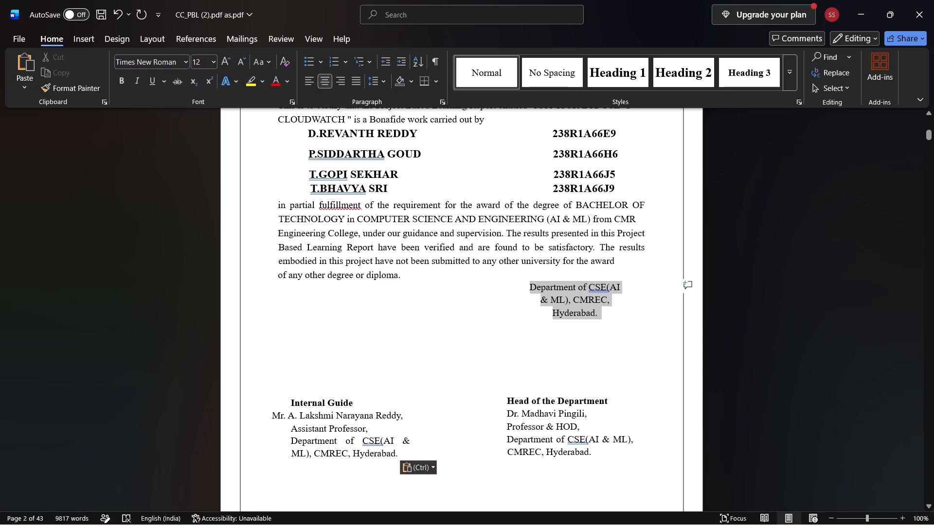
drag(529, 287, 528, 284)
key(BackSpace)
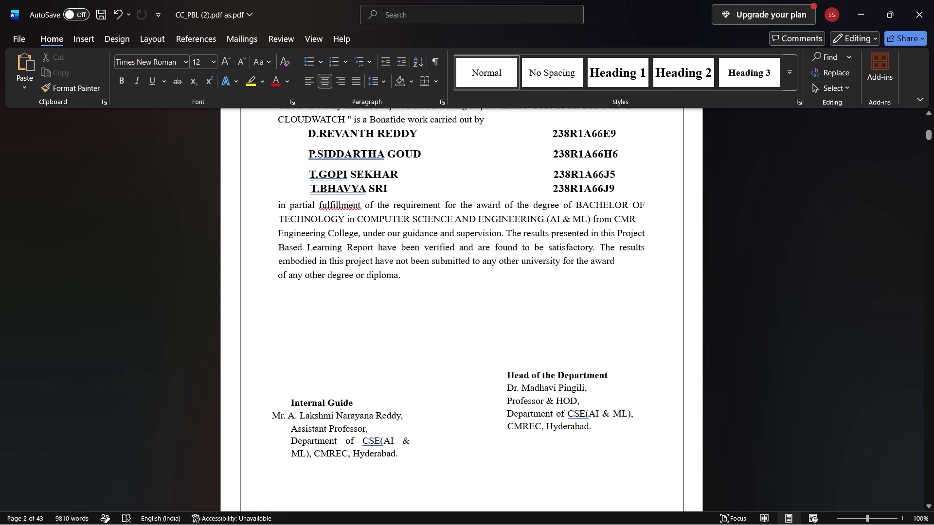
Lower the Head of the Department block by one more blank line, bringing it closer to level with Internal Guide.
click(499, 377)
click(499, 377)
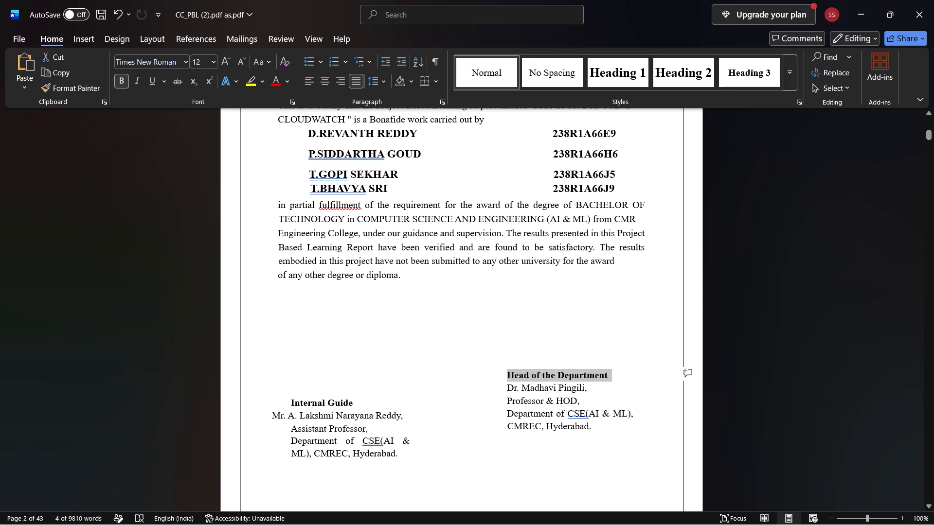
click(499, 377)
drag(507, 377, 507, 370)
key(Return)
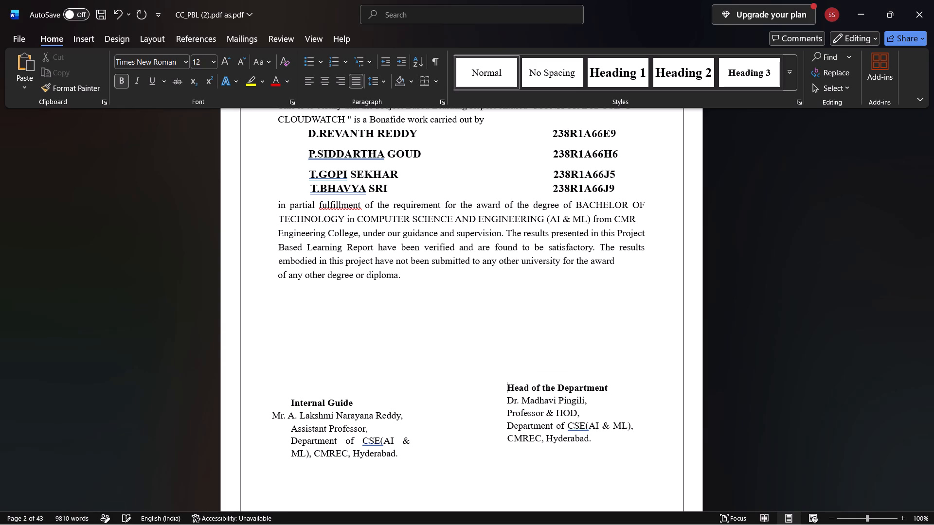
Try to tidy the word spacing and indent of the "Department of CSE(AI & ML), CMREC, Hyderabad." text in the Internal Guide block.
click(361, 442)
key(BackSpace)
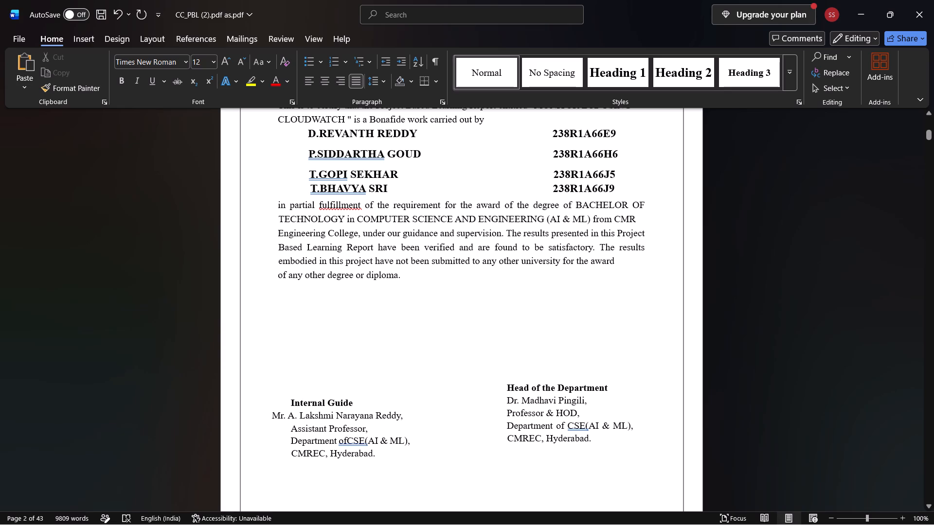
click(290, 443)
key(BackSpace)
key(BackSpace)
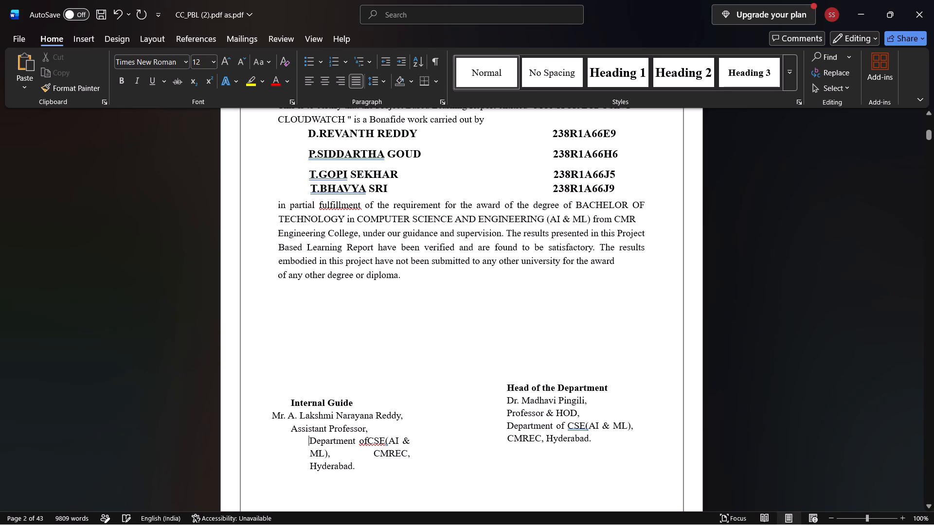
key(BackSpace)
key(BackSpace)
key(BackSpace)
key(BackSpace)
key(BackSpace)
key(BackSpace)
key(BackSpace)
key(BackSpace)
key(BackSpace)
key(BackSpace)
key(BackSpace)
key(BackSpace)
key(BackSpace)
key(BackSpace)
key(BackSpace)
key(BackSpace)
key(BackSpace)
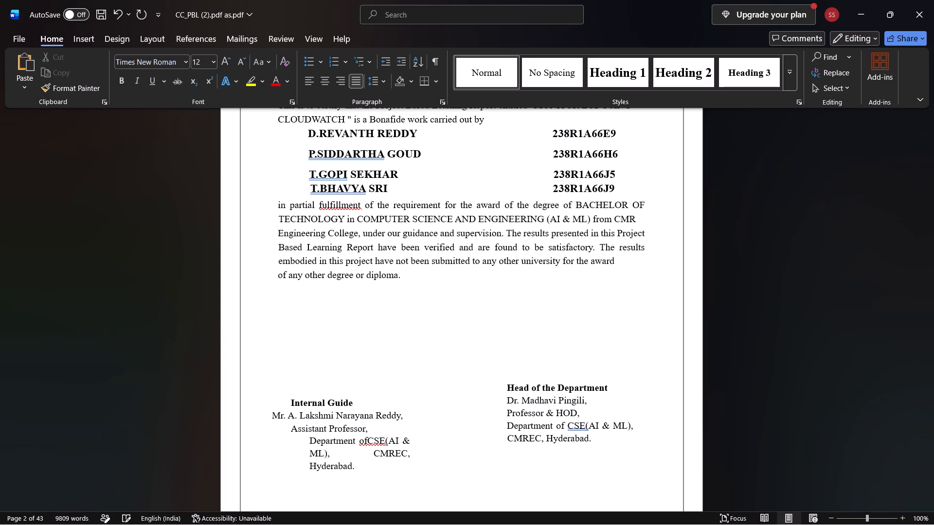
Delete the misaligned "Department of CSE(AI & ML), CMREC, Hyderabad." text from the Internal Guide block on the certificate page.
click(303, 435)
click(303, 435)
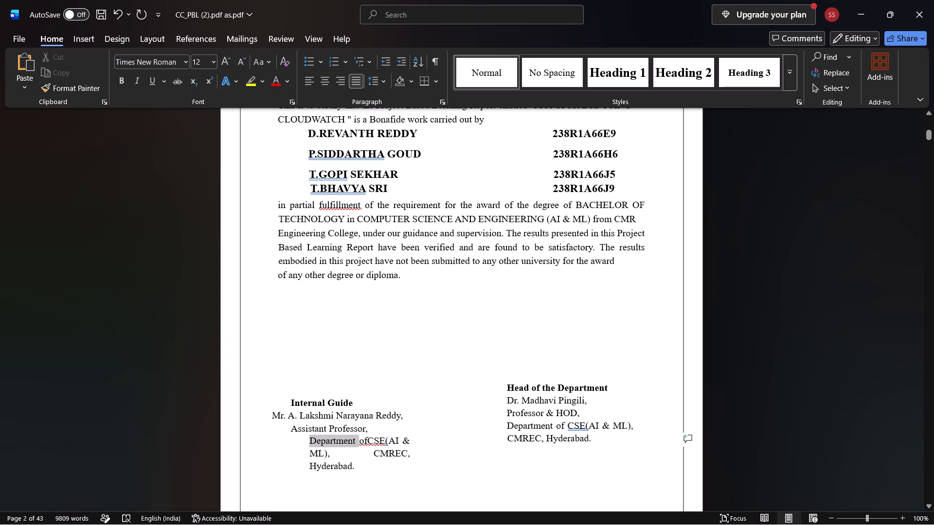
key(BackSpace)
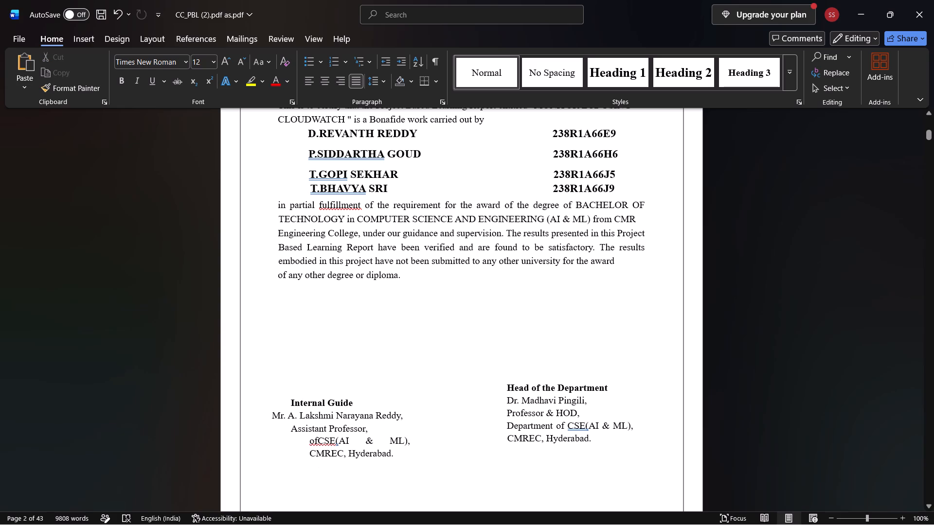
drag(308, 441, 435, 454)
key(BackSpace)
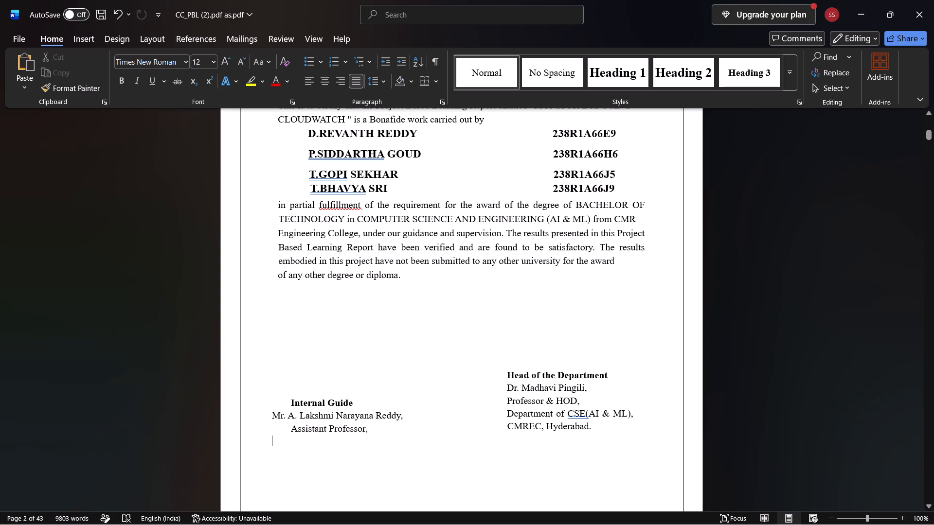
Enter "Department of CSE(AI&ML)," on the line below "Assistant Professor," in the Internal Guide block.
text(depar)
key(BackSpace)
key(BackSpace)
key(BackSpace)
key(BackSpace)
key(BackSpace)
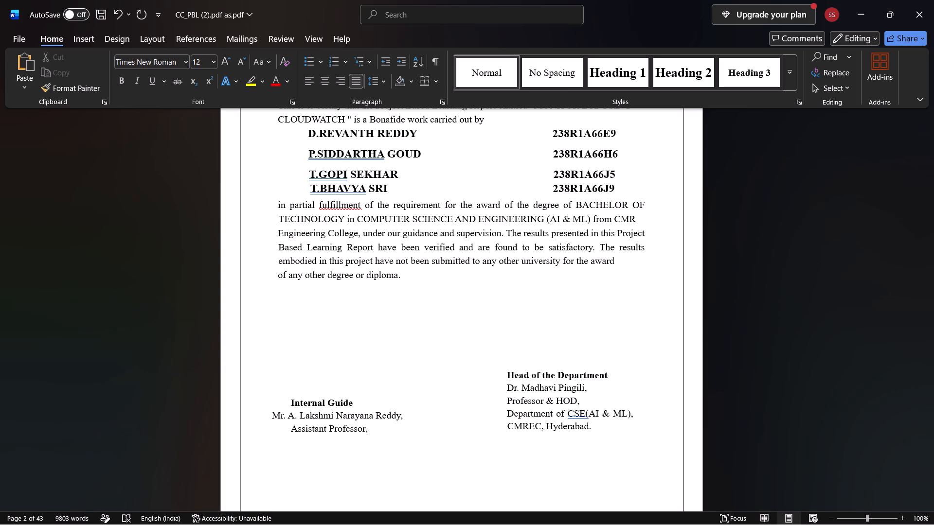
text(Depart)
text(ment)
key(space)
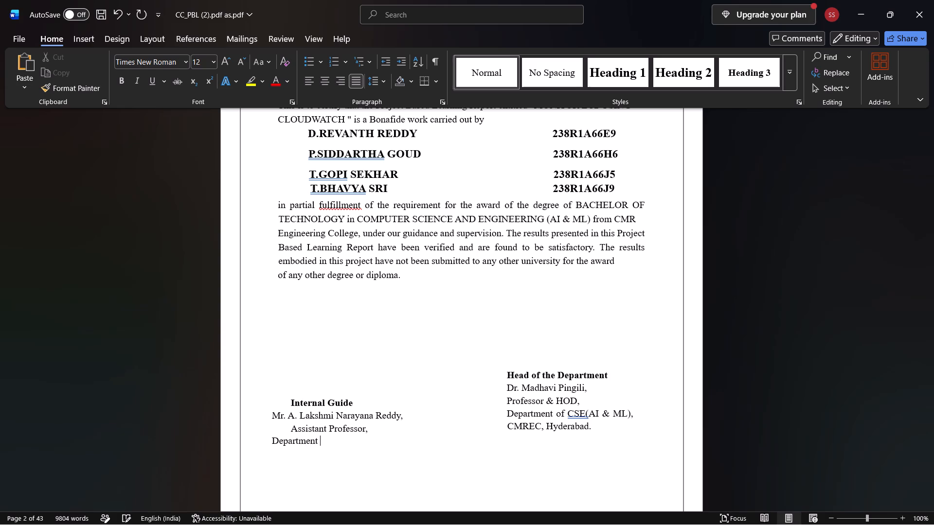
text(of)
key(space)
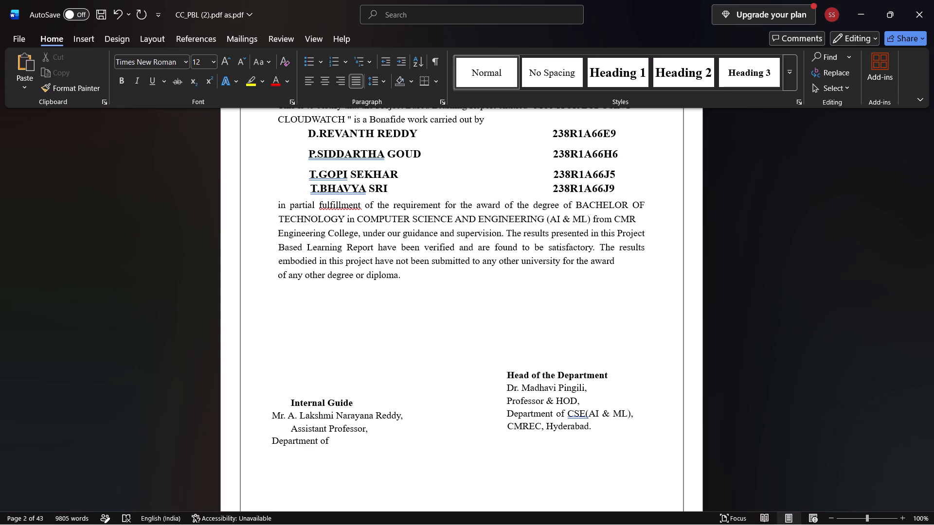
text(CSE)
key(shift+parenleft)
text(AI)
key(shift+ampersand)
text(ML)
key(shift+parenright)
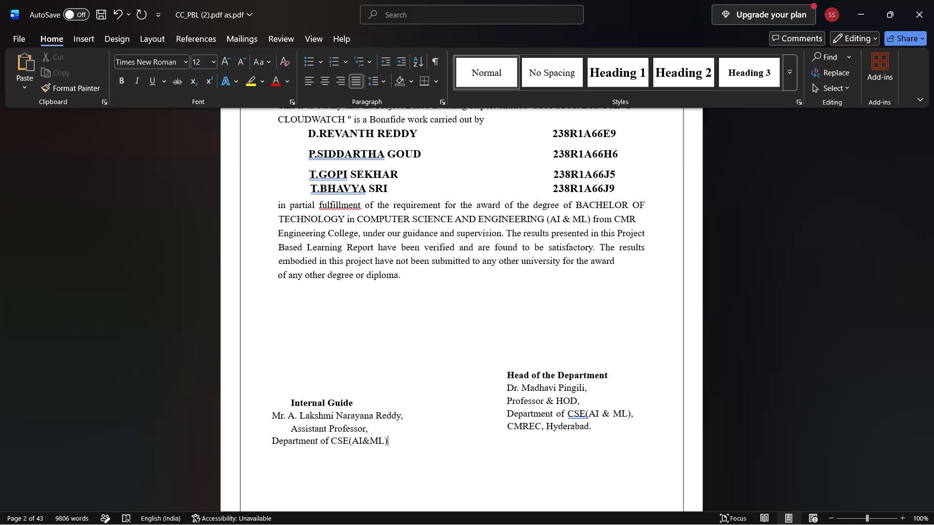
key(comma)
key(Return)
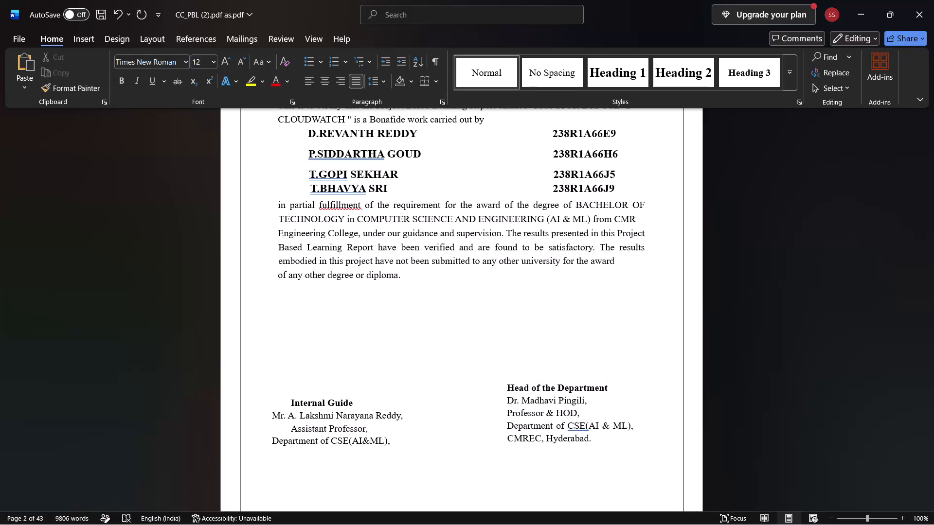
Add a new line reading "CMREC,Hyderabad." below the department line in the Internal Guide block.
click(400, 436)
key(Return)
text(CMREC)
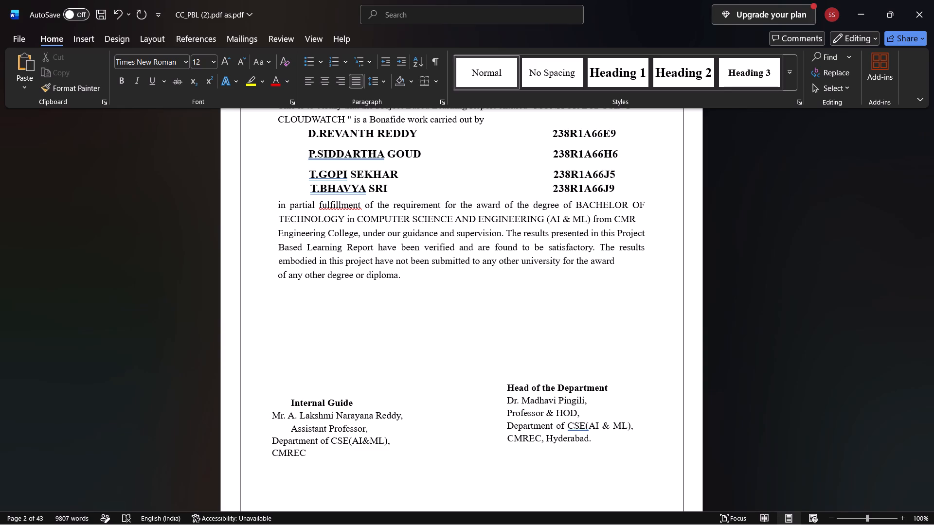
key(shift+less)
text(Hyderabad)
click(311, 449)
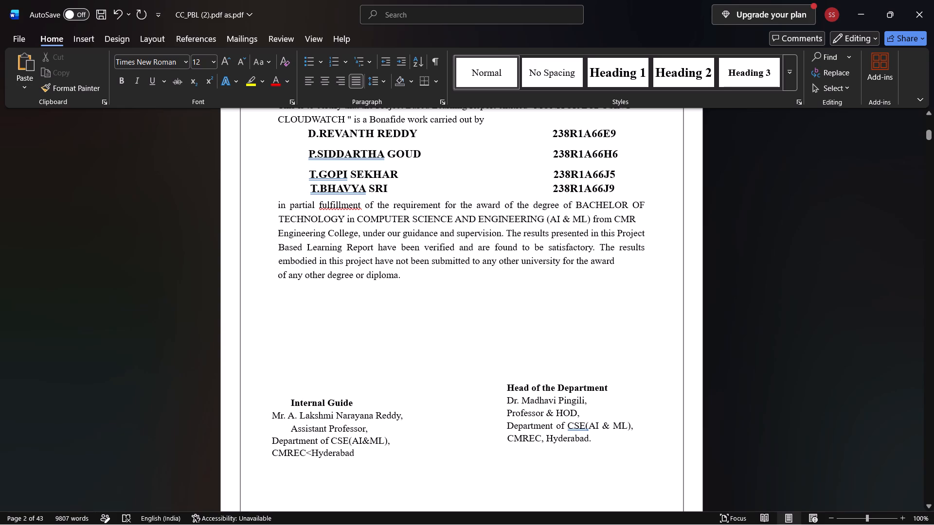
key(BackSpace)
key(comma)
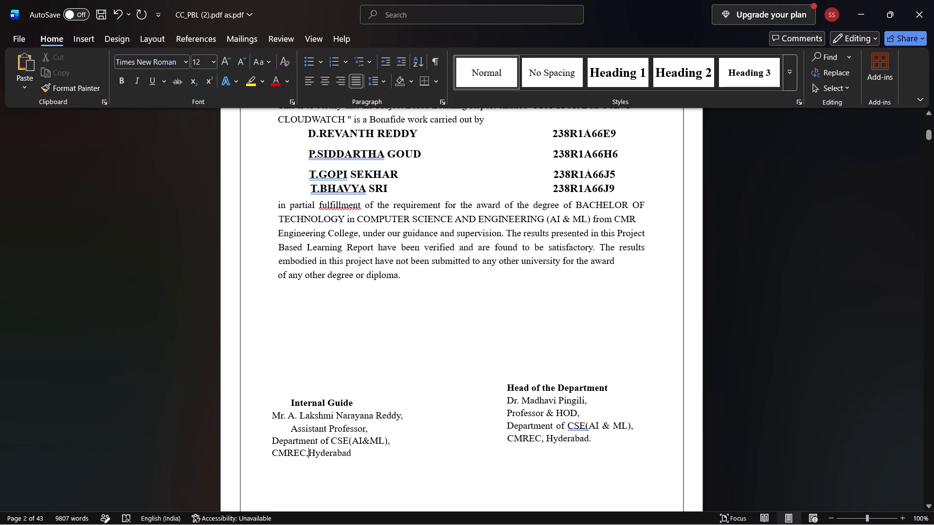
click(354, 454)
key(period)
Remove the indent before "Assistant Professor," so it lines up with the other Internal Guide lines.
click(288, 431)
key(BackSpace)
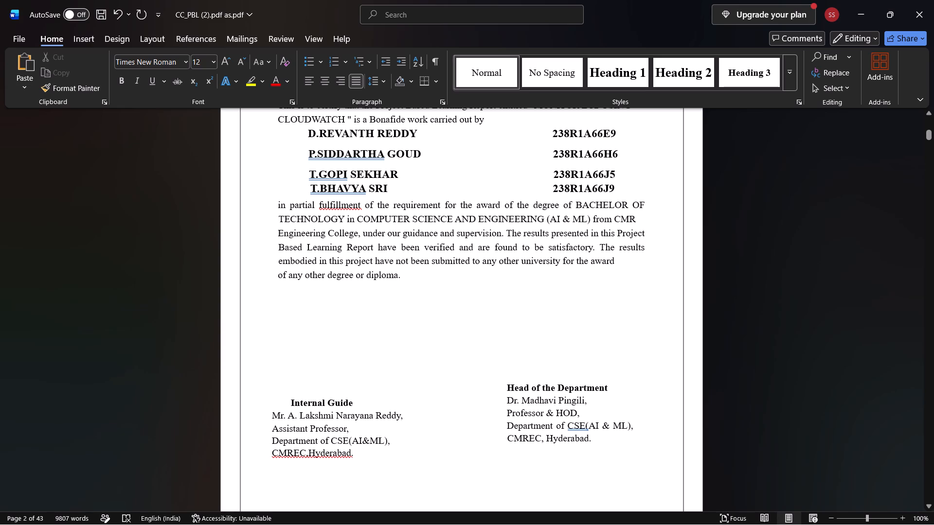
Lower the Head of the Department block by one blank line to bring it level with the Internal Guide block.
click(503, 387)
key(space)
key(BackSpace)
key(Return)
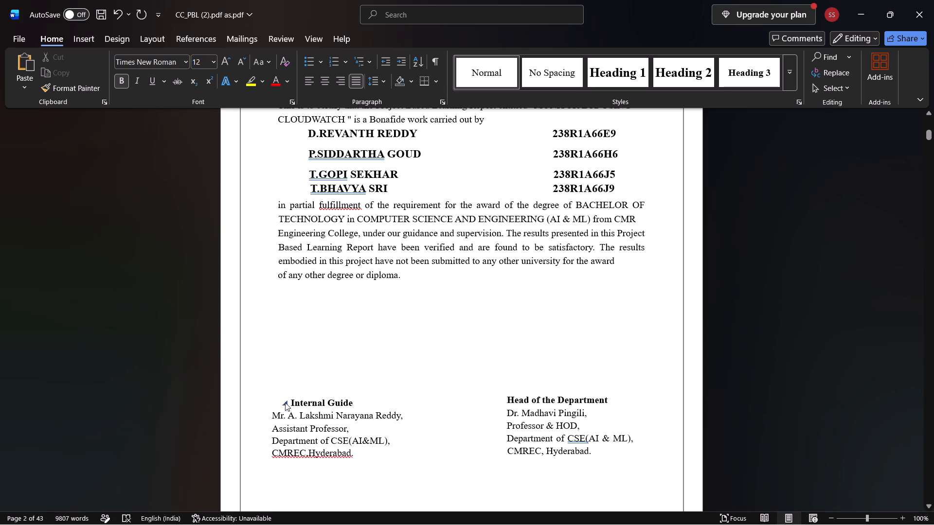
Review the certificate page and the lower part of the cover page for remaining layout and wording corrections.
click(297, 387)
scroll(409, 348, up, 3)
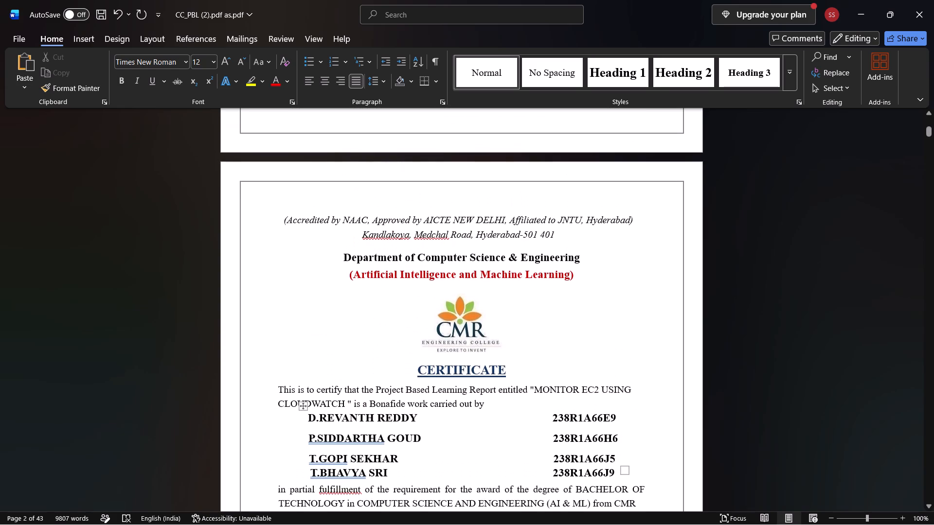
scroll(409, 348, up, 1)
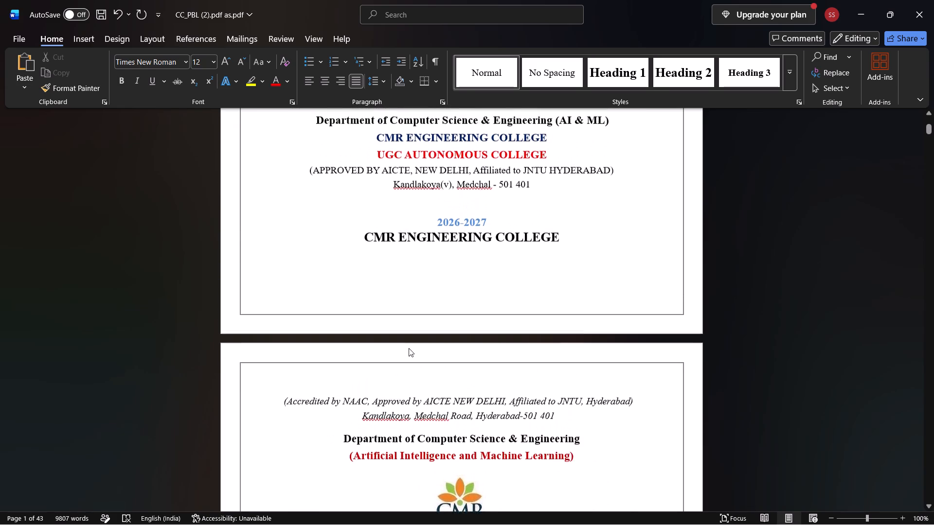
scroll(409, 348, down, 1)
scroll(409, 348, up, 1)
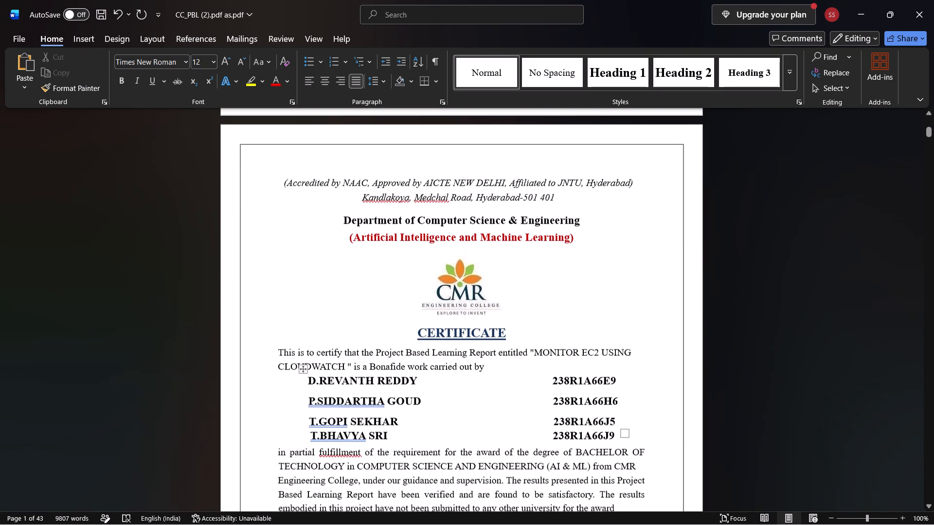
scroll(409, 348, up, 1)
scroll(409, 348, down, 1)
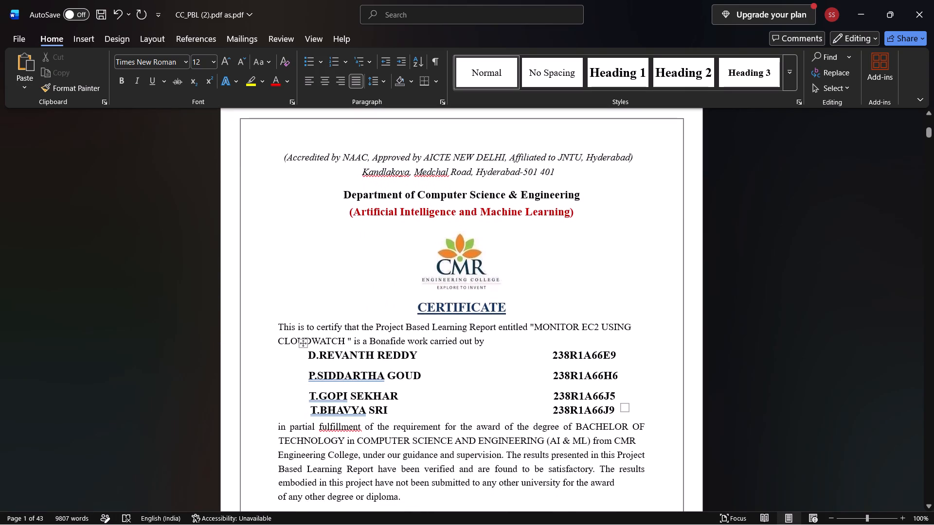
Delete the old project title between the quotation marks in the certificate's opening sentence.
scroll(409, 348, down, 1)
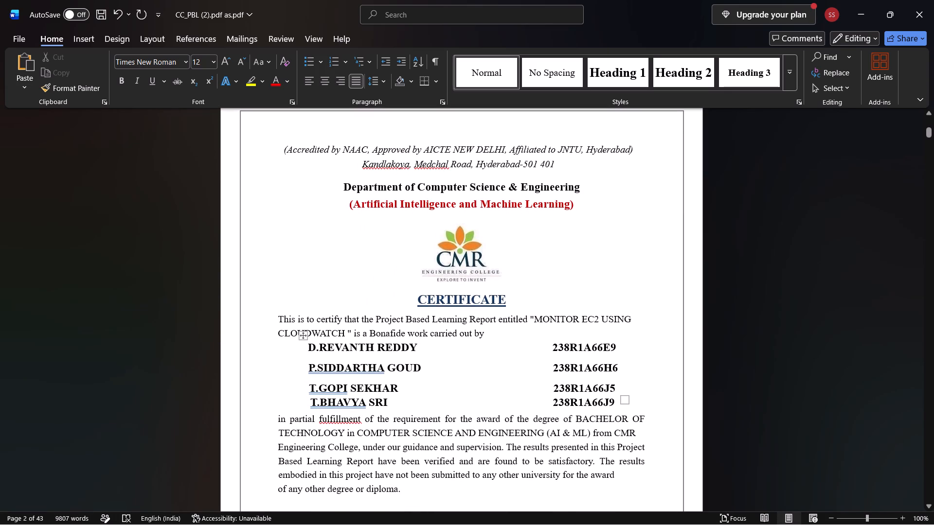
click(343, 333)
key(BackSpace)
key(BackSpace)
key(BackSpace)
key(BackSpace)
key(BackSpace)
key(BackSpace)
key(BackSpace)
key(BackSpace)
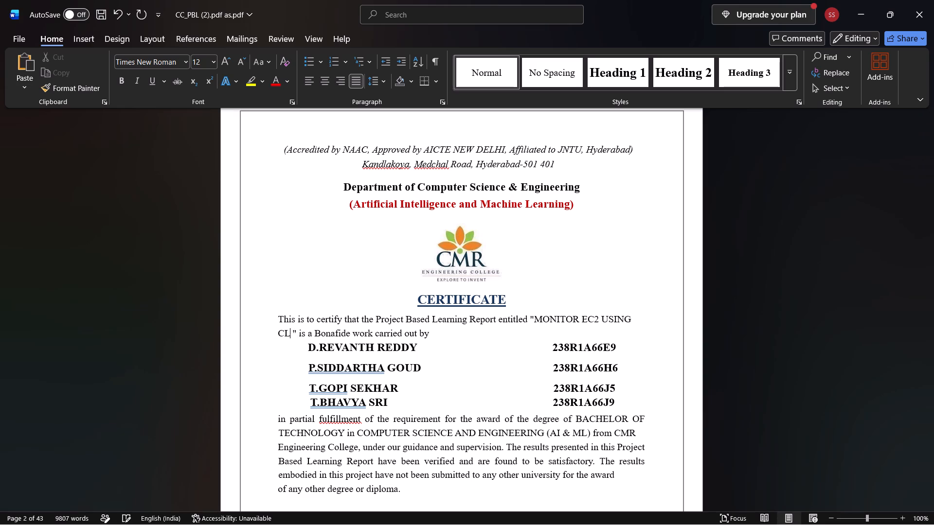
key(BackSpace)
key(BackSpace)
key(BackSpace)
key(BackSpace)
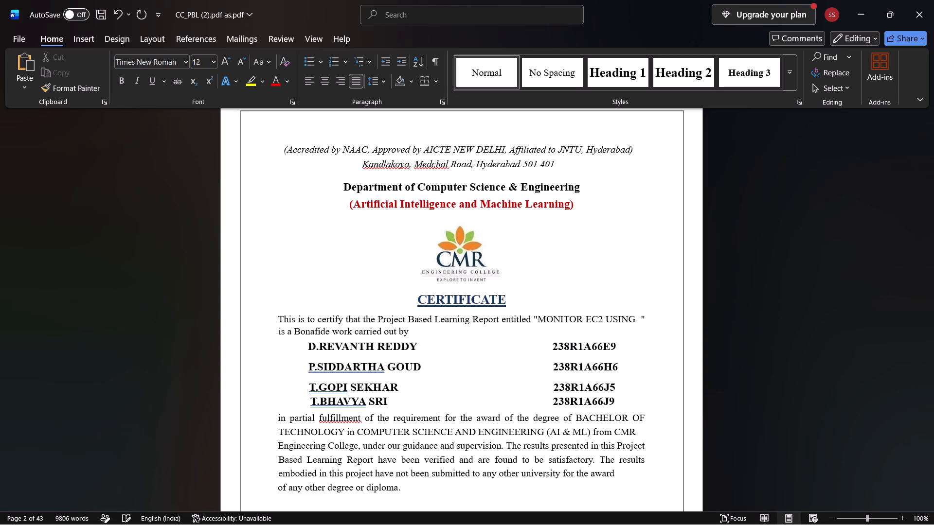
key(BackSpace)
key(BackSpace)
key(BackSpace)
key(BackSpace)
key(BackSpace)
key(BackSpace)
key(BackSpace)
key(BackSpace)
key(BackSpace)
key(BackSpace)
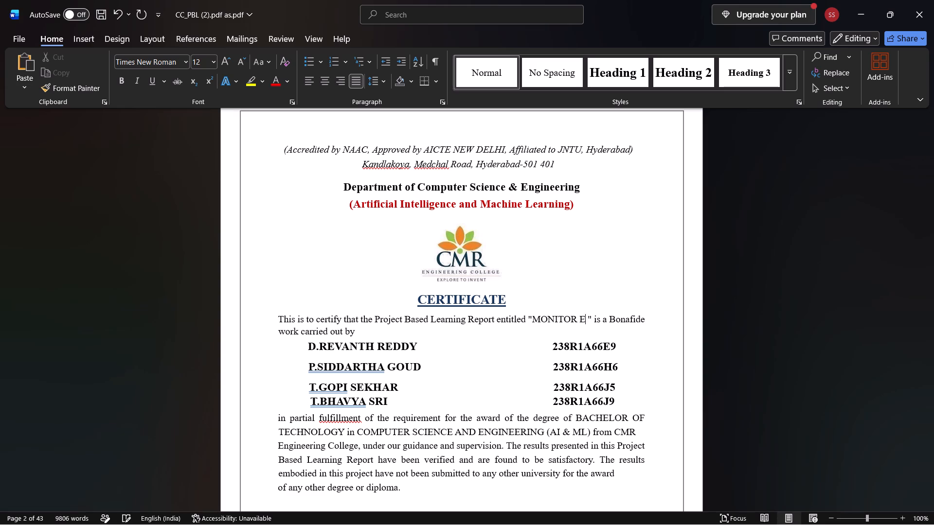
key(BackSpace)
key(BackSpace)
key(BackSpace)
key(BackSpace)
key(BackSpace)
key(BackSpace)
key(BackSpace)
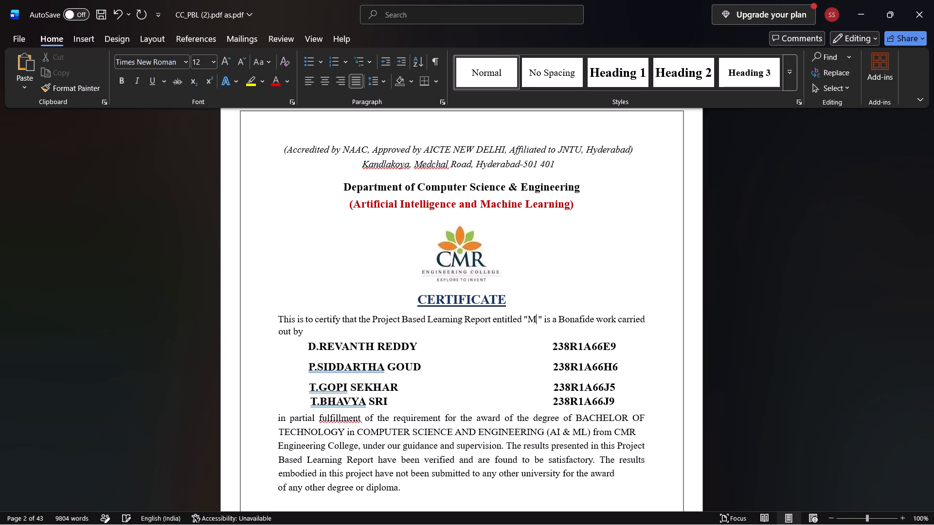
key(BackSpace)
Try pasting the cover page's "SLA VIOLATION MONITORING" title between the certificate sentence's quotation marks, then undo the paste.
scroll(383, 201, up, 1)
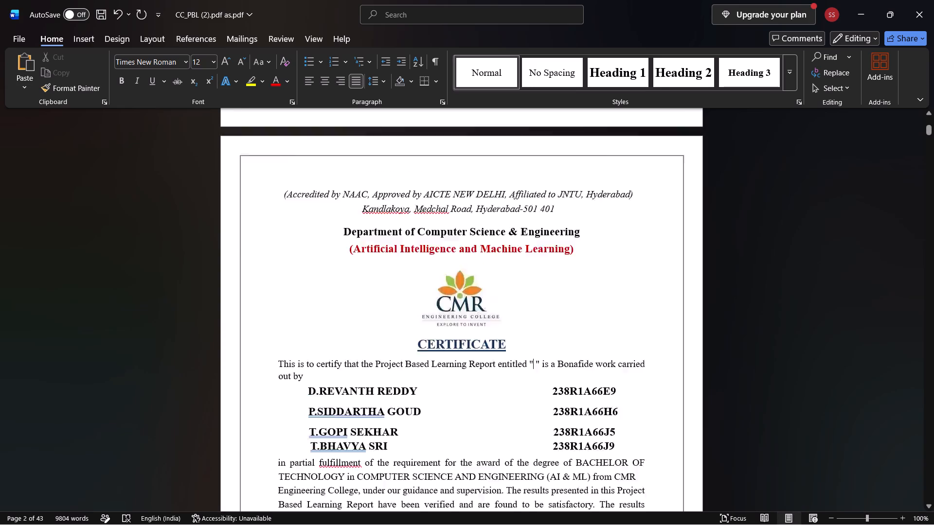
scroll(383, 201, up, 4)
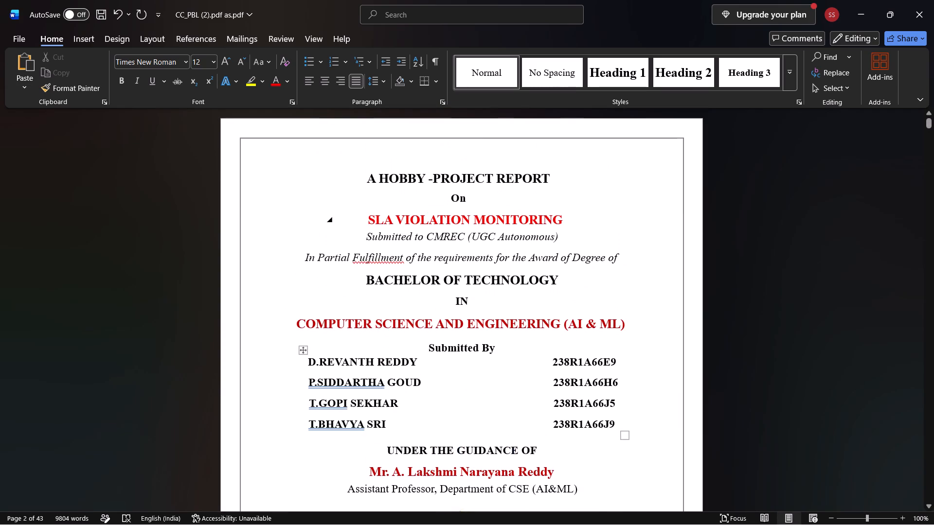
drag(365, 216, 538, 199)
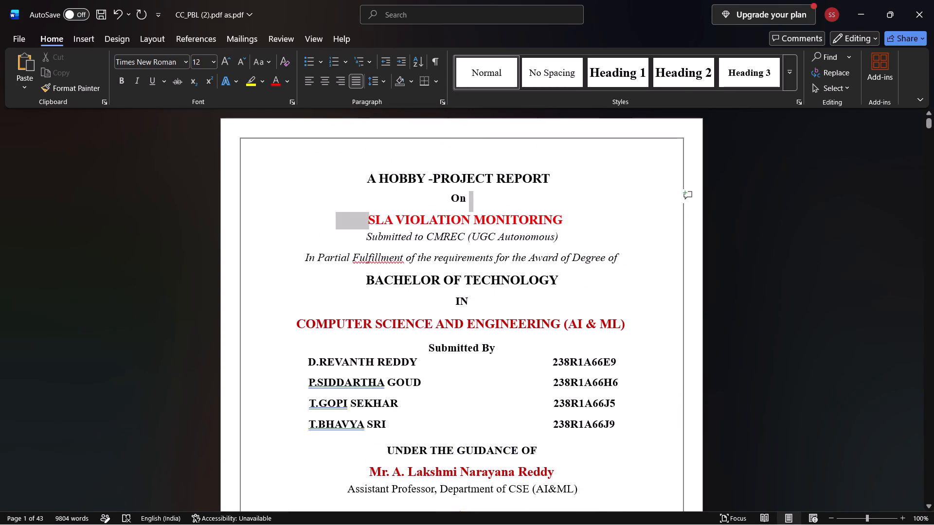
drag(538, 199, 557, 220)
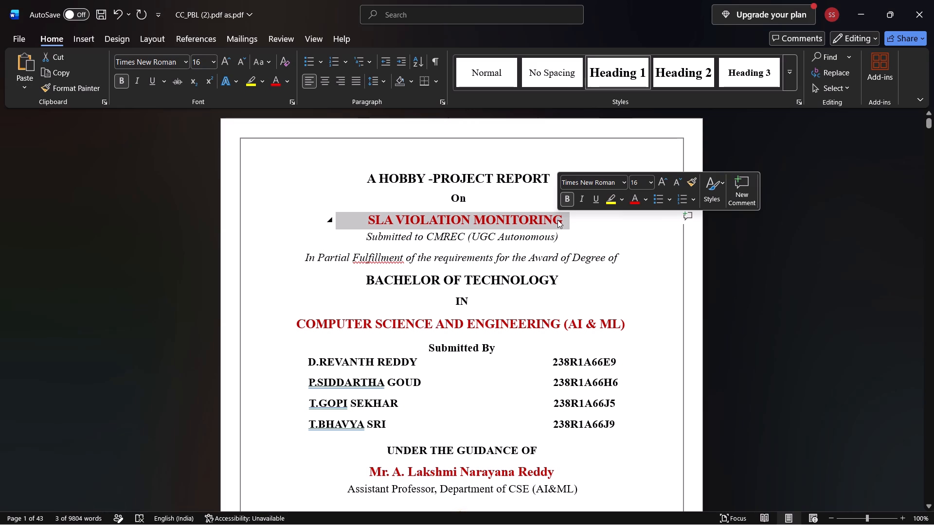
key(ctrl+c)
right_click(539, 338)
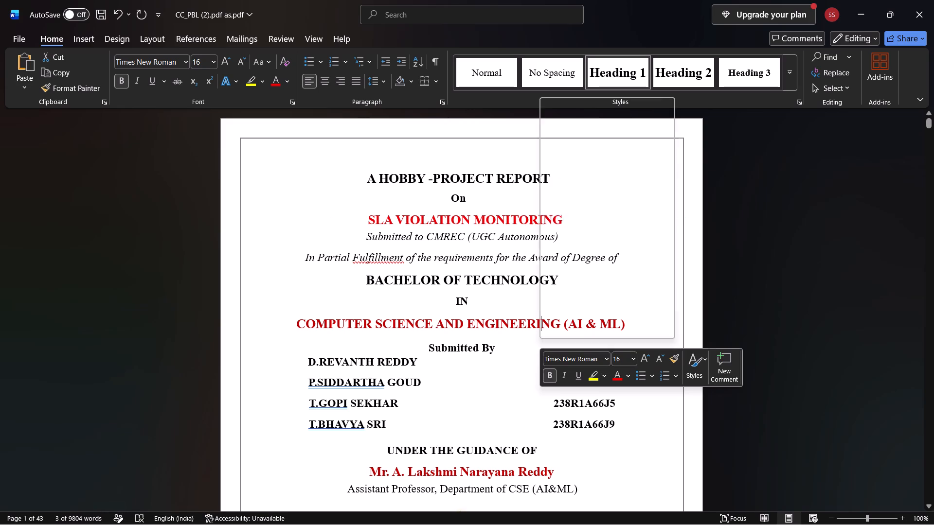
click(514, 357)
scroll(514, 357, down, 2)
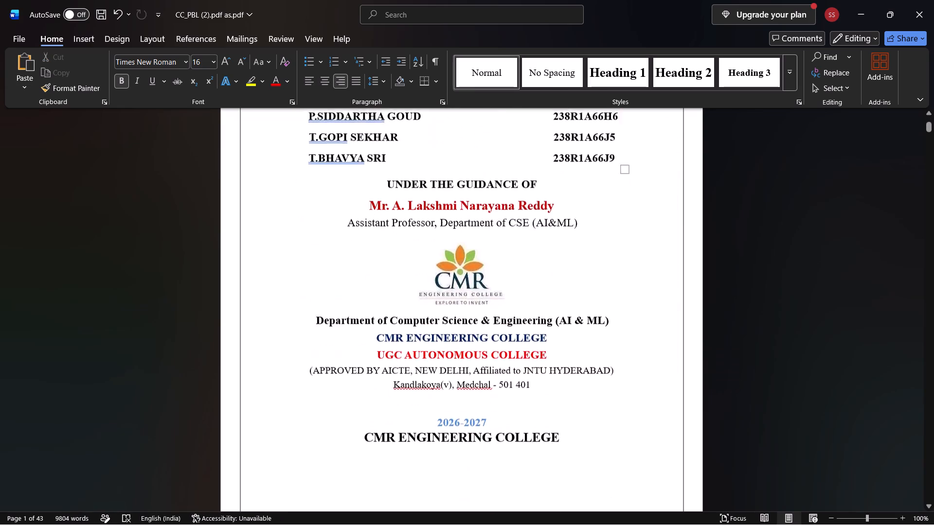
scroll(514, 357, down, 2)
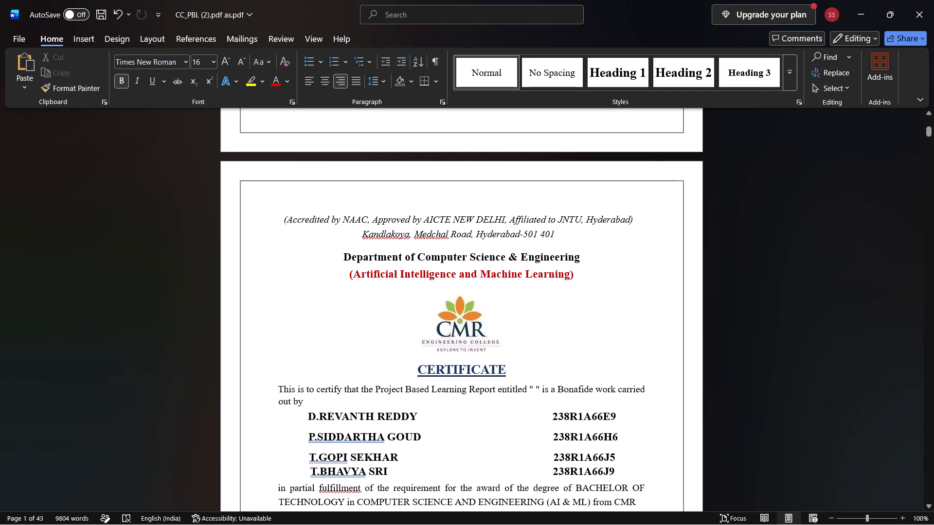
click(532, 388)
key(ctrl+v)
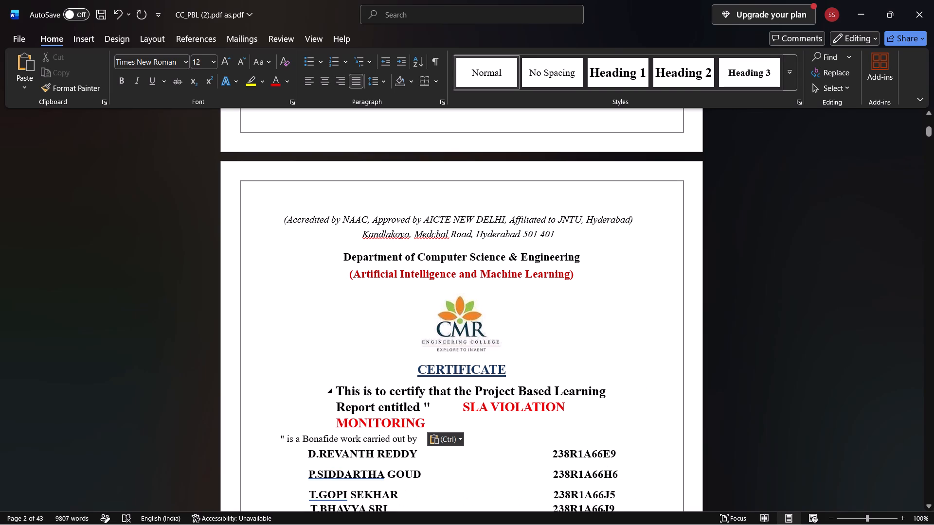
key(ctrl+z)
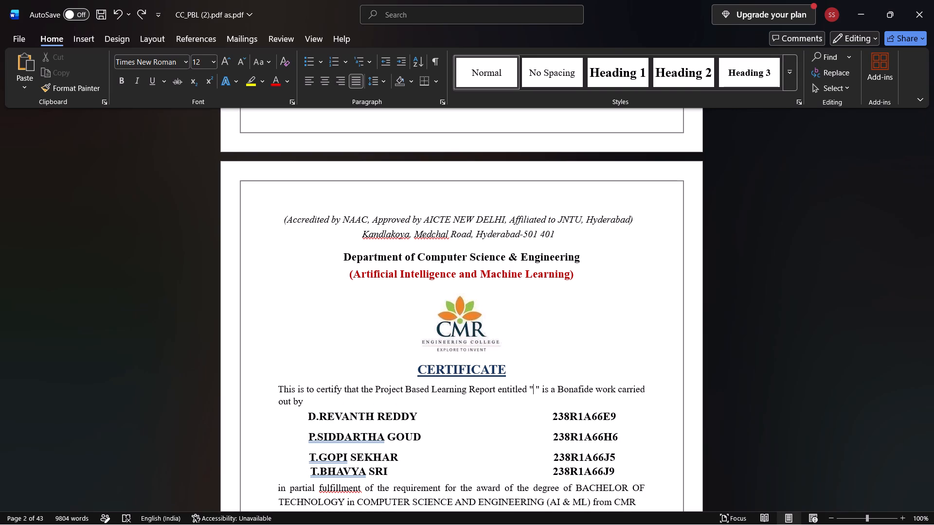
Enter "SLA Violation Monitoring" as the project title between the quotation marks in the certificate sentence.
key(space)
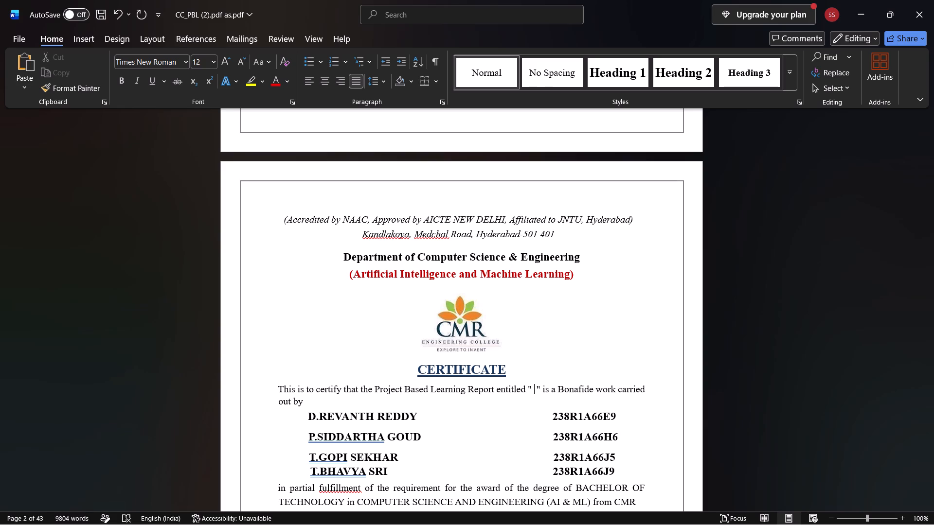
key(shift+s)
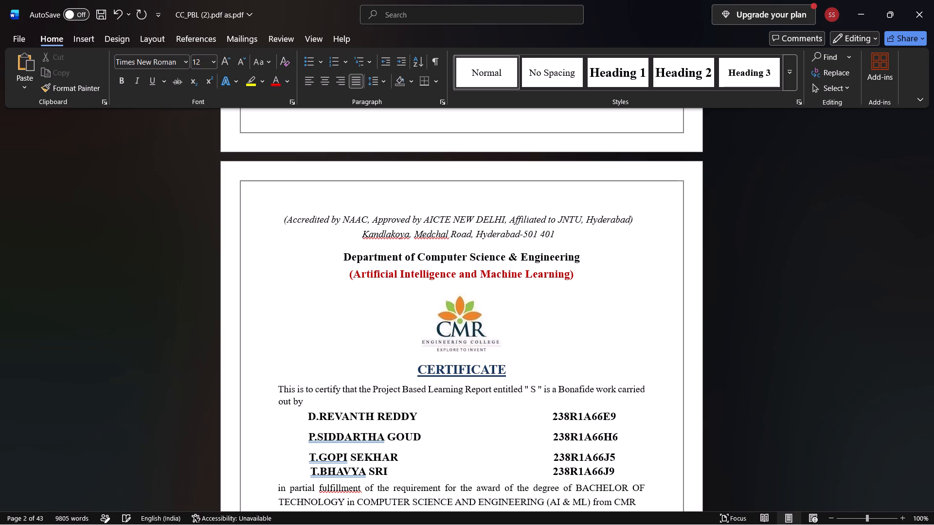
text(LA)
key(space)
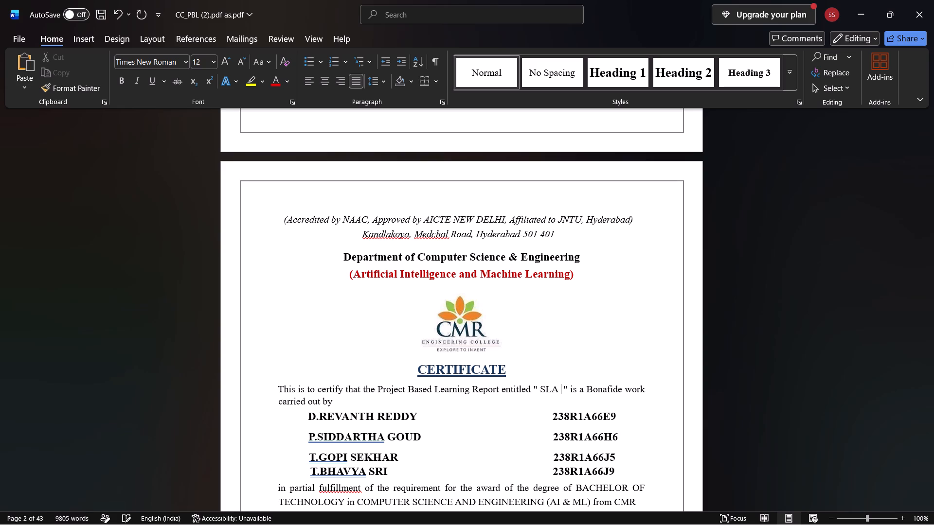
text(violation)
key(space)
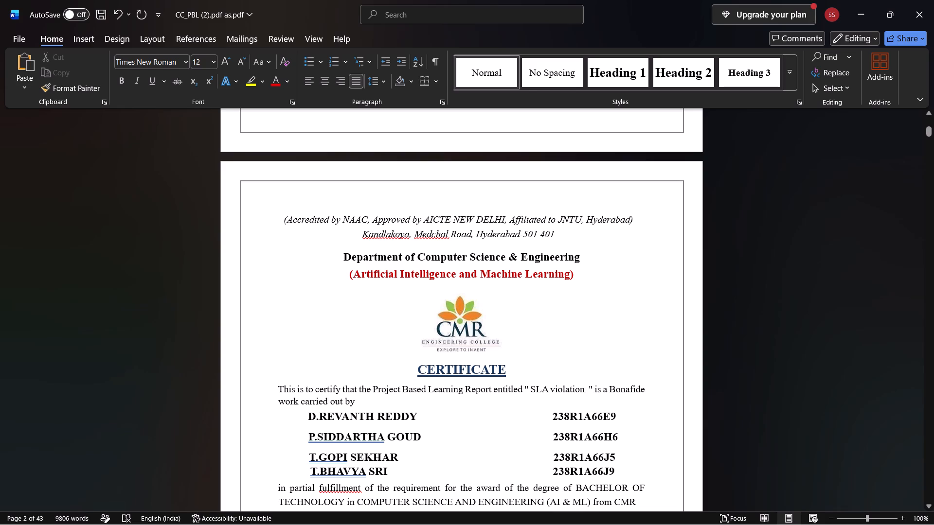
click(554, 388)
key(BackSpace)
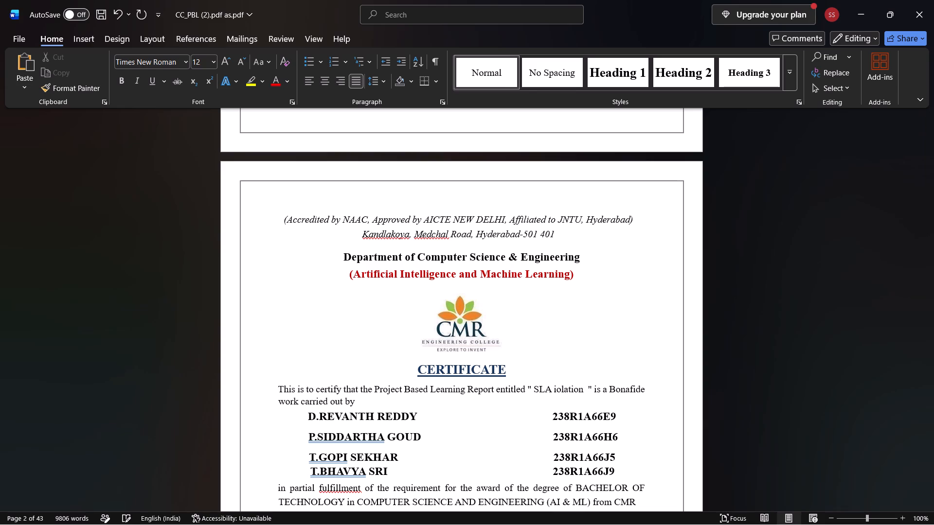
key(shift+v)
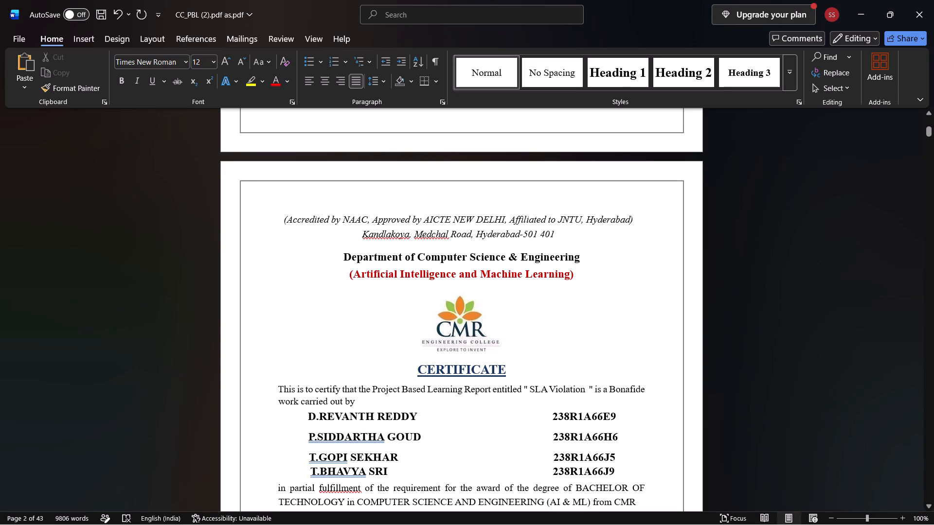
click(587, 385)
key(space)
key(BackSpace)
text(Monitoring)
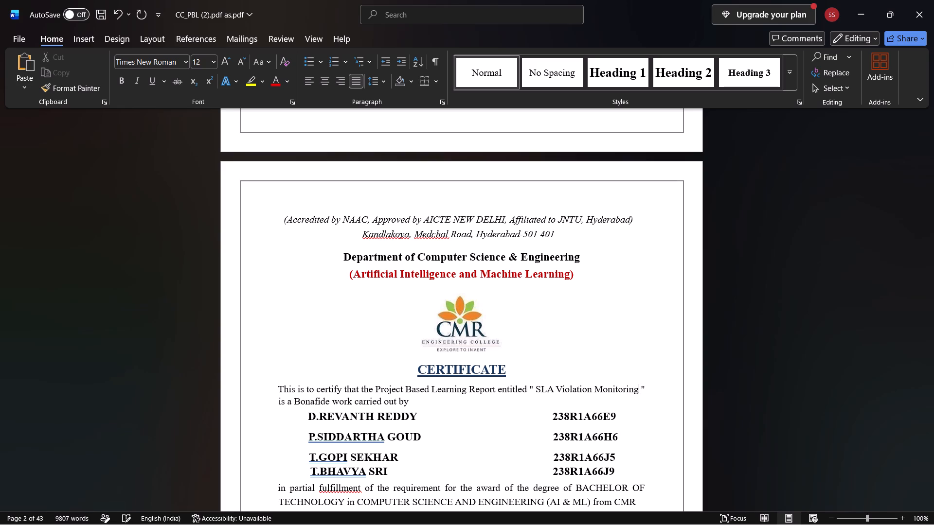
Examine the rest of the certificate page and the project title and student names on the Declaration page.
scroll(495, 431, down, 1)
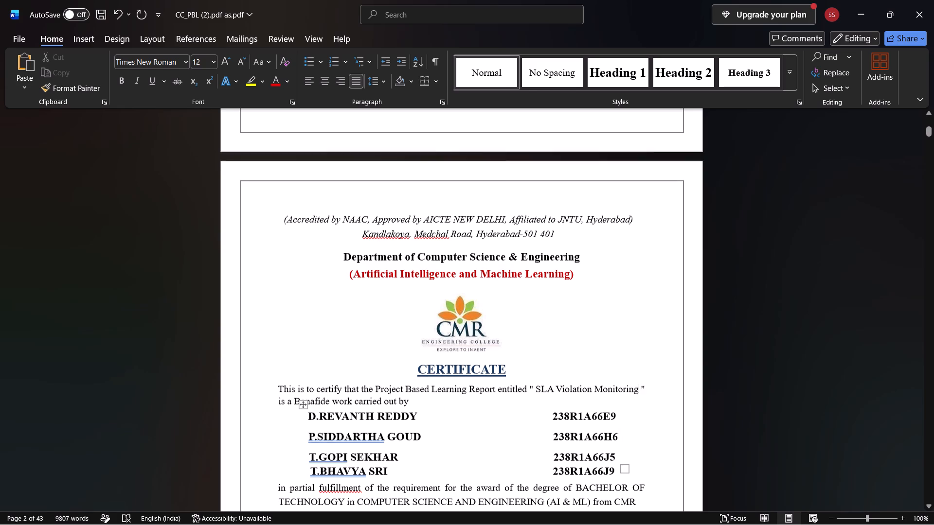
scroll(495, 431, down, 2)
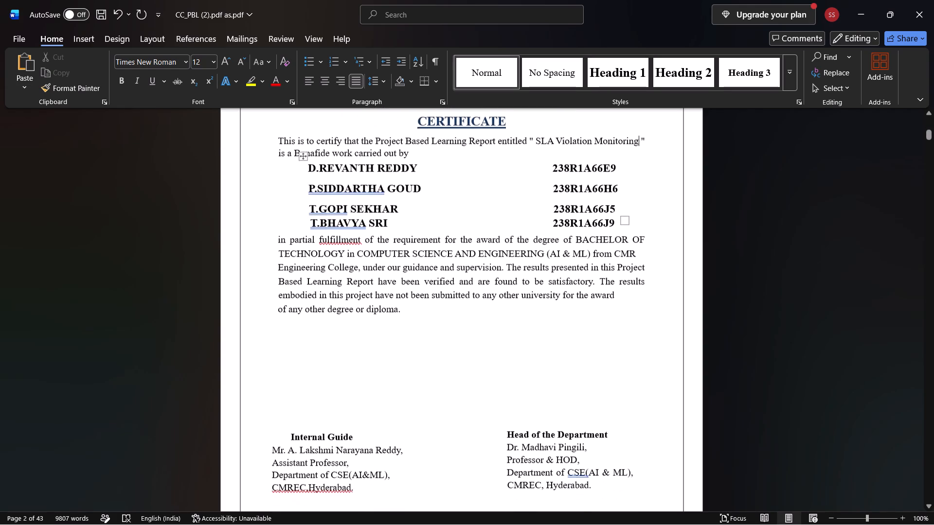
scroll(495, 431, down, 3)
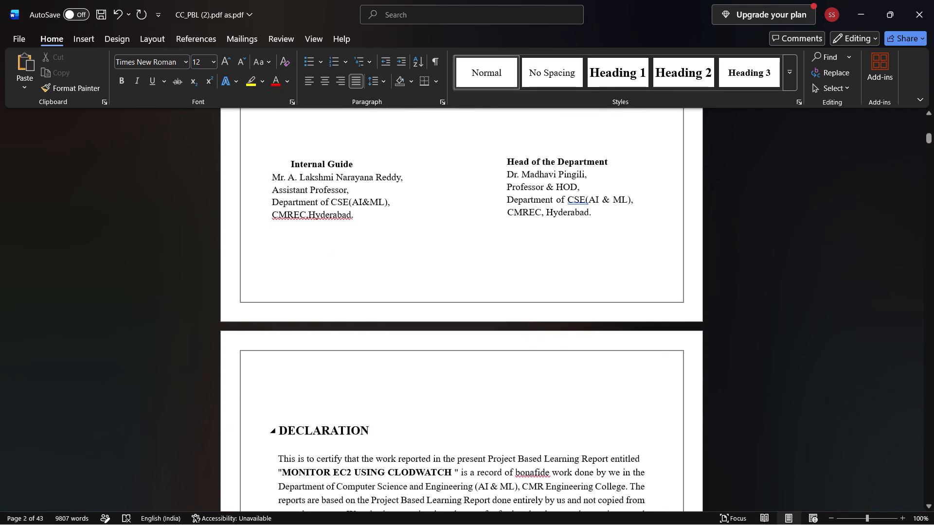
scroll(495, 431, down, 1)
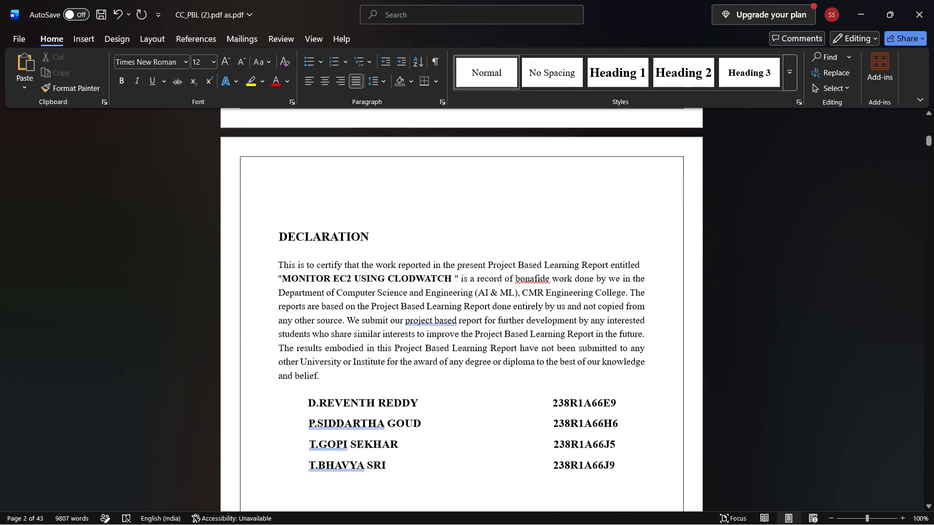
scroll(495, 431, up, 2)
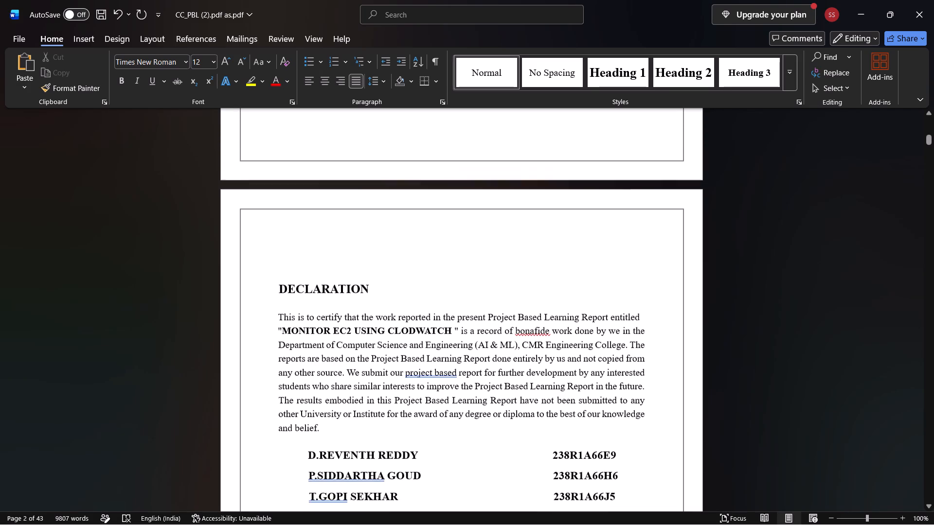
scroll(495, 431, down, 1)
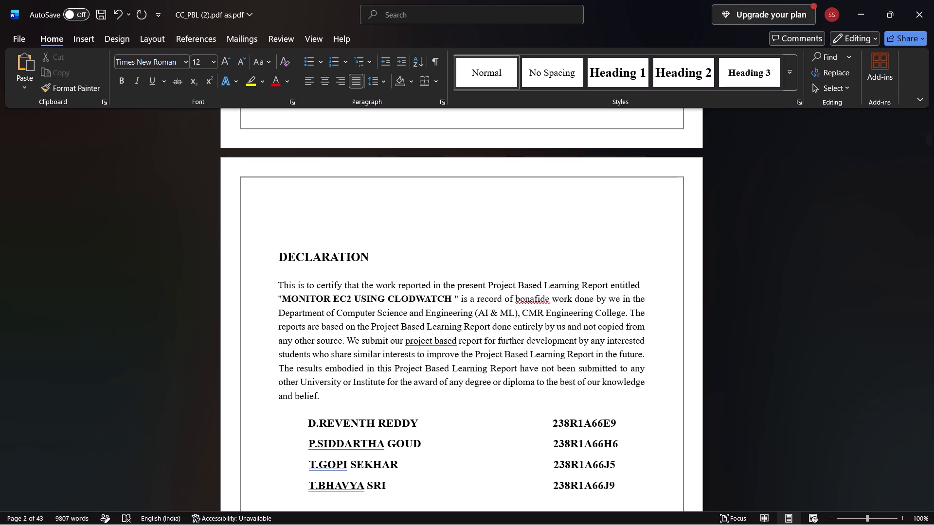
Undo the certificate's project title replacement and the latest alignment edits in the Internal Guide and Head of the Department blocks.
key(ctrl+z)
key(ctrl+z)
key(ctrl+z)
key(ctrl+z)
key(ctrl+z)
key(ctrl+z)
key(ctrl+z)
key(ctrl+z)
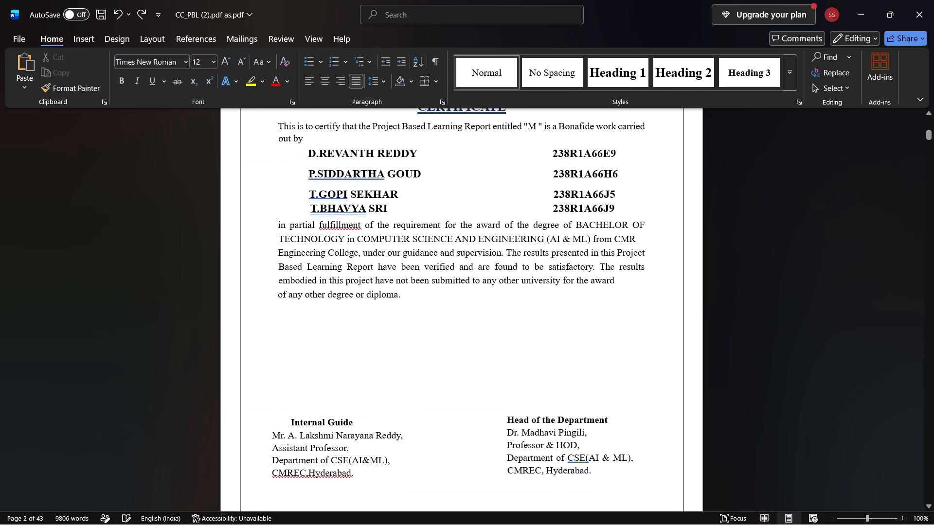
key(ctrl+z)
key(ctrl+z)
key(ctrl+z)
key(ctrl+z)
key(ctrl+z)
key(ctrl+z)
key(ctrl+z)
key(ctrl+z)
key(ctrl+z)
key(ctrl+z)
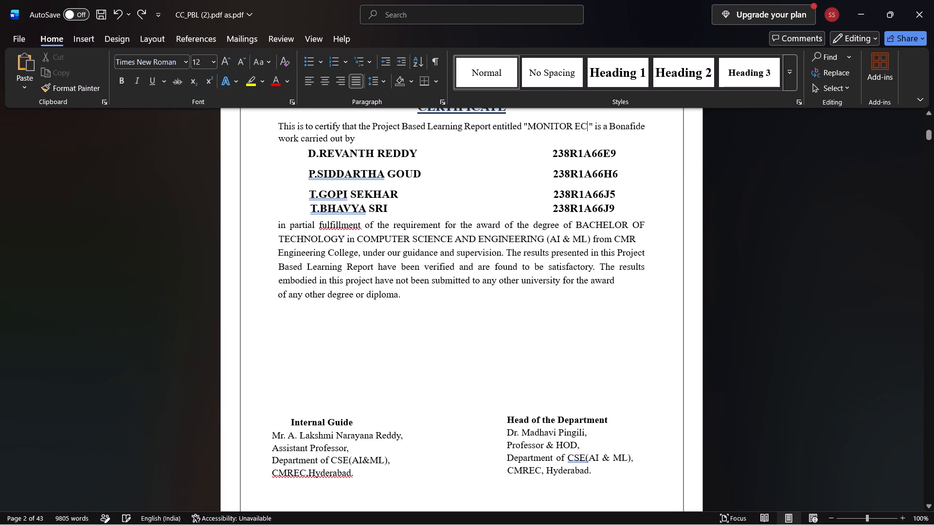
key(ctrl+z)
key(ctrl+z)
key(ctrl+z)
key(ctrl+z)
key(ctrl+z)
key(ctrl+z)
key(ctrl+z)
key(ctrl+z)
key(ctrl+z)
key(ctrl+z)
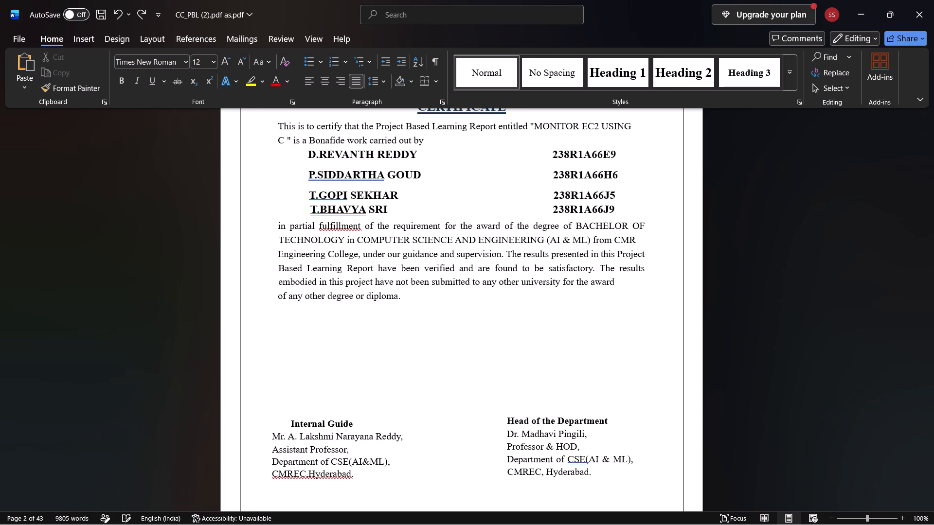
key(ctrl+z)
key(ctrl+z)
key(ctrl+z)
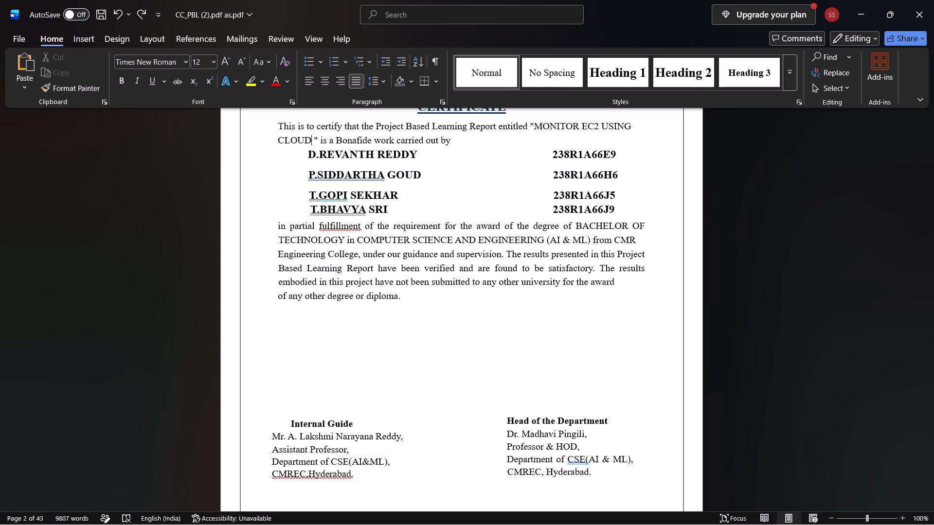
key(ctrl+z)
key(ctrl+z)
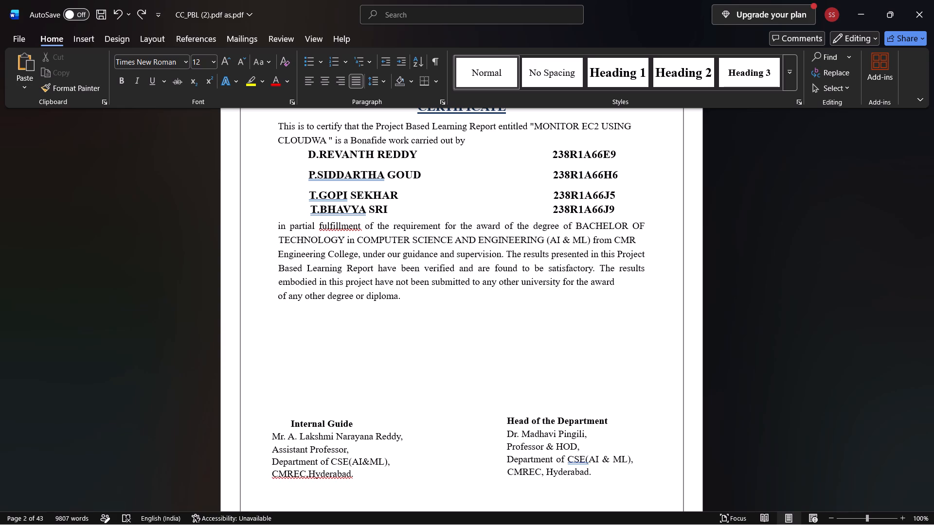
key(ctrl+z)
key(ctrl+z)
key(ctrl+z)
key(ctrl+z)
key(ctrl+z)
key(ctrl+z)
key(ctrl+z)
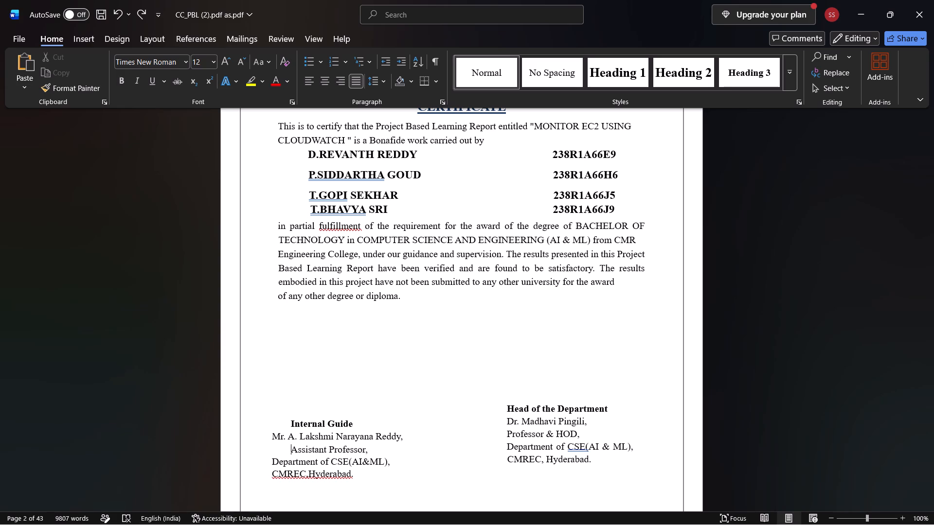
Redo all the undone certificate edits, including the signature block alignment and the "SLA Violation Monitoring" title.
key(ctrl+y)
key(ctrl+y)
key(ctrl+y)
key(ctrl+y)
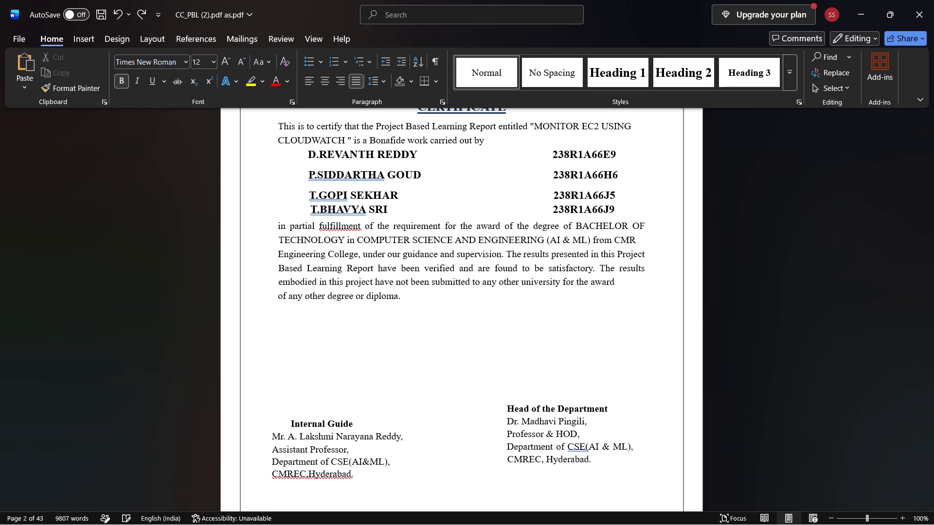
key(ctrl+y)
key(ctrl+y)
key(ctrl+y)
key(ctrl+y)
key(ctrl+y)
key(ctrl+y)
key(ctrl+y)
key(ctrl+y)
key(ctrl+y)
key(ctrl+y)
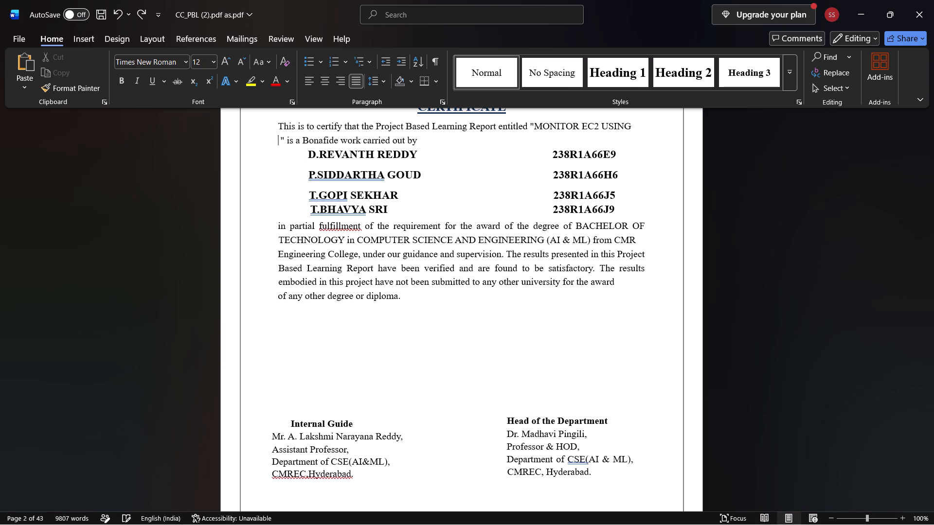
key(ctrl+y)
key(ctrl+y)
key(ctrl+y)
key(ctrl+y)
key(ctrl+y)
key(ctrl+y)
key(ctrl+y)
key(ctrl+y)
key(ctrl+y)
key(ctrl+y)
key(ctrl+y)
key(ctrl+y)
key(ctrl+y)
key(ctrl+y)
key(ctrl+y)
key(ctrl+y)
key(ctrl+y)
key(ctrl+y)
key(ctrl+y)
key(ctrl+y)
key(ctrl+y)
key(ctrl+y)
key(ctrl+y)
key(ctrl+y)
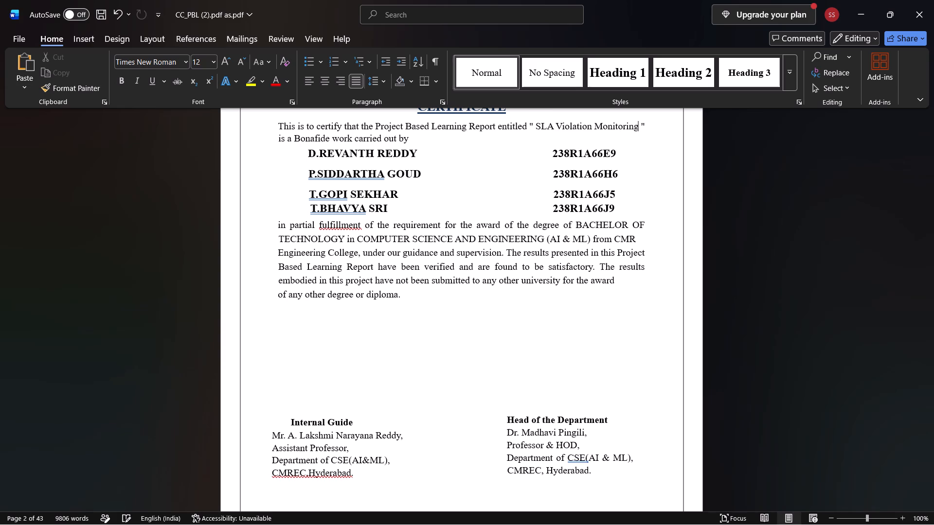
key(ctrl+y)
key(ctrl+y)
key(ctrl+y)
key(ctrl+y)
Add one blank line between the certificate's student list and the "in partial fulfillment" paragraph.
scroll(490, 524, down, 2)
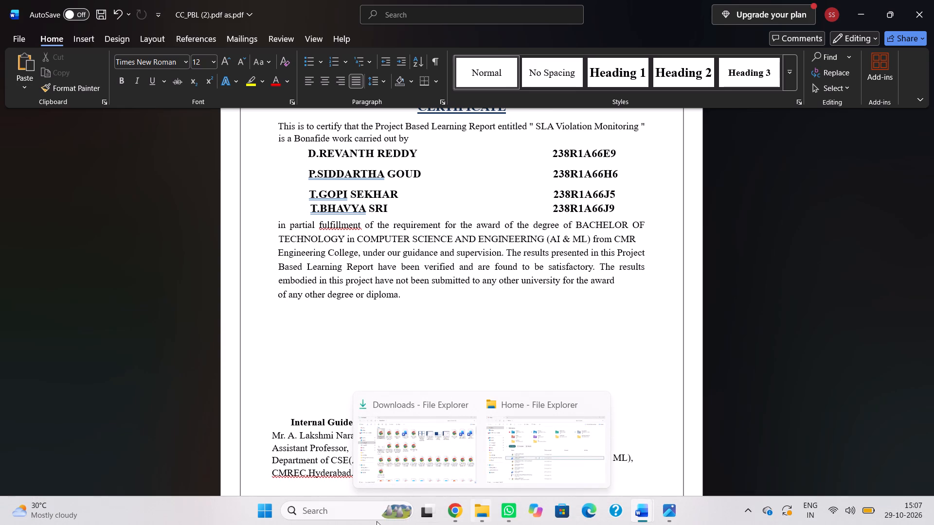
right_click(494, 336)
click(431, 354)
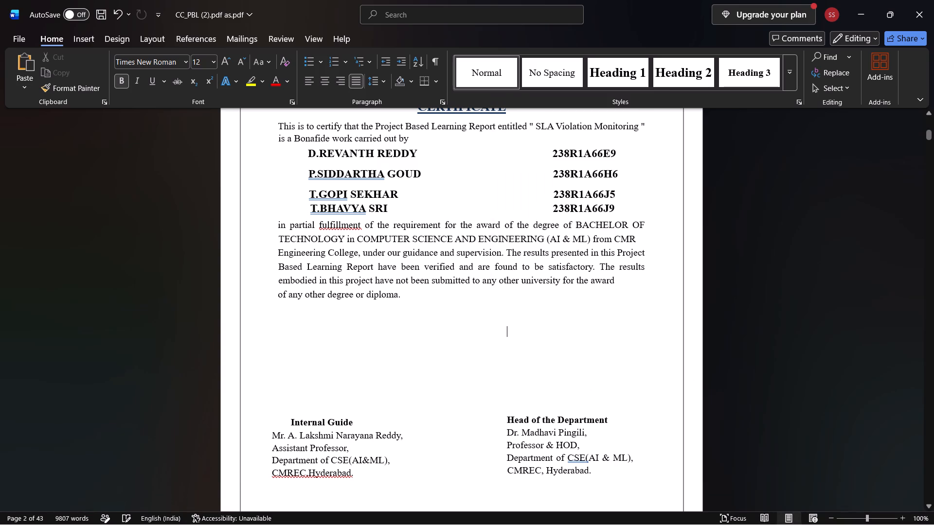
scroll(431, 354, down, 1)
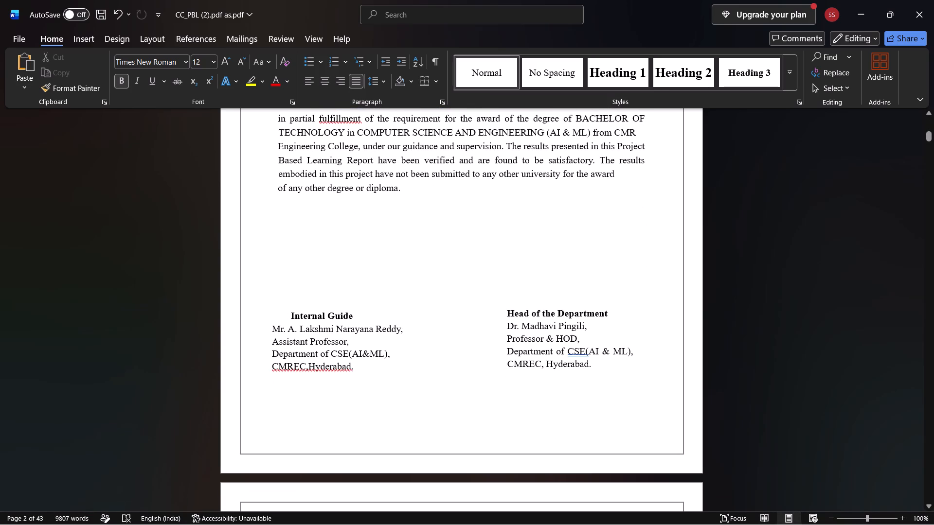
scroll(360, 199, up, 2)
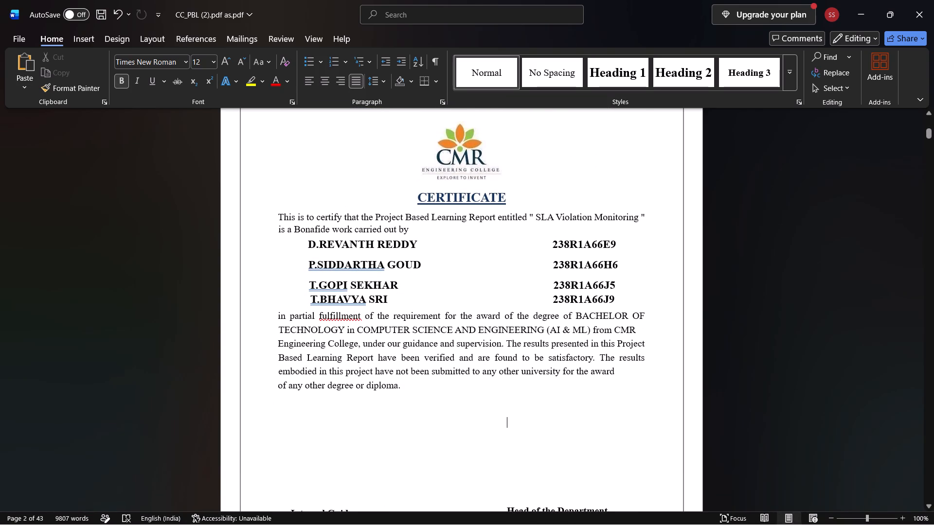
click(612, 304)
key(Return)
key(Return)
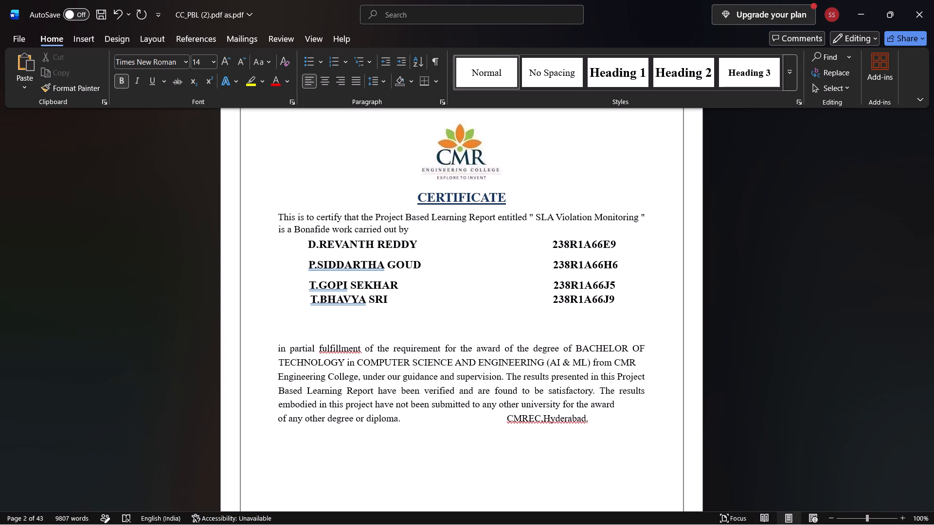
key(BackSpace)
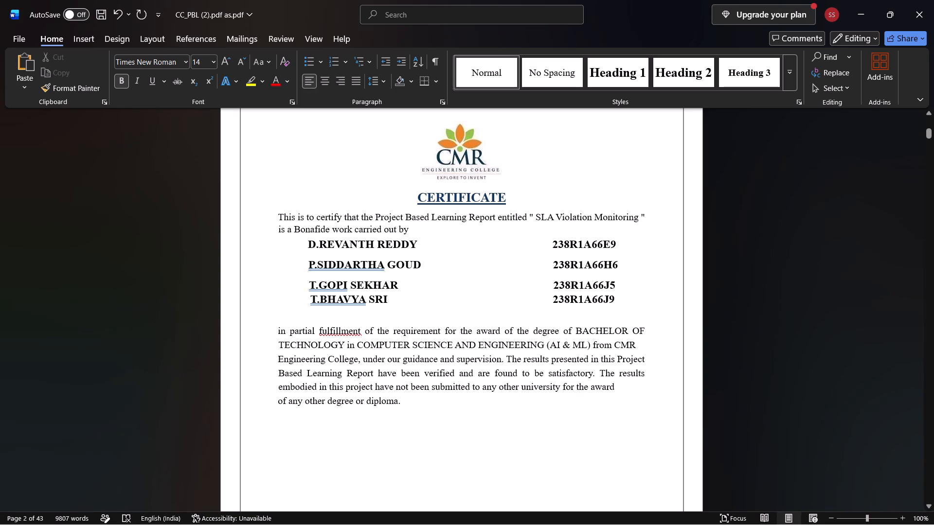
Insert a blank line between the certificate's opening sentence and the student list.
click(419, 231)
key(Return)
Remove one blank line above the Internal Guide block so both signature blocks fit on the certificate page.
scroll(476, 209, down, 1)
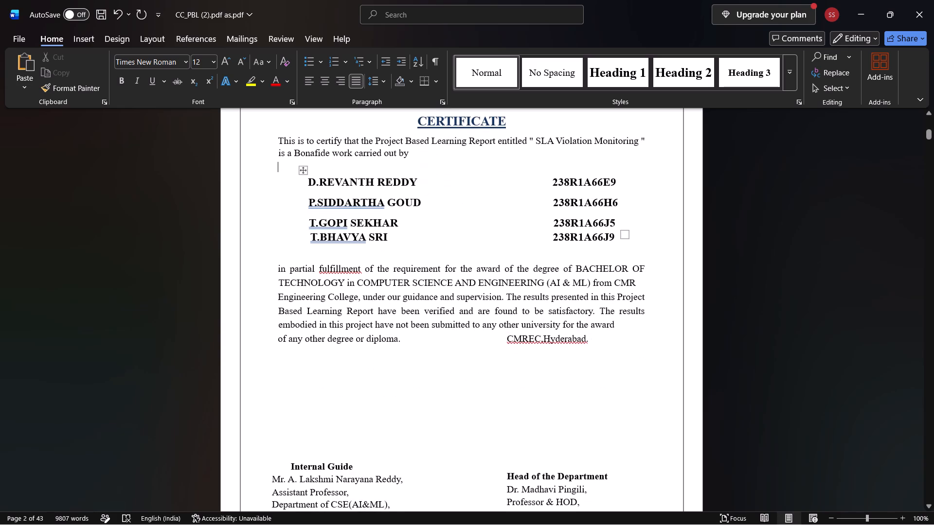
scroll(476, 209, down, 1)
scroll(413, 248, down, 1)
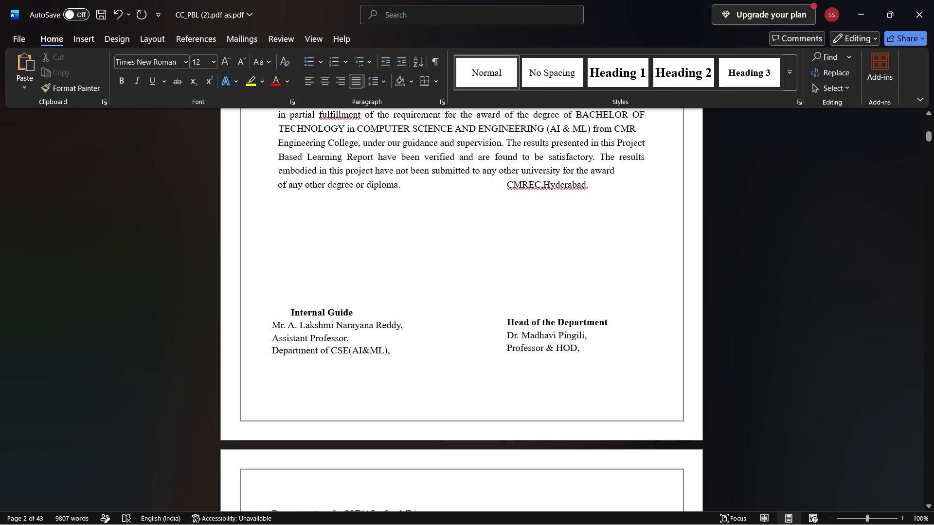
scroll(371, 376, down, 1)
scroll(328, 245, up, 1)
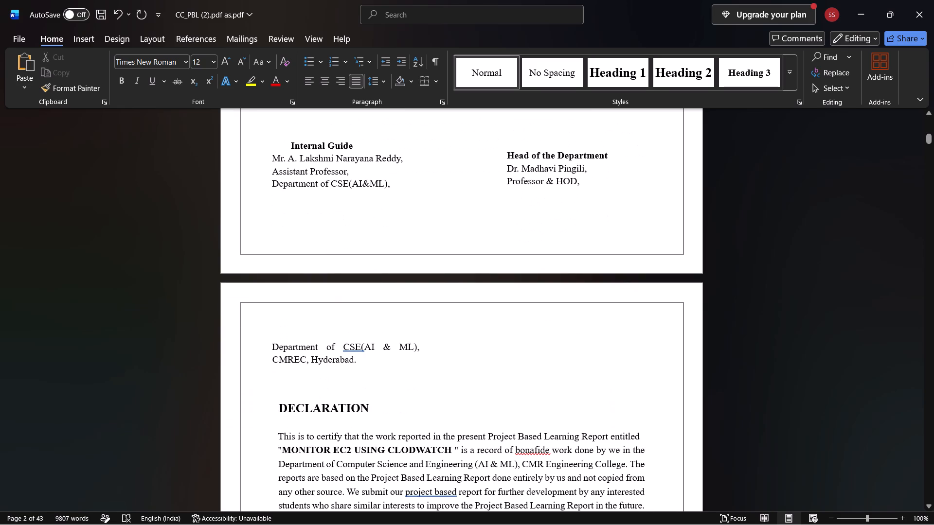
scroll(328, 245, up, 1)
click(305, 269)
key(BackSpace)
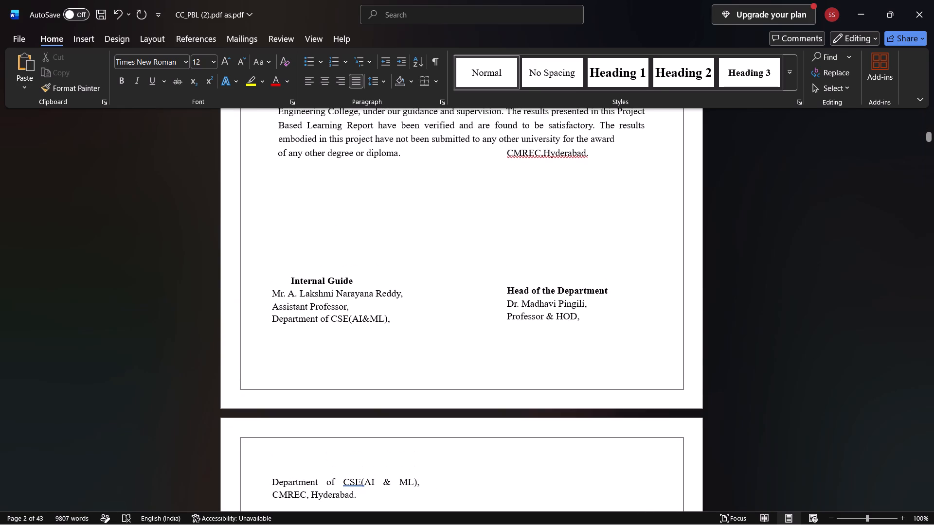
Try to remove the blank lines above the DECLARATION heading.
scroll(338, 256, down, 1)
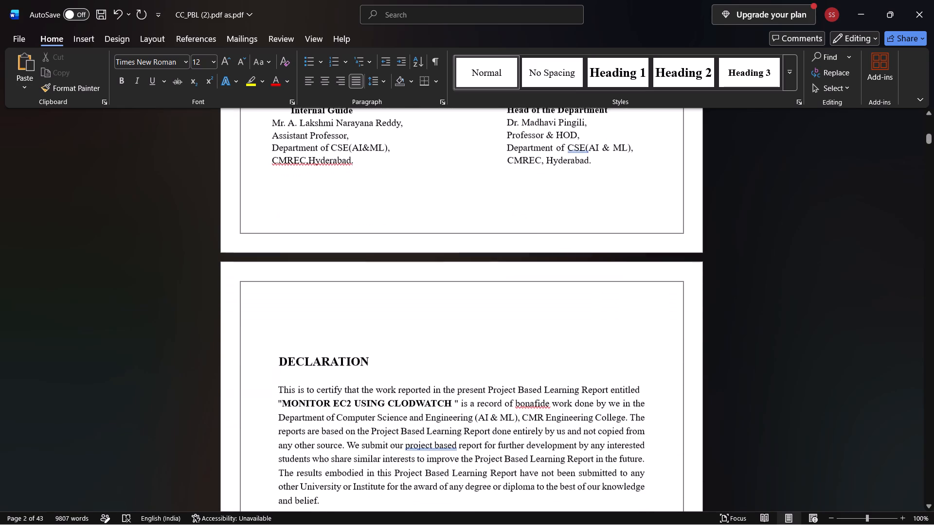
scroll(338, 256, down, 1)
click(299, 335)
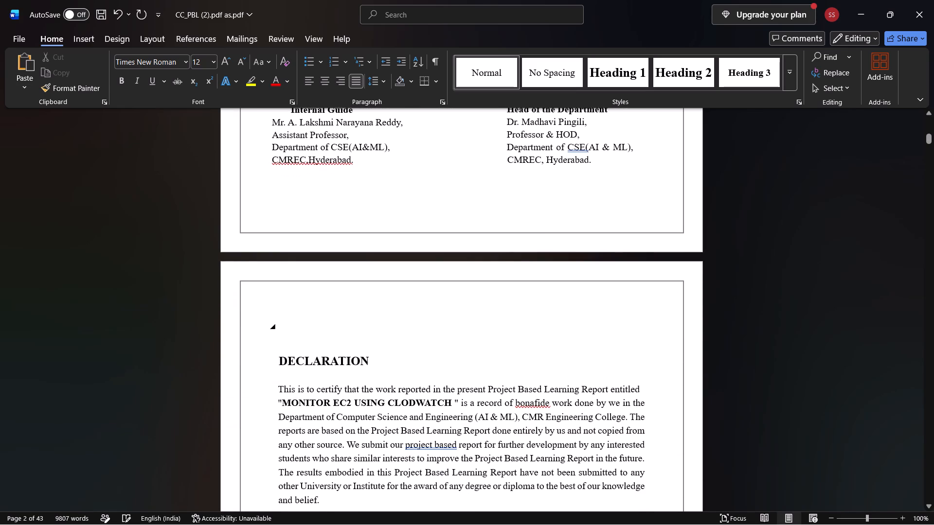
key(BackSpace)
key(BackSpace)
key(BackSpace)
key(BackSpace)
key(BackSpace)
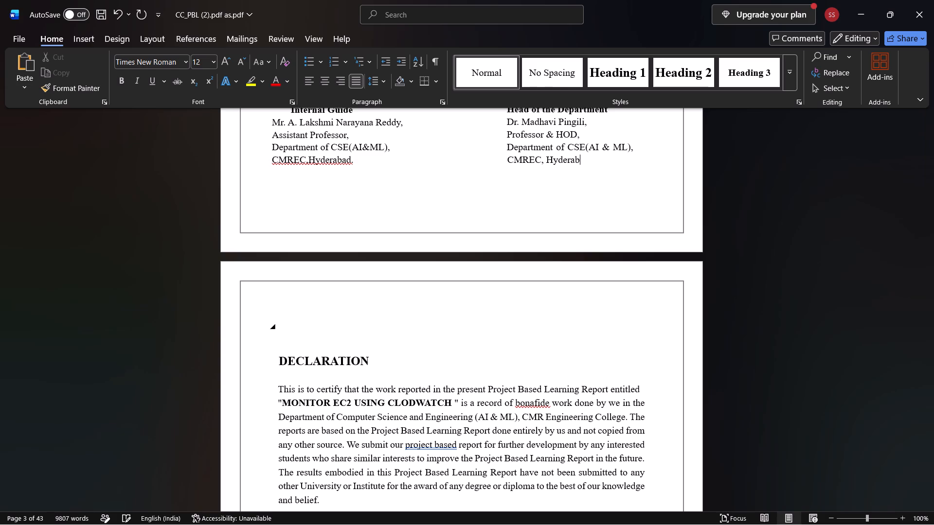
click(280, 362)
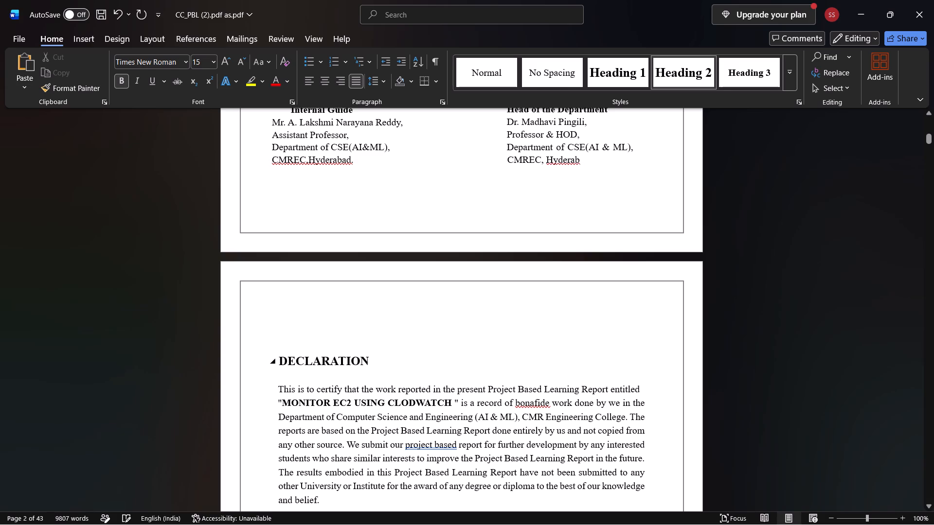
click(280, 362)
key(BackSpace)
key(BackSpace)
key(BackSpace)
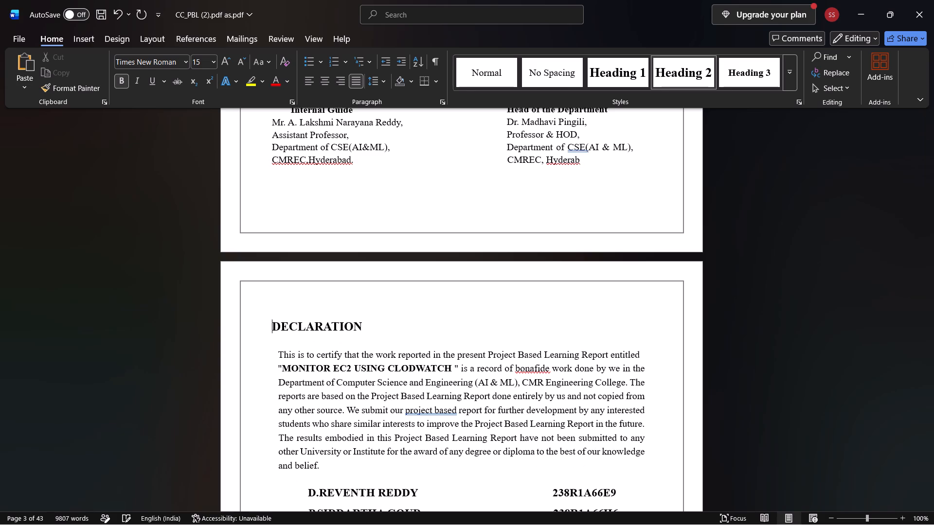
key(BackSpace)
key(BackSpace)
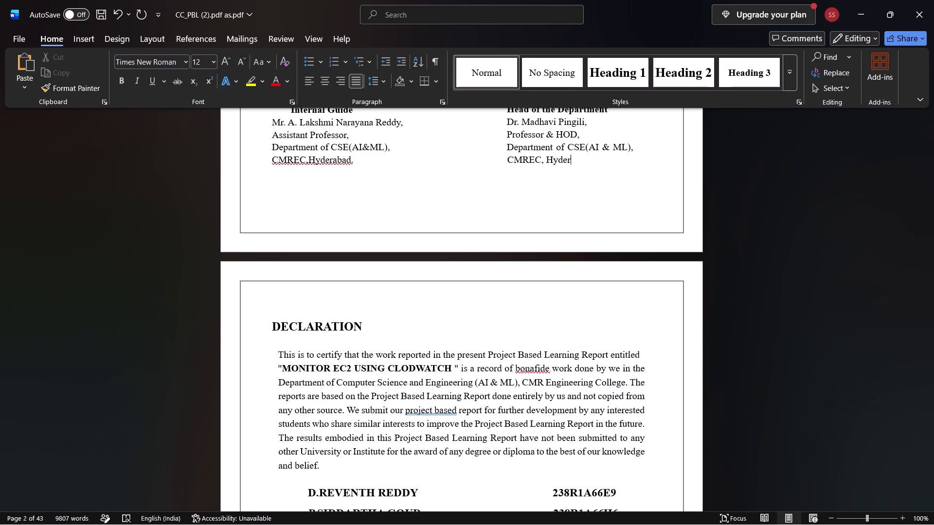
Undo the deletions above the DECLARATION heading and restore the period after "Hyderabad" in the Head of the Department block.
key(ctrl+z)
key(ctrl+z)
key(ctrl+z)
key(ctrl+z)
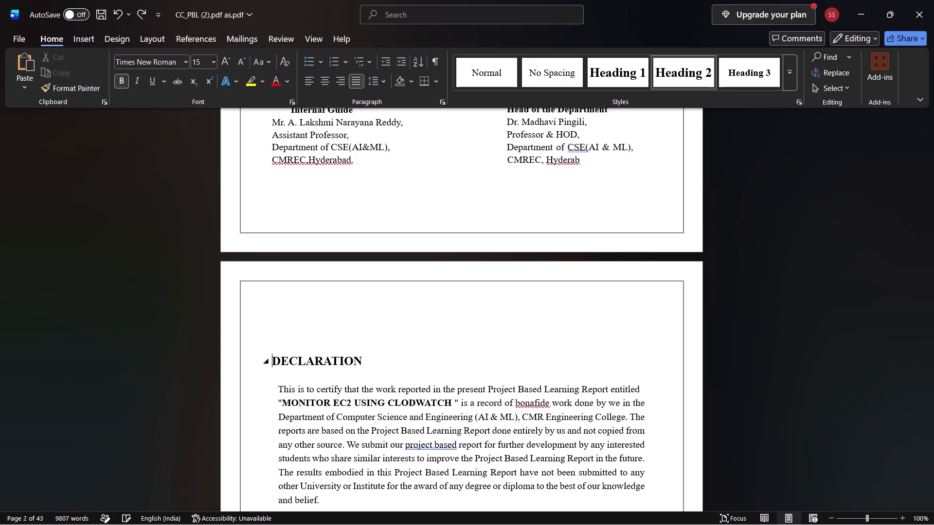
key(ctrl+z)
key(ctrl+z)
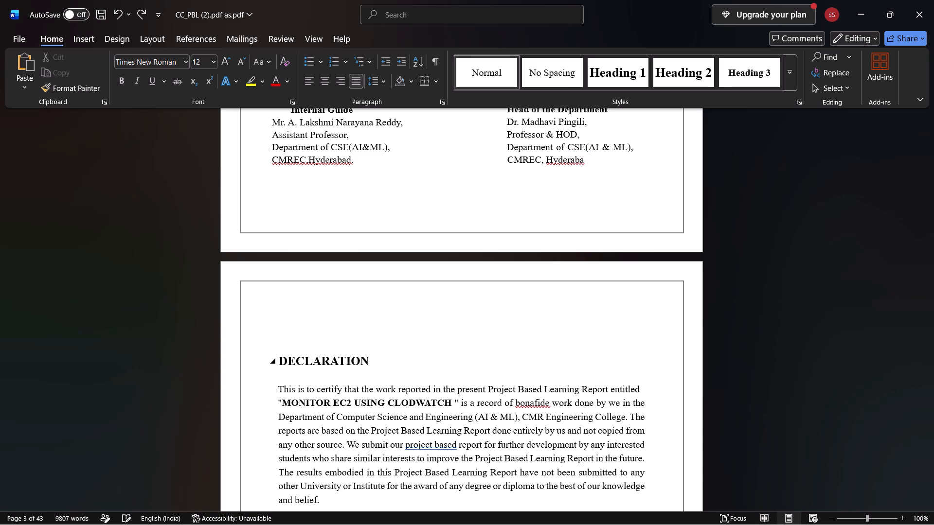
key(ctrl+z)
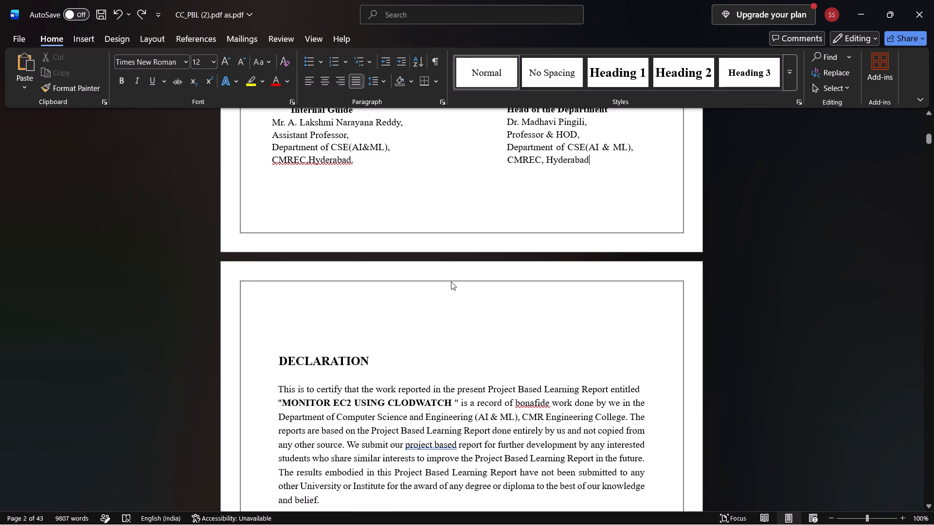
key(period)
Remove one blank line above the DECLARATION heading, keeping the period after "CMREC, Hyderabad" in the Head of the Department block.
click(289, 334)
click(289, 334)
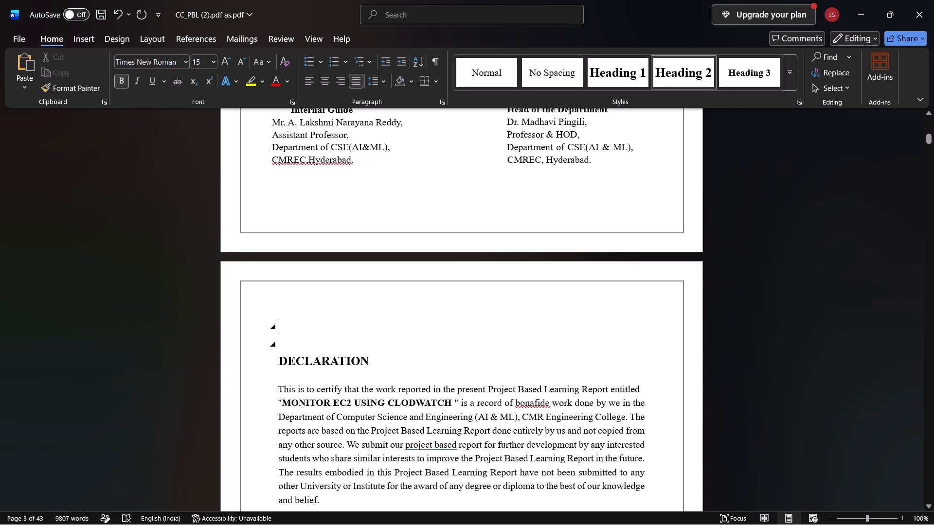
click(299, 351)
key(BackSpace)
key(BackSpace)
key(BackSpace)
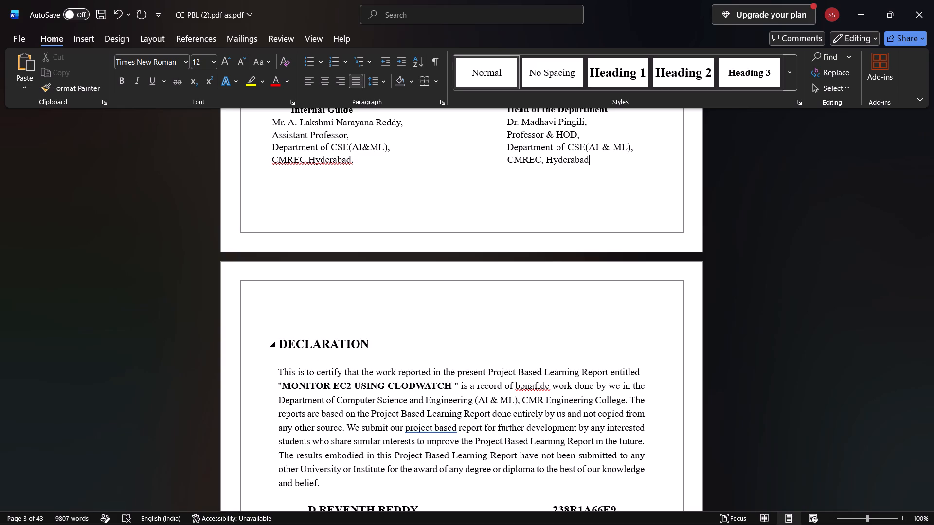
key(period)
scroll(302, 352, down, 1)
Move the DECLARATION heading to roughly the centre of the line by inserting spaces in front of it.
scroll(302, 352, down, 1)
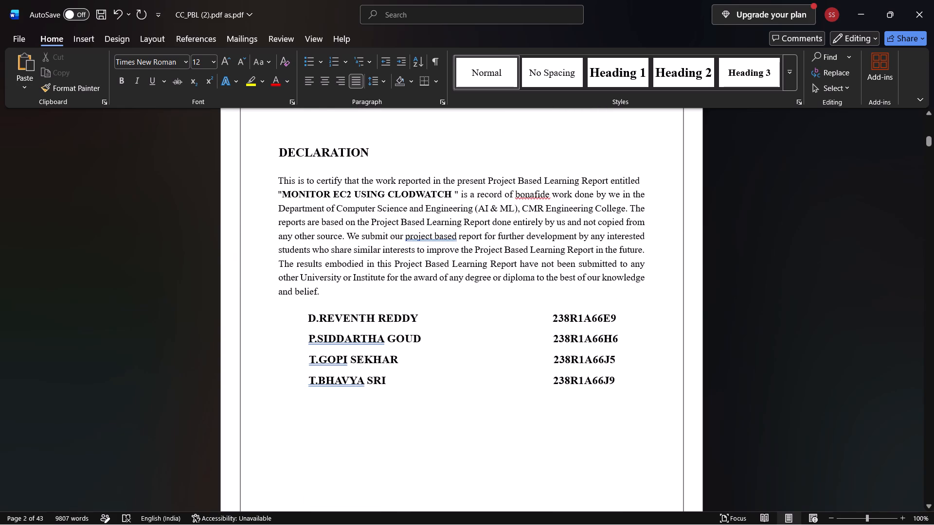
click(281, 154)
key(space)
key(space)
key(space)
key(space)
key(space)
key(space)
key(space)
key(space)
key(space)
key(space)
key(space)
key(space)
key(space)
key(space)
key(space)
key(space)
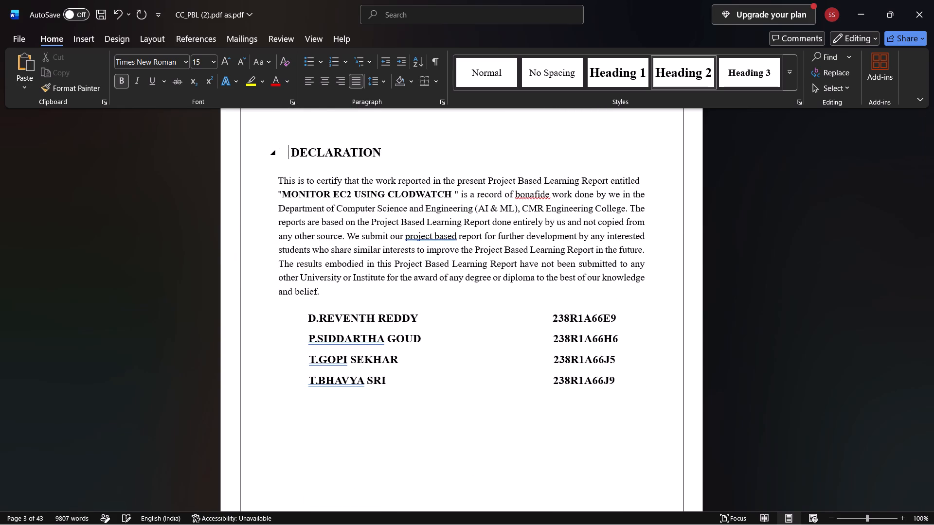
key(space)
key(space)
key(space)
key(space)
key(space)
key(space)
key(space)
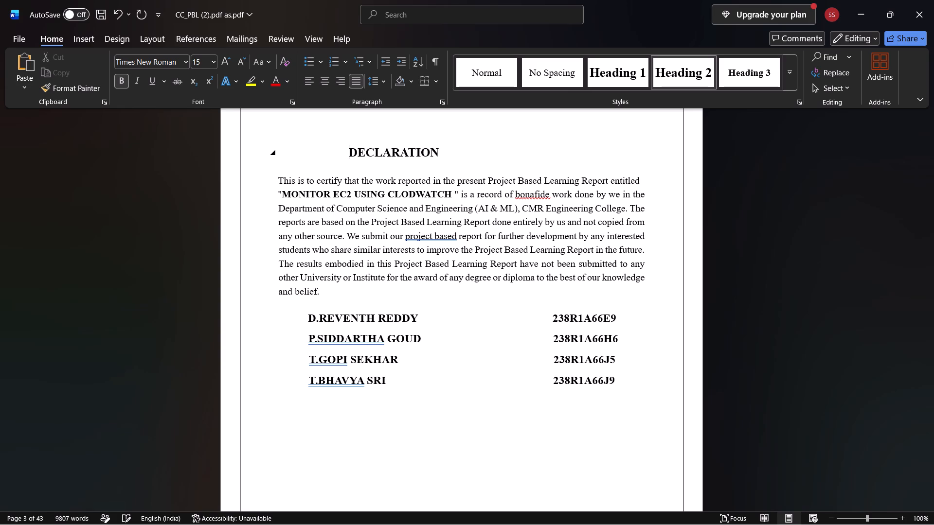
key(space)
key(space)
key(space)
key(space)
key(space)
key(space)
key(space)
key(space)
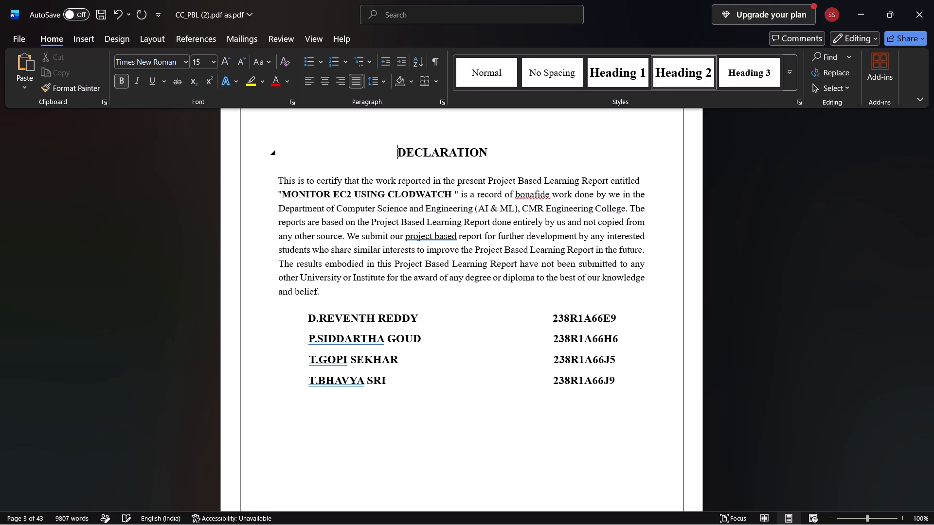
key(space)
key(space)
key(space)
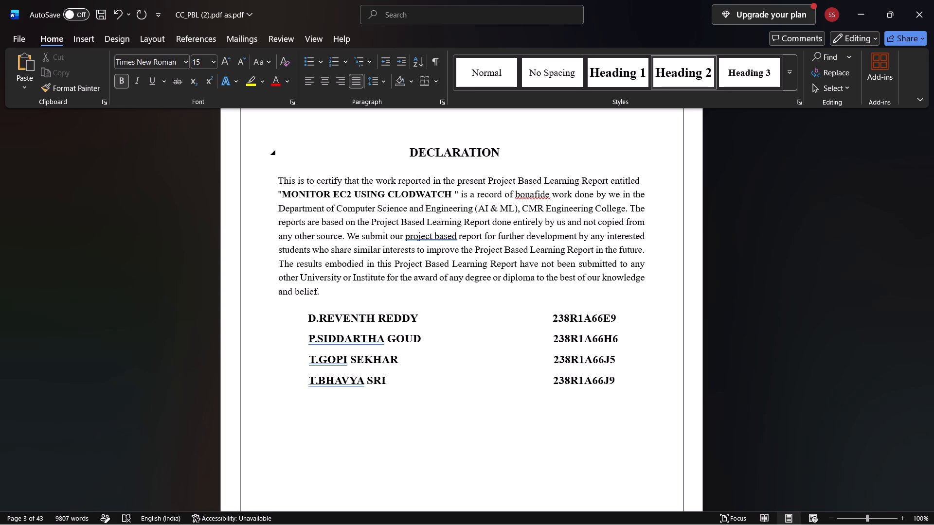
Remove the gap between the DECLARATION heading and the paragraph below it.
key(Down)
key(BackSpace)
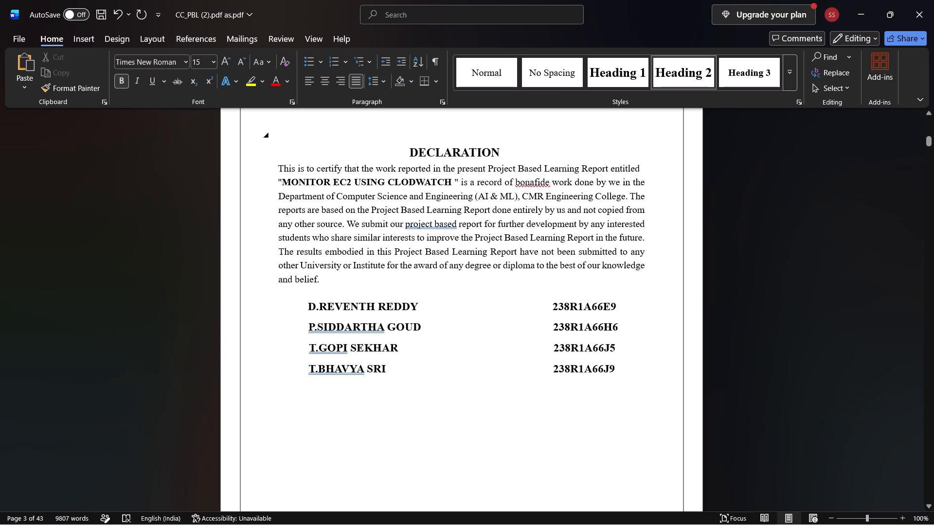
Replace the quoted project title in the declaration paragraph with "SLA VIOLATION MONITORING".
click(451, 181)
key(BackSpace)
key(BackSpace)
key(BackSpace)
key(BackSpace)
key(BackSpace)
key(BackSpace)
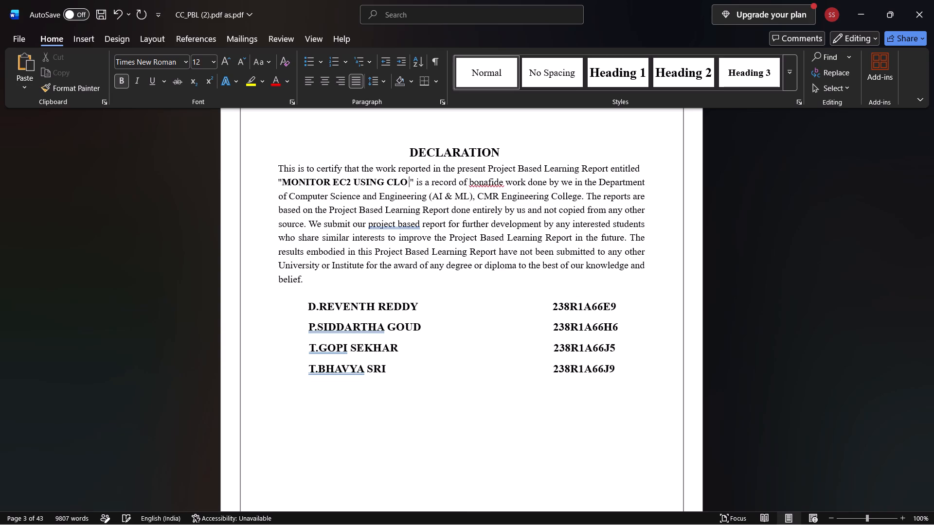
key(BackSpace)
key(BackSpace)
key(BackSpace)
key(BackSpace)
key(BackSpace)
key(BackSpace)
key(BackSpace)
key(BackSpace)
key(BackSpace)
key(BackSpace)
key(BackSpace)
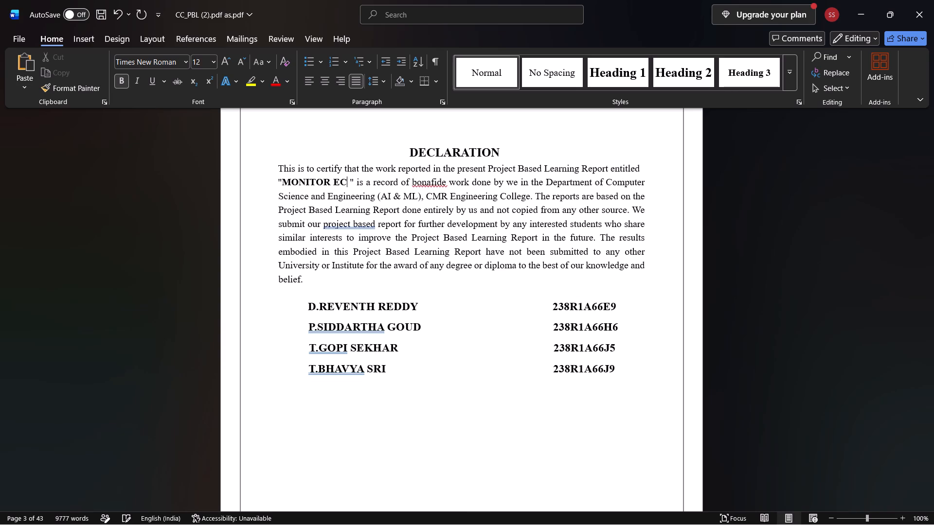
key(BackSpace)
key(BackSpace)
key(BackSpace)
key(BackSpace)
key(BackSpace)
key(BackSpace)
key(BackSpace)
key(BackSpace)
key(BackSpace)
key(BackSpace)
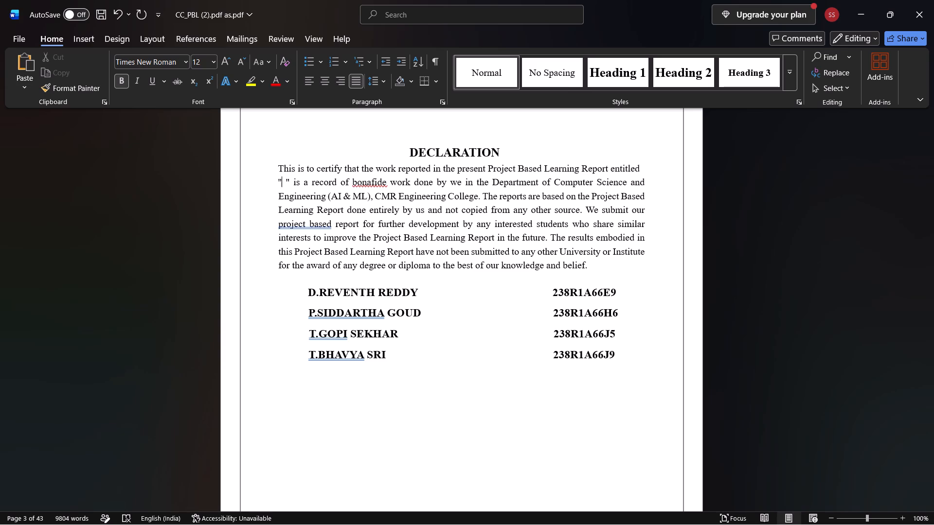
text(SL)
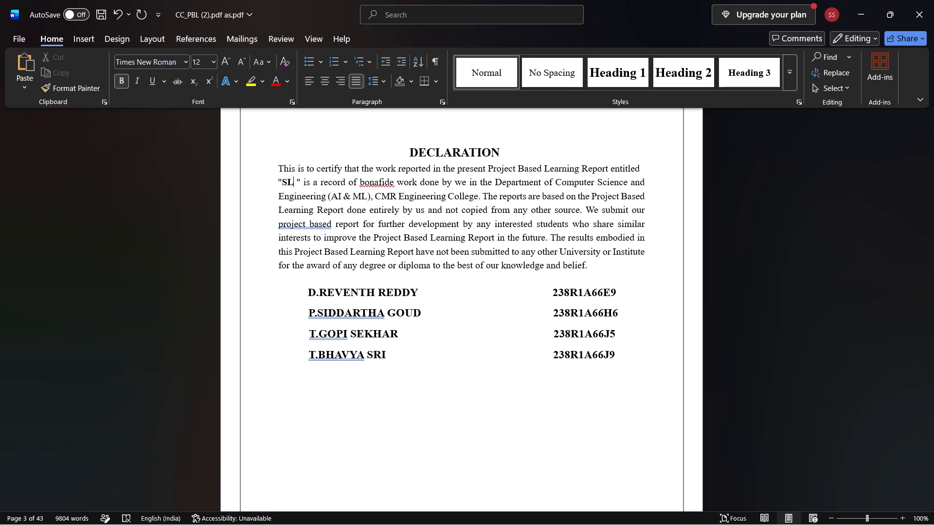
text(A VIOLATION)
key(space)
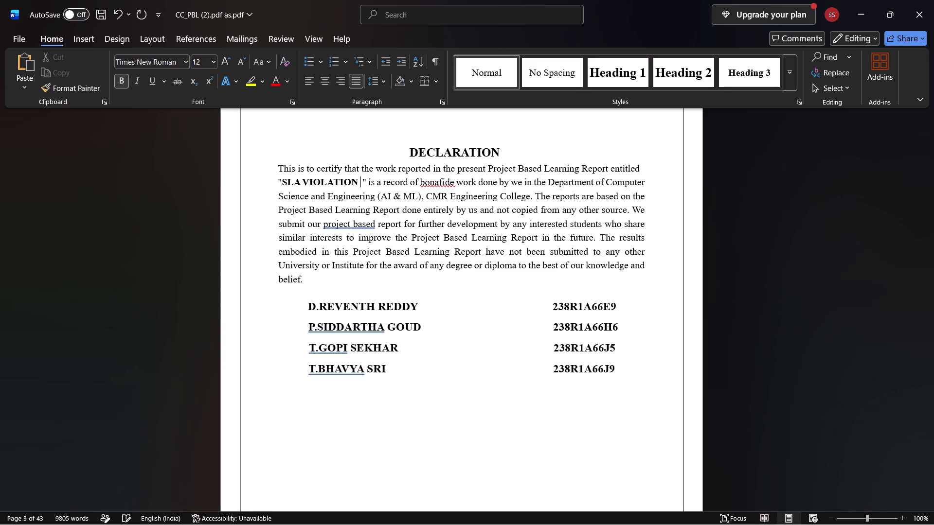
text(MONITORING)
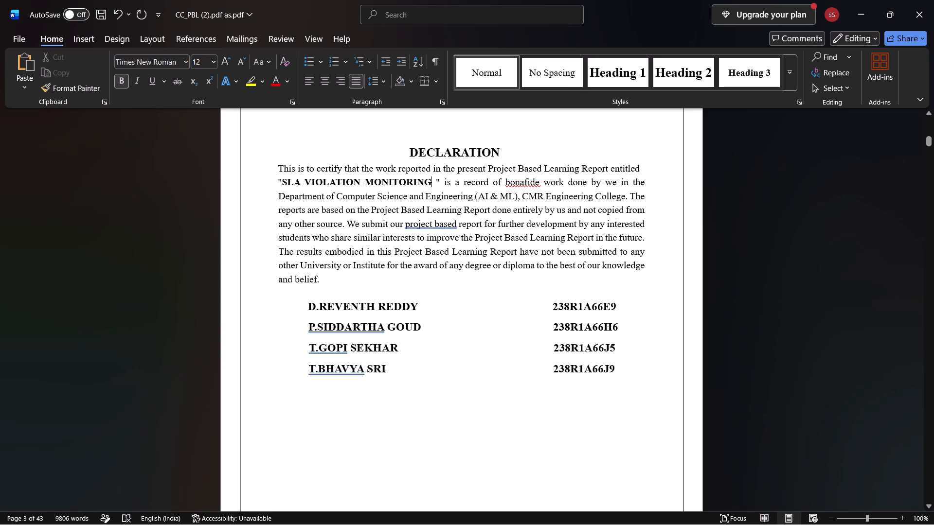
Review the ACKNOWLEDGMENT page and the INDEX table for text or layout that needs correcting.
scroll(428, 237, down, 2)
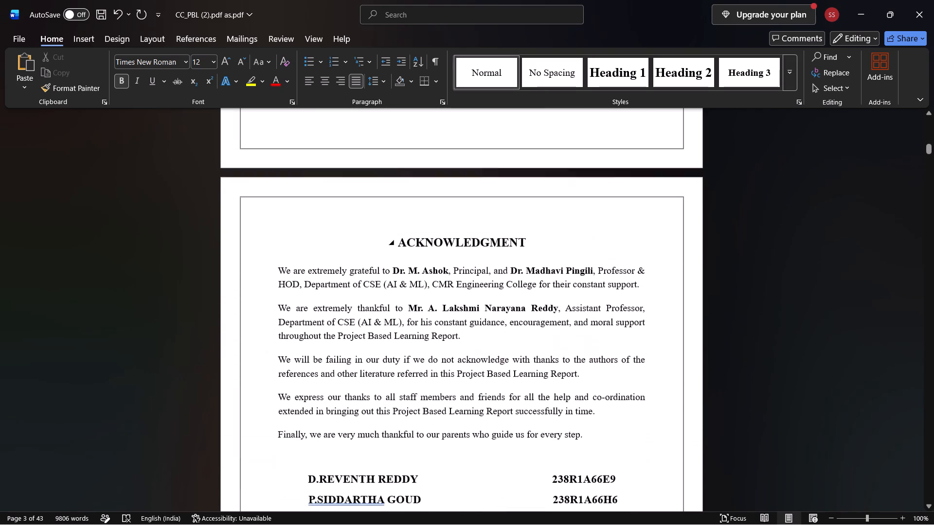
scroll(428, 237, down, 2)
scroll(428, 237, up, 1)
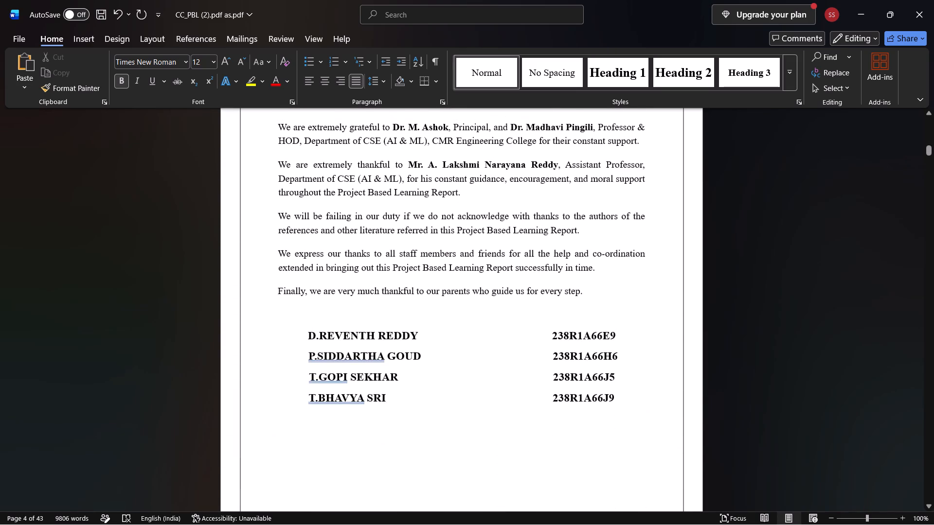
scroll(428, 237, up, 2)
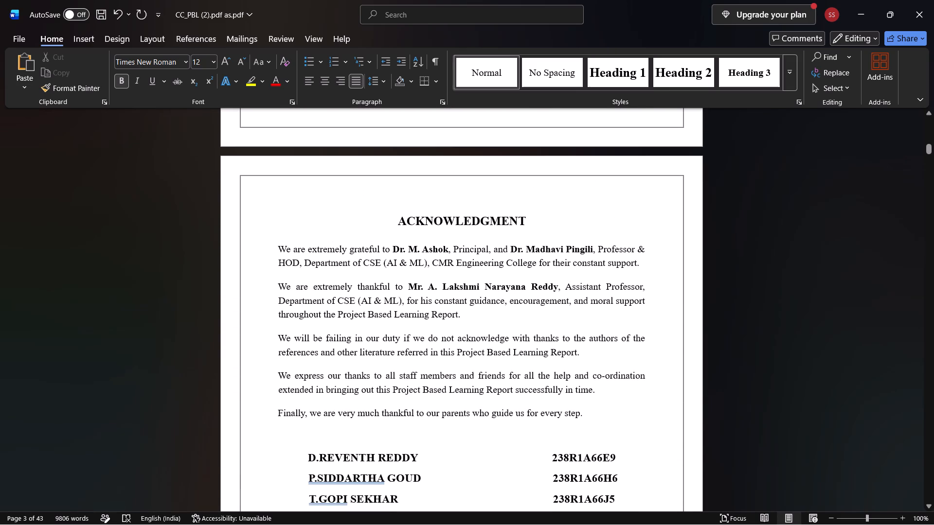
scroll(393, 339, down, 4)
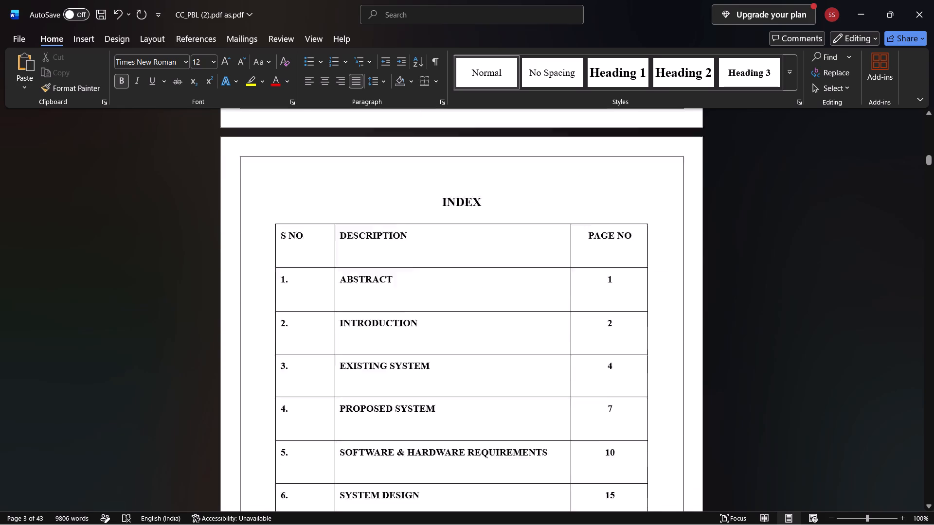
scroll(393, 339, down, 4)
scroll(393, 339, up, 3)
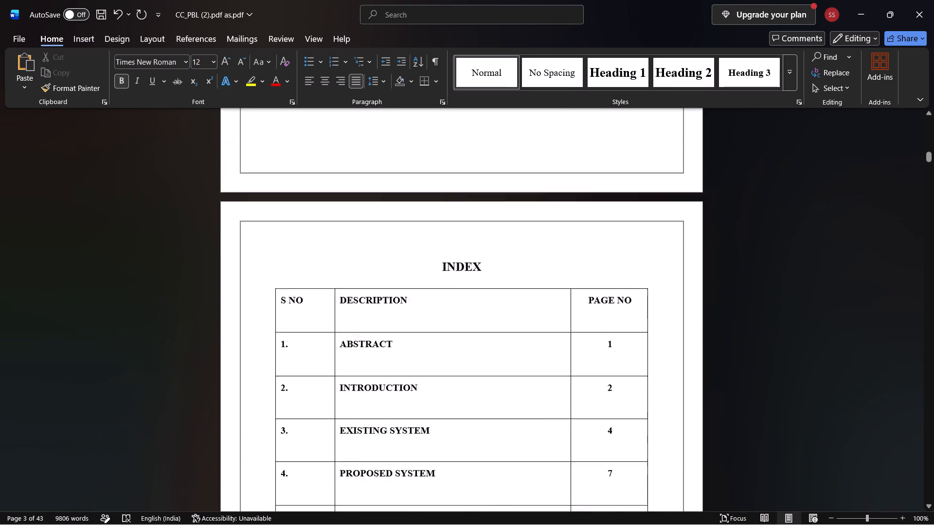
scroll(393, 339, down, 3)
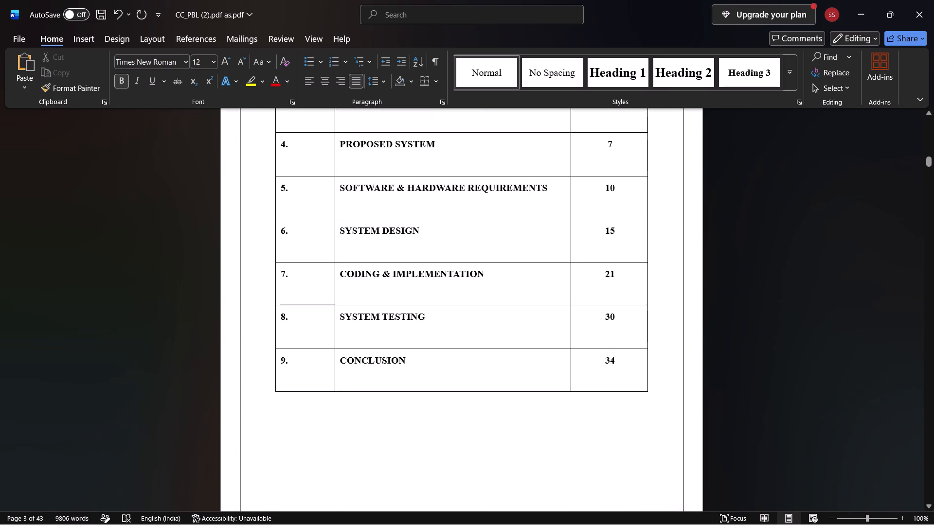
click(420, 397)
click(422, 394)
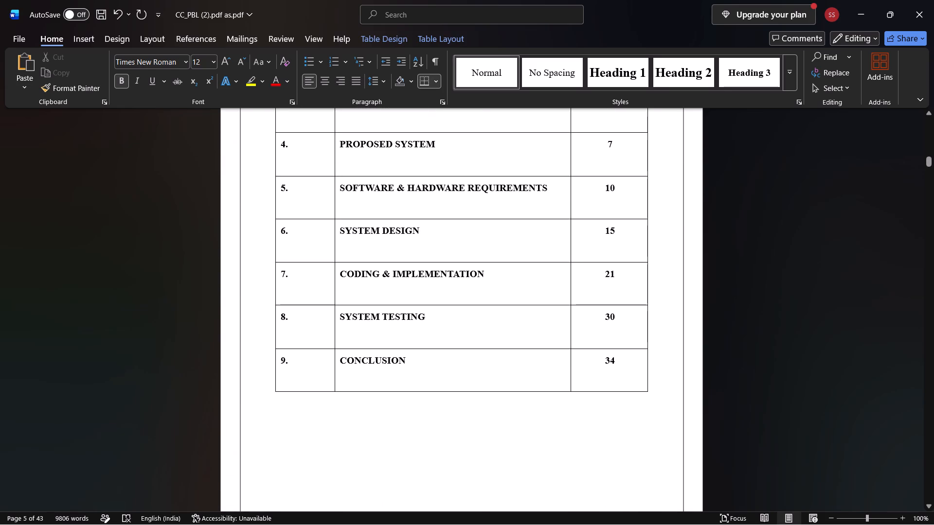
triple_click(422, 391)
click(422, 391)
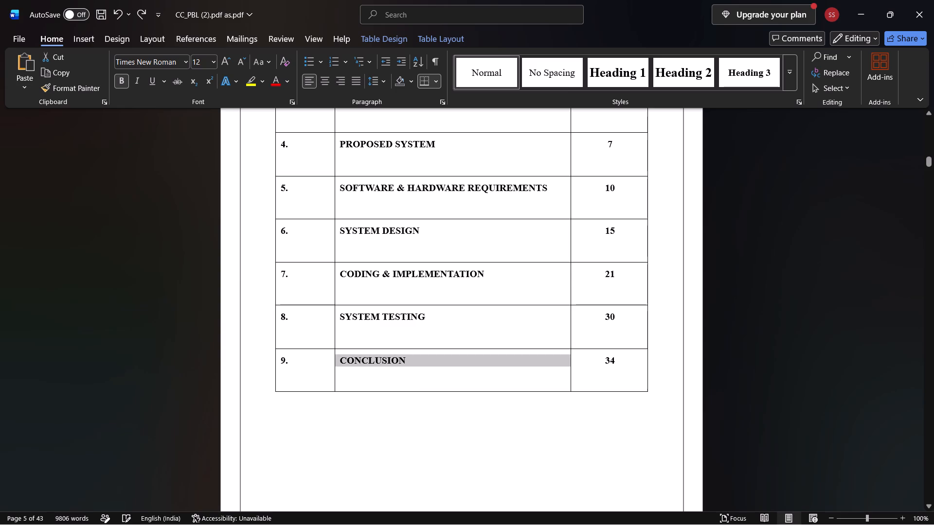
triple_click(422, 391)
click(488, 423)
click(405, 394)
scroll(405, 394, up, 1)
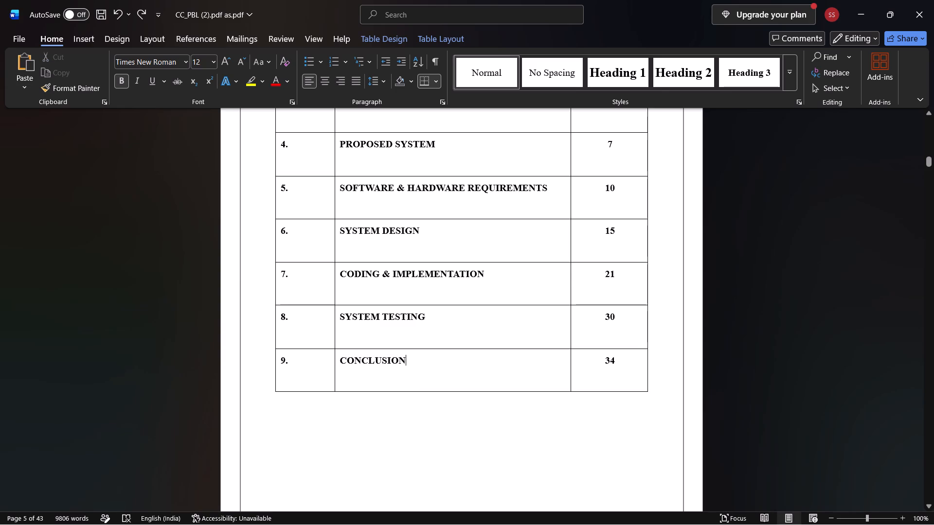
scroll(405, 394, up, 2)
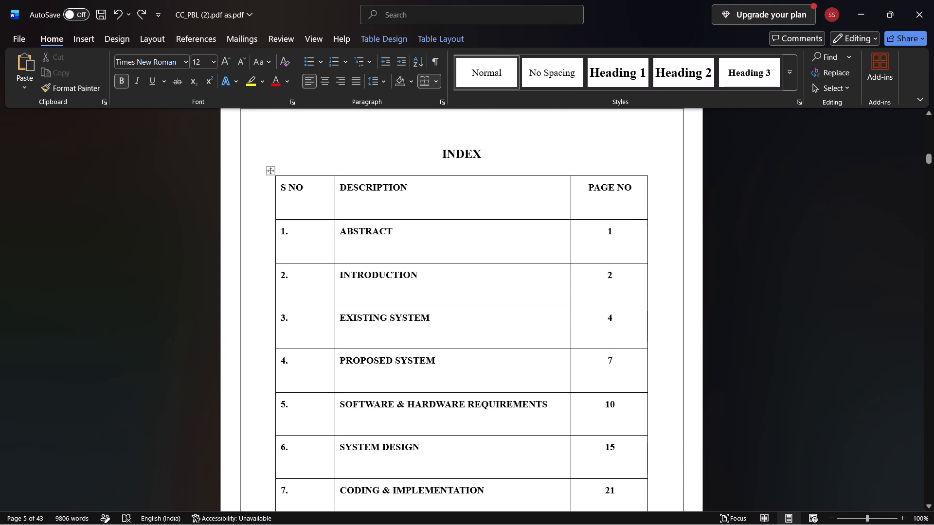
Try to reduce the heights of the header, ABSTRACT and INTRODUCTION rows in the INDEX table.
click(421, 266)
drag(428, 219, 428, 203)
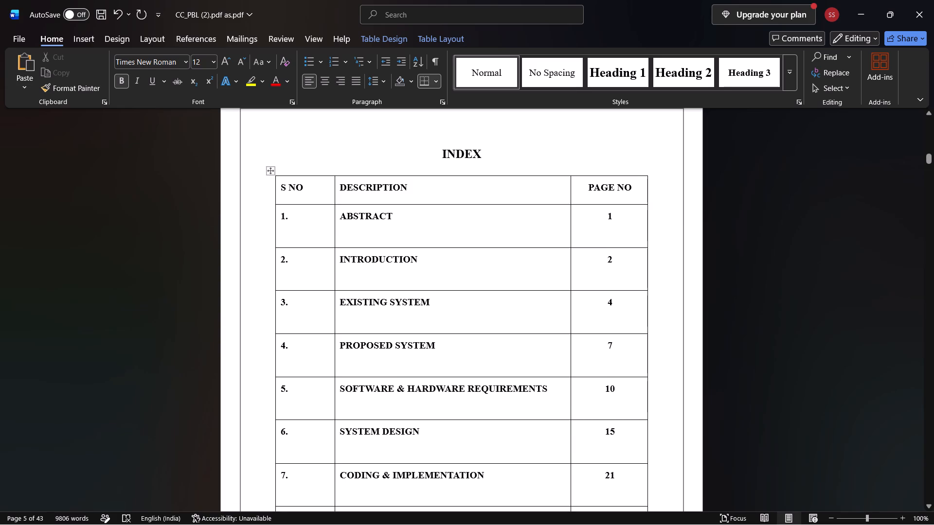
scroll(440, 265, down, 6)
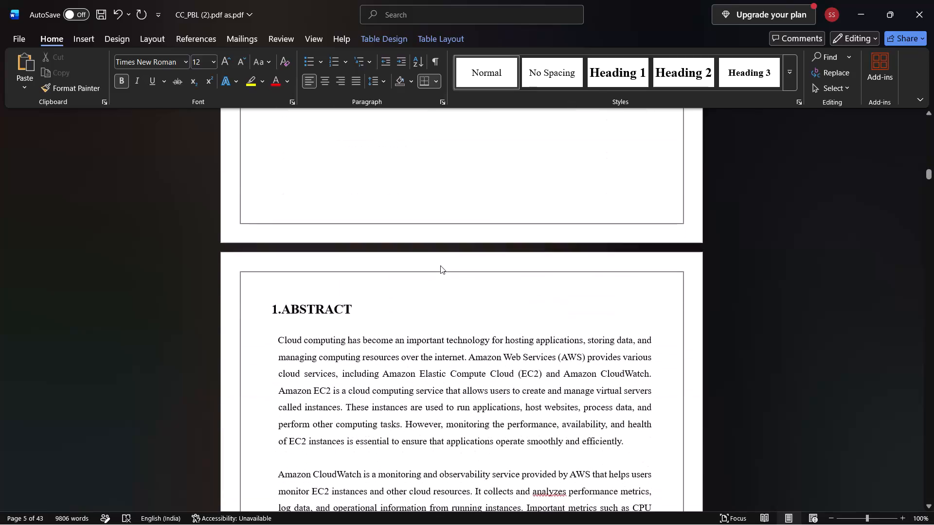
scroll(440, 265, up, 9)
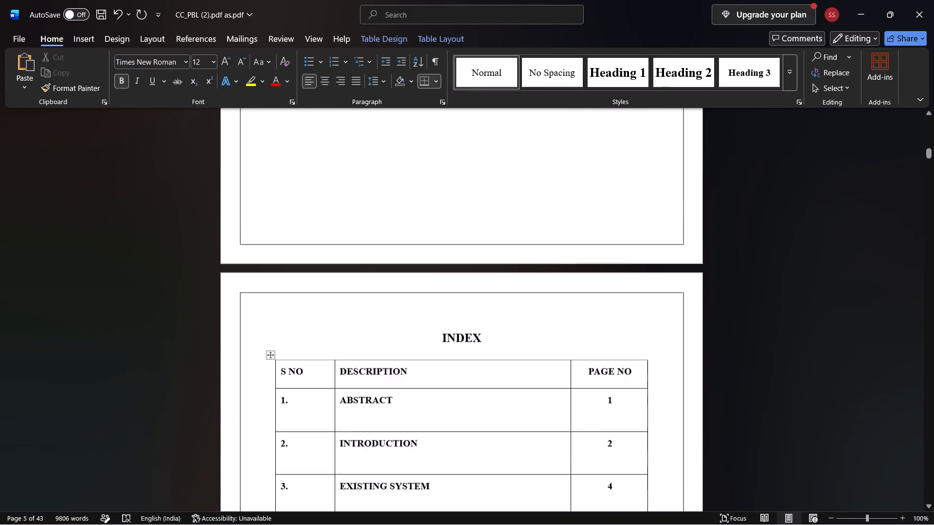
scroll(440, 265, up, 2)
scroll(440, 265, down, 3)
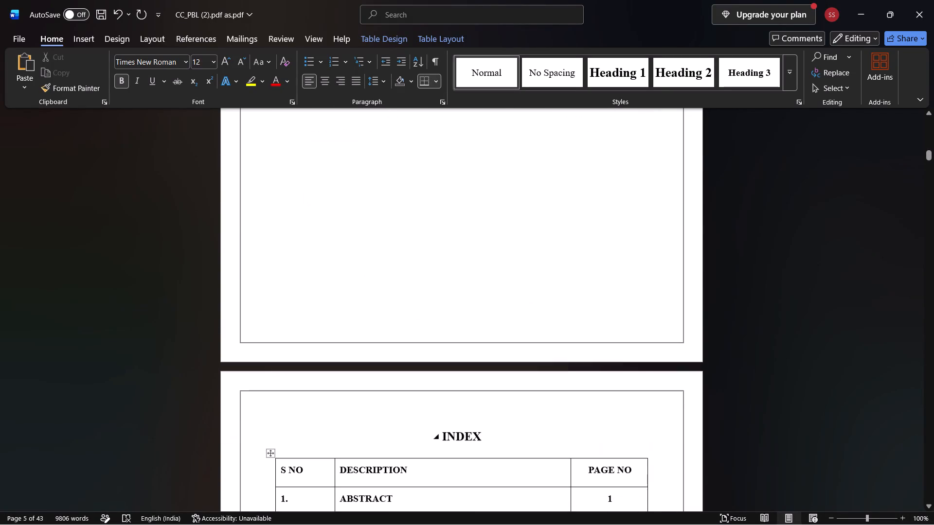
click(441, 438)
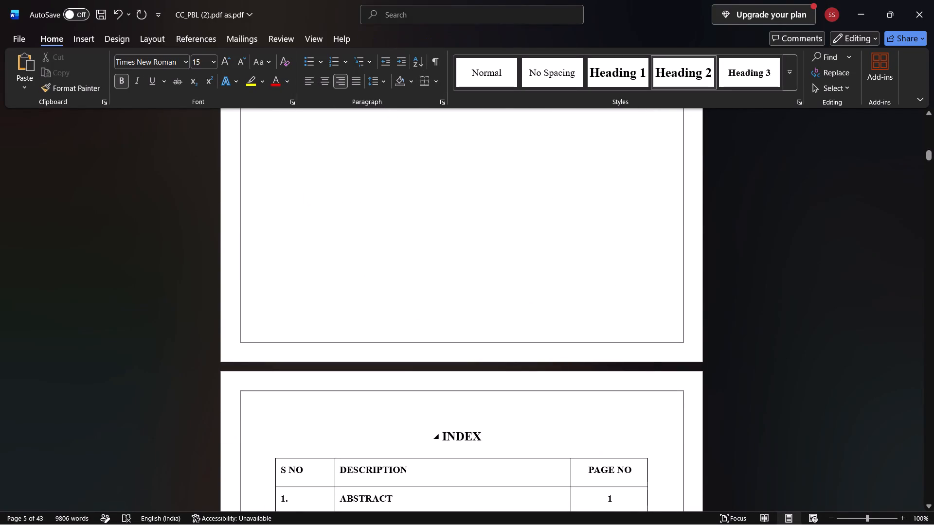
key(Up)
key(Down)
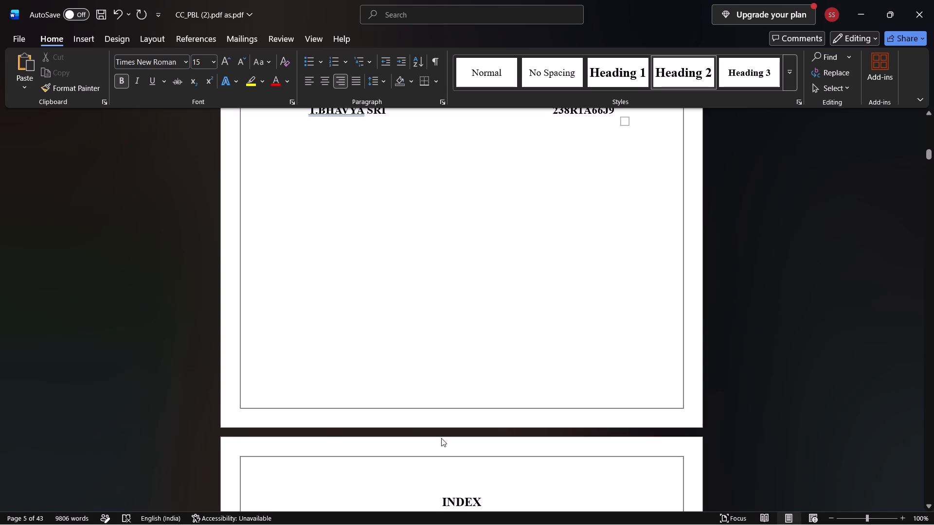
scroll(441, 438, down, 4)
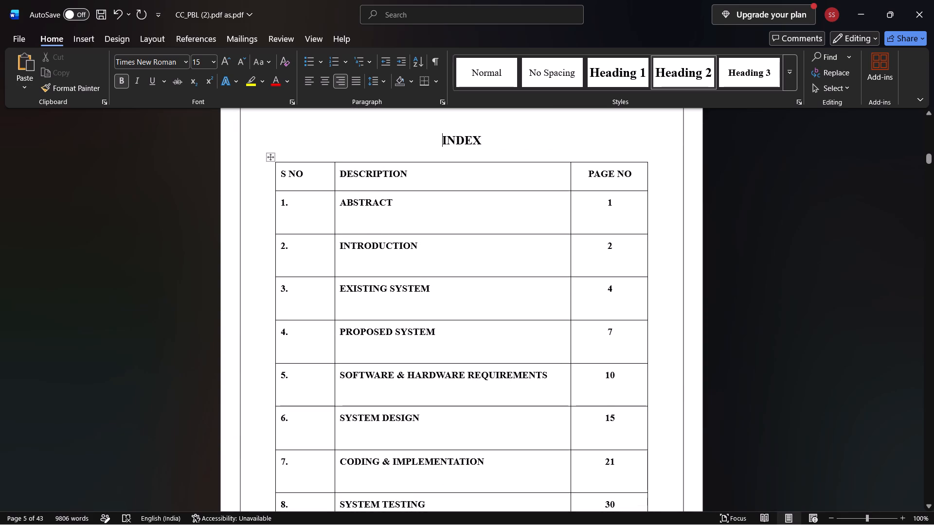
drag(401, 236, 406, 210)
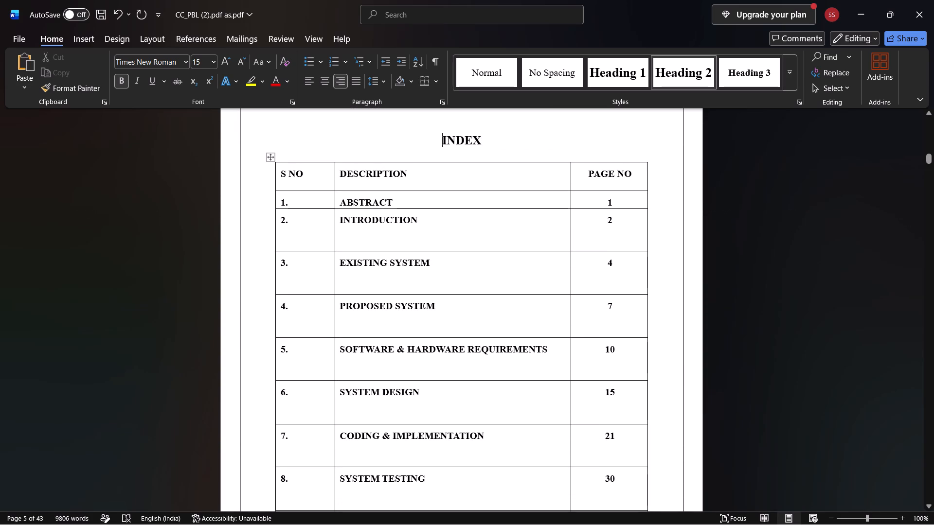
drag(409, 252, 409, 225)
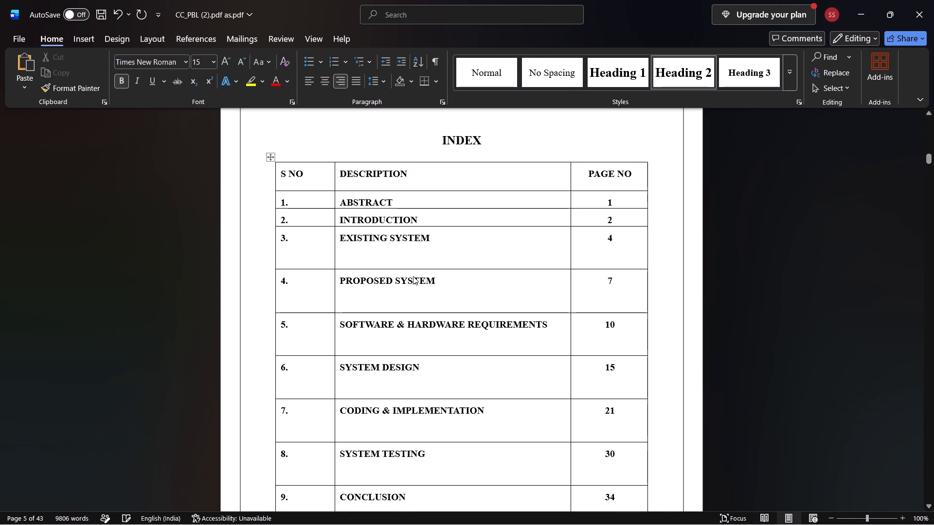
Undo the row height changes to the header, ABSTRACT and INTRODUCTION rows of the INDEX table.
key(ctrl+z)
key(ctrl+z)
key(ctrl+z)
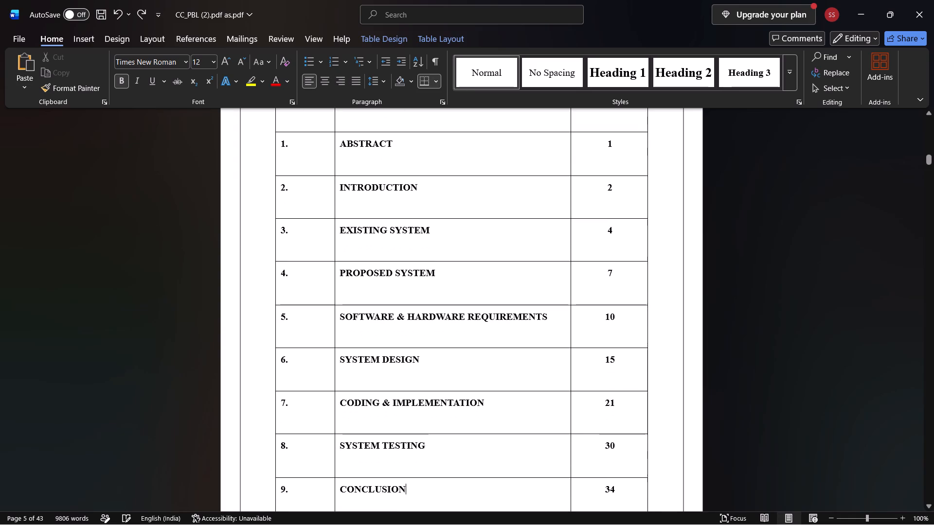
Remove the period after the serial number 9 in the CONCLUSION row of the INDEX table.
scroll(372, 329, down, 5)
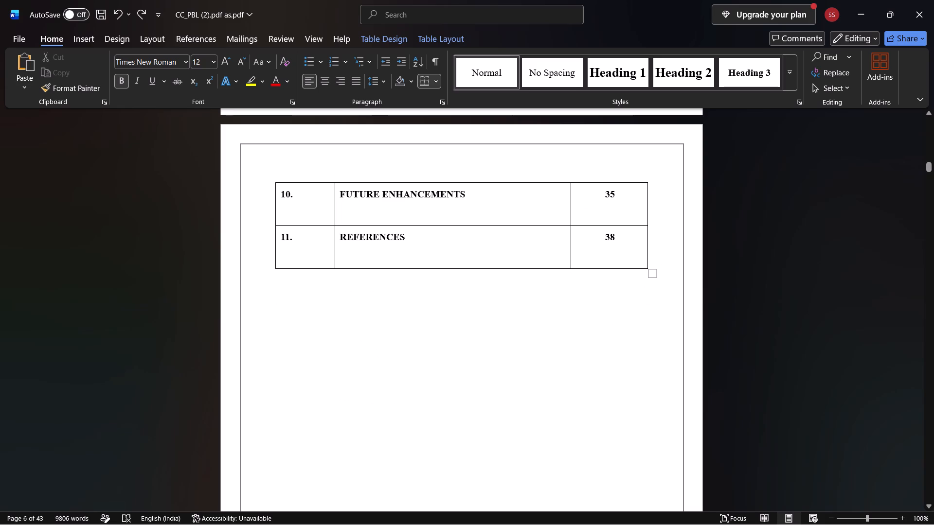
scroll(282, 357, up, 1)
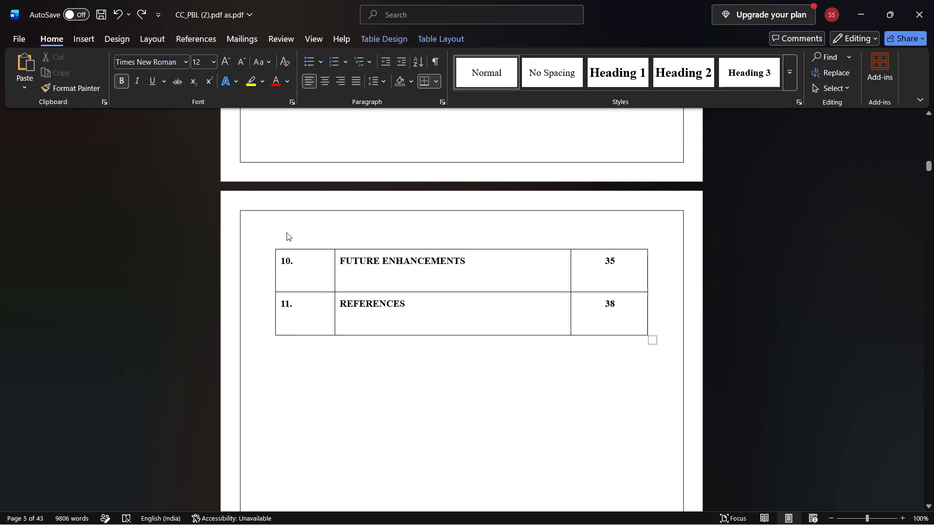
click(287, 232)
scroll(287, 232, up, 1)
click(289, 229)
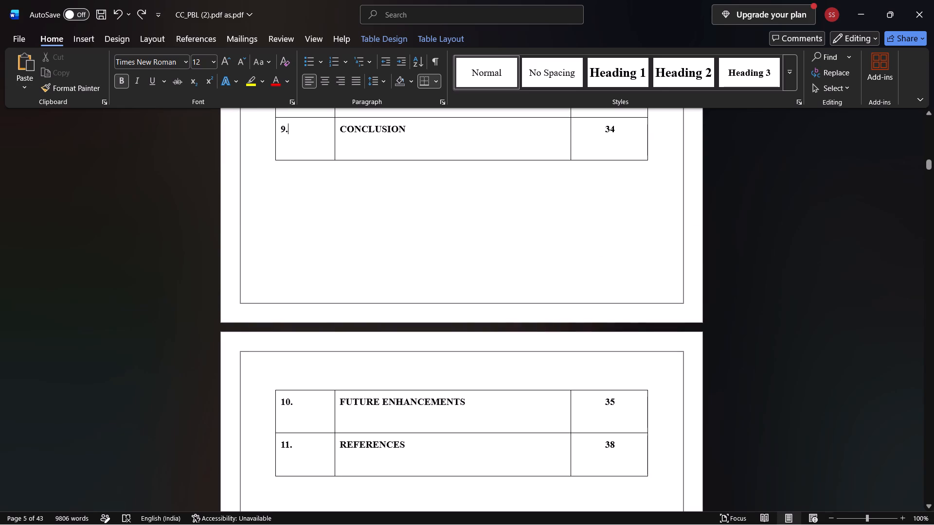
key(BackSpace)
key(BackSpace)
key(ctrl+z)
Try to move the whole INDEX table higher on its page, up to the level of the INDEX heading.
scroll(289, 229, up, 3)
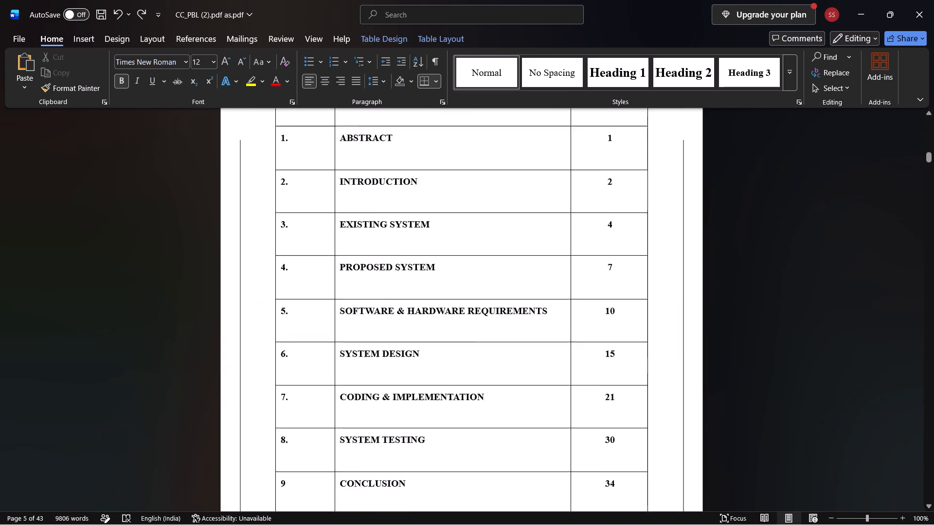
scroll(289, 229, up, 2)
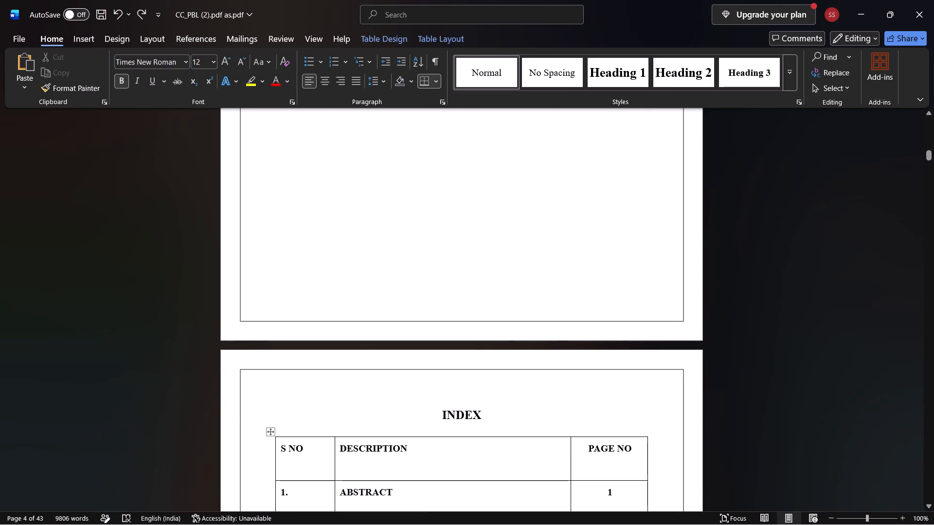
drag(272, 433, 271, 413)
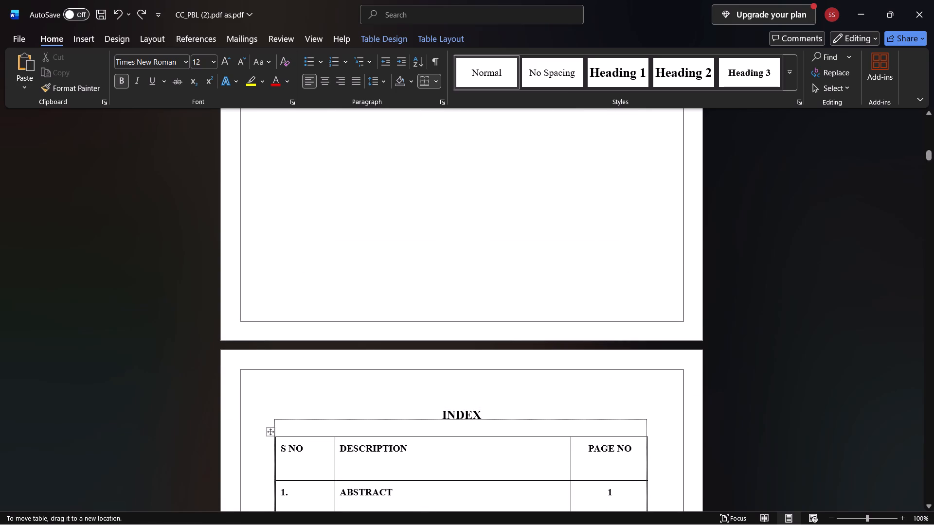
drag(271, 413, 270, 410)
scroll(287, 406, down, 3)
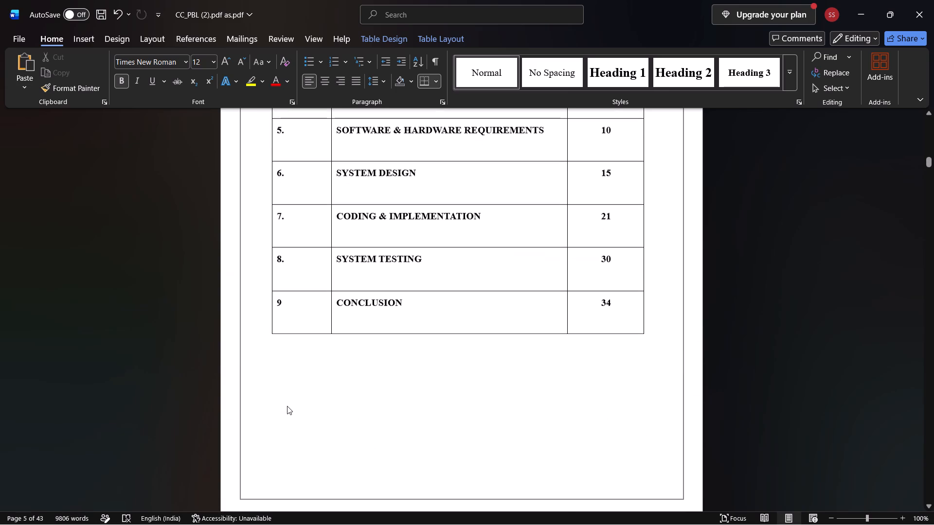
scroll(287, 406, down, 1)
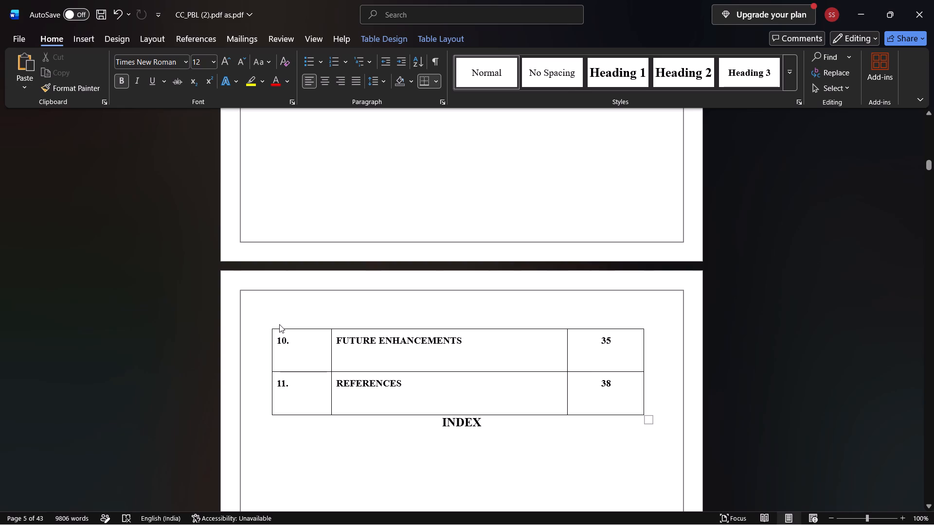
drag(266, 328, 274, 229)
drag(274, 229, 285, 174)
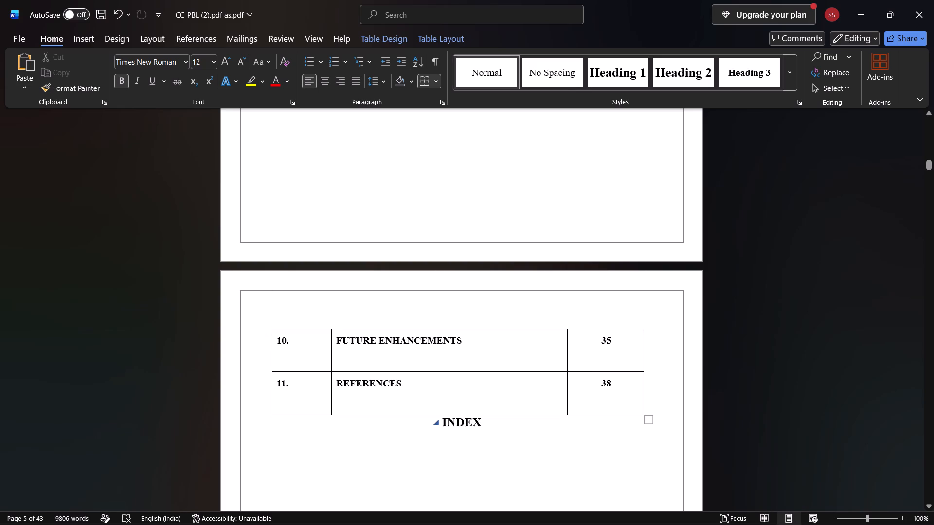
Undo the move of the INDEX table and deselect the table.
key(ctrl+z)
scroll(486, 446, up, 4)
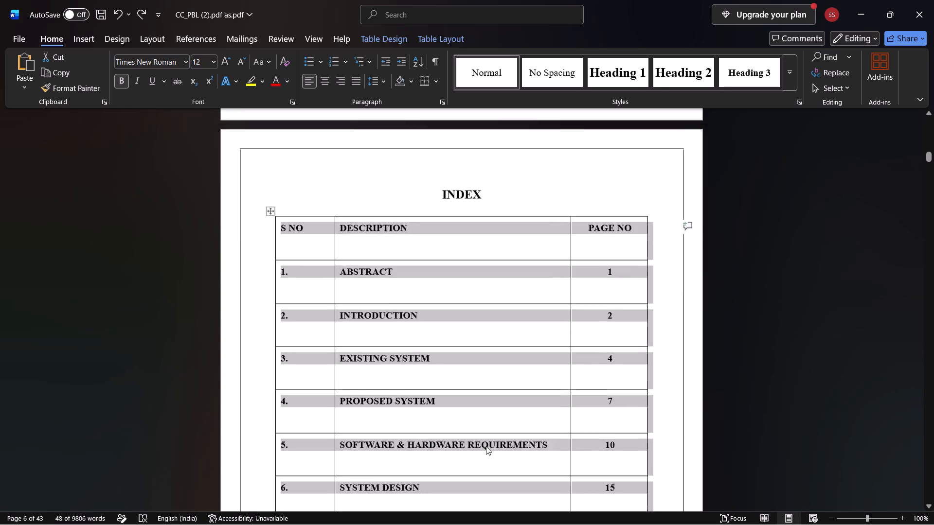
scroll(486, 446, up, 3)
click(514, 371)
Examine how the INDEX table splits across its two pages and the layout leading to the ABSTRACT page.
scroll(514, 371, down, 2)
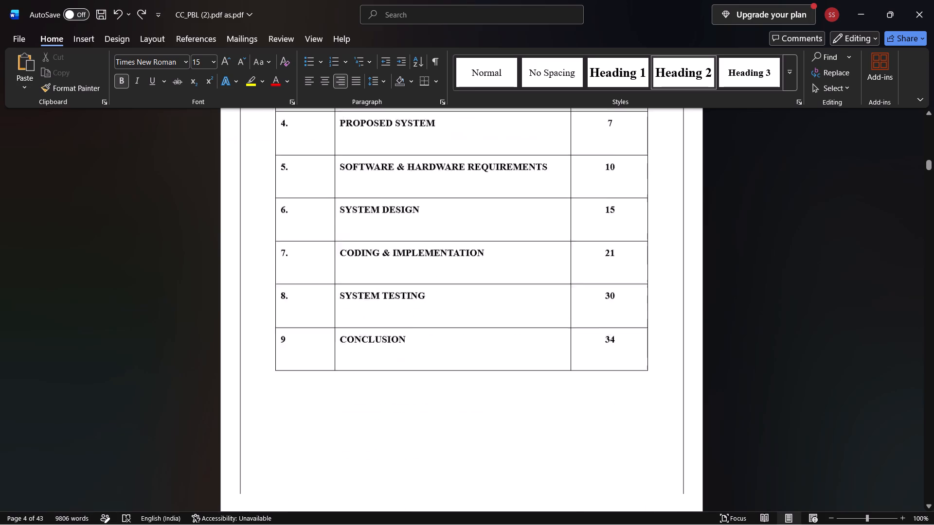
scroll(514, 371, down, 2)
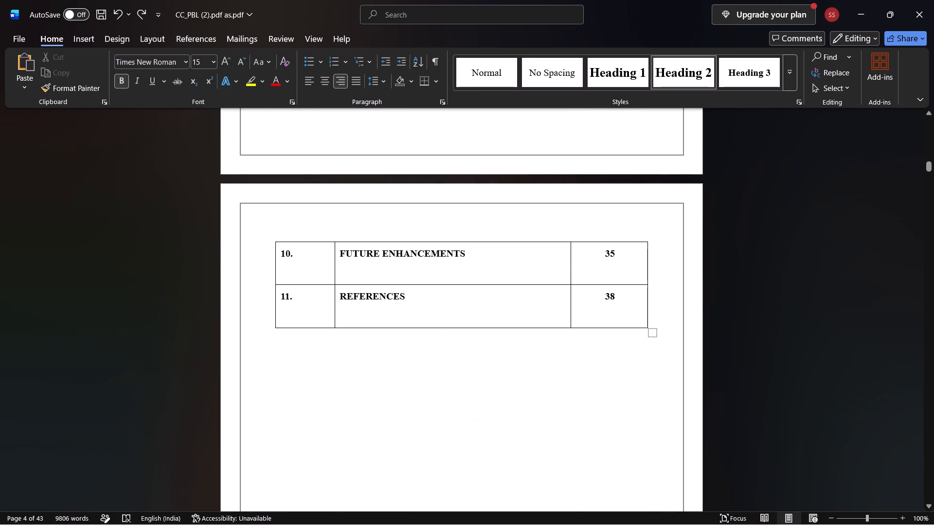
scroll(438, 241, up, 1)
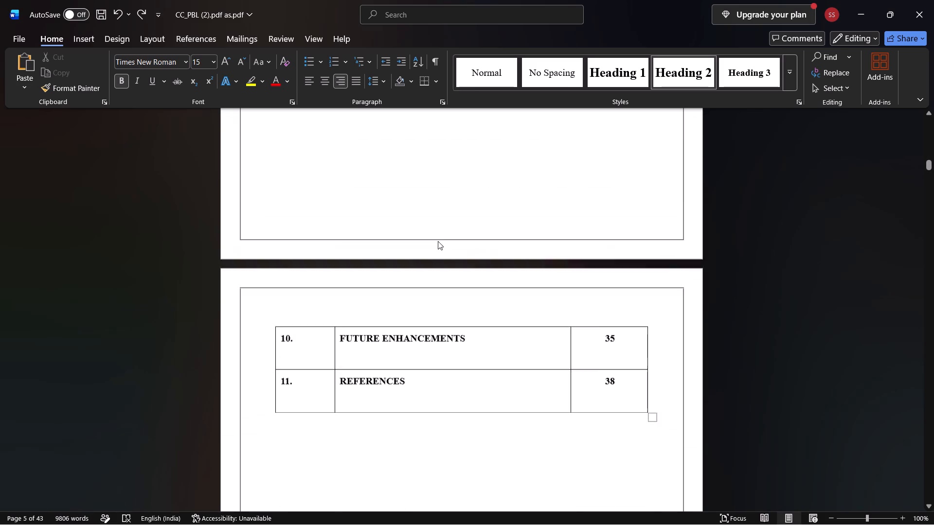
scroll(438, 241, up, 1)
scroll(438, 241, down, 1)
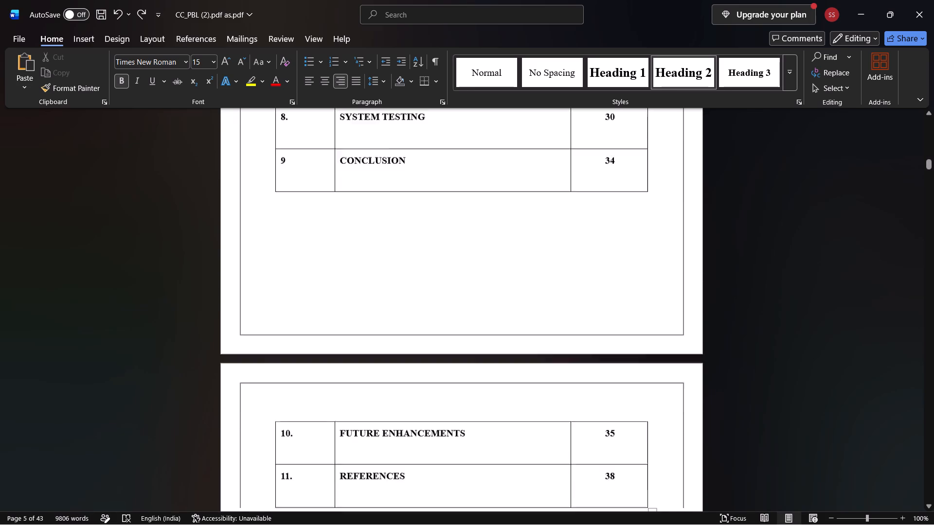
scroll(438, 241, down, 1)
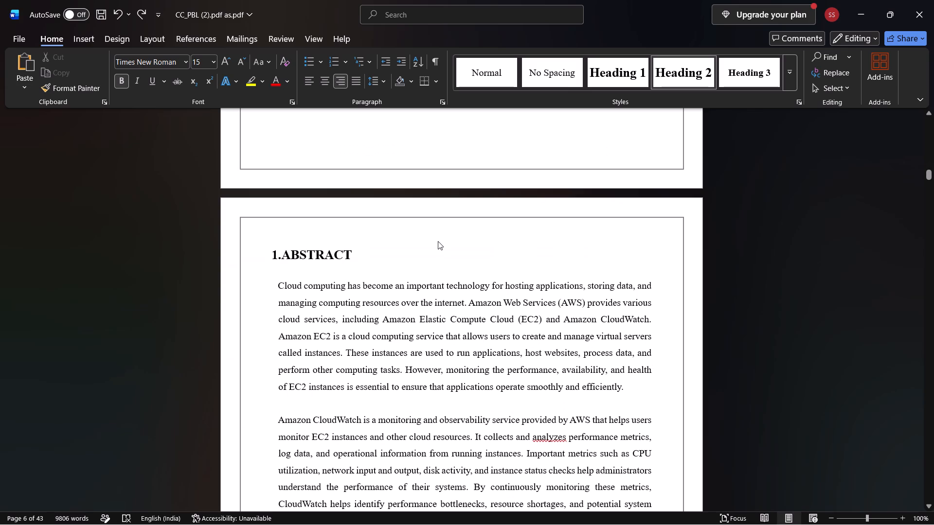
scroll(438, 241, up, 4)
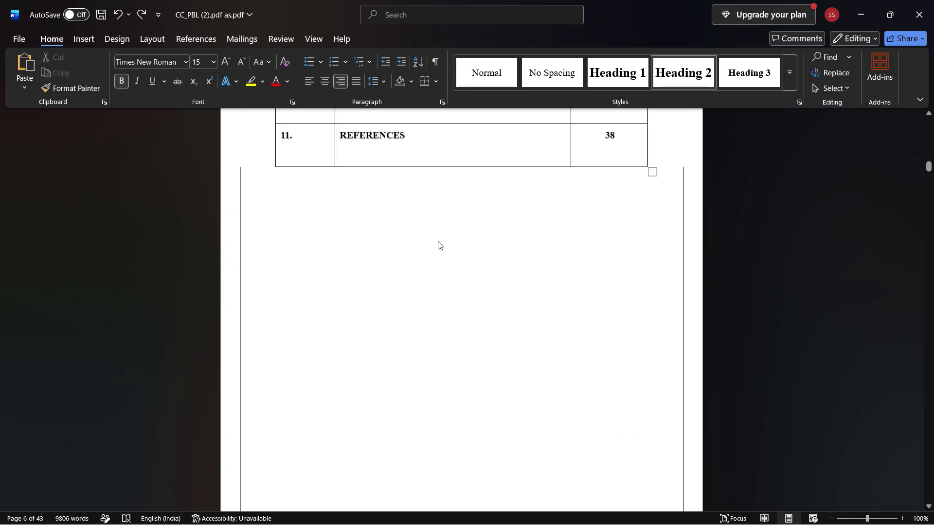
scroll(438, 241, up, 4)
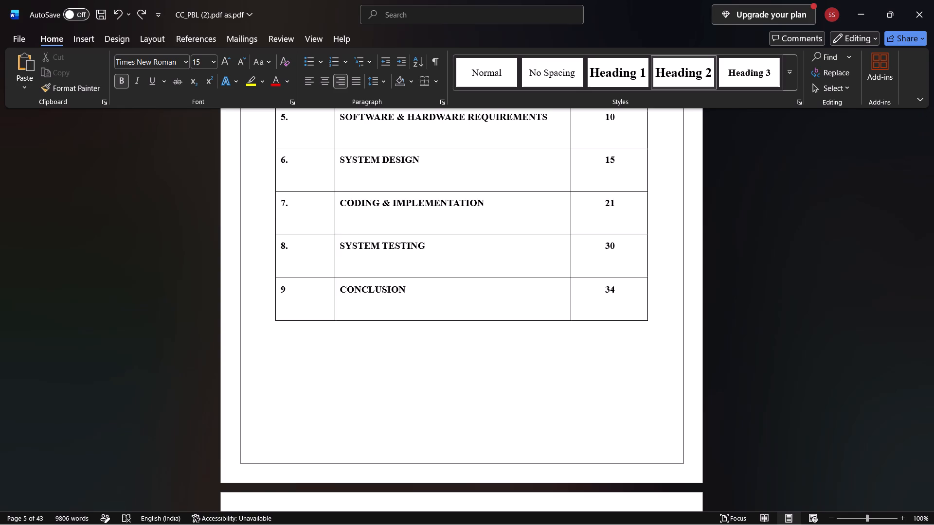
scroll(458, 297, down, 2)
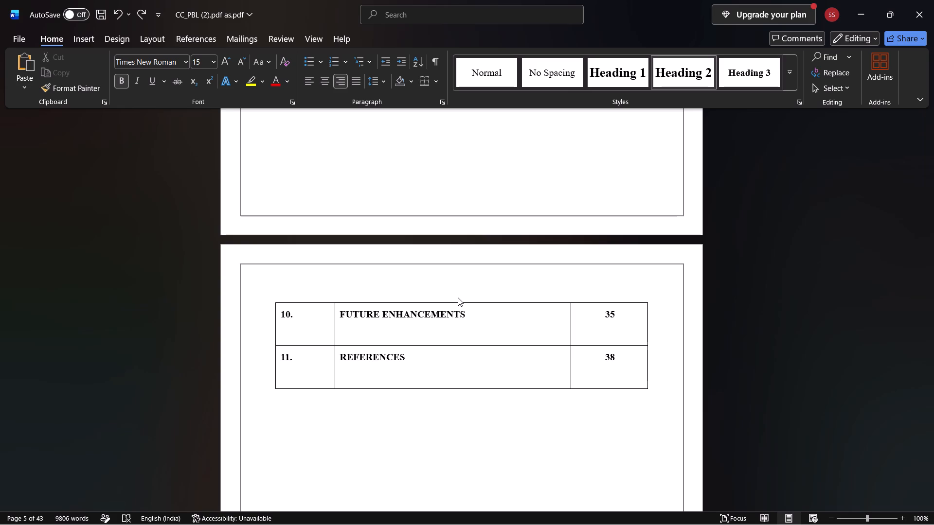
scroll(454, 363, down, 2)
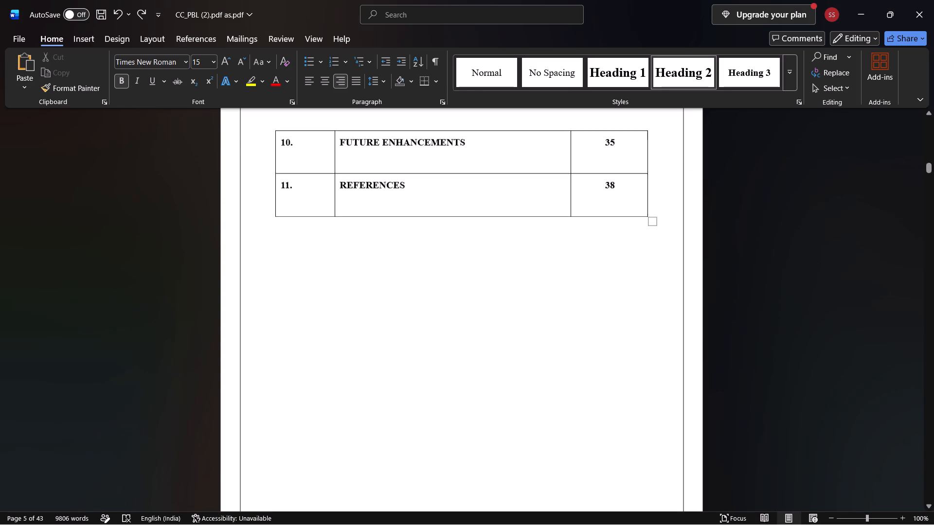
scroll(454, 363, down, 2)
scroll(454, 363, up, 4)
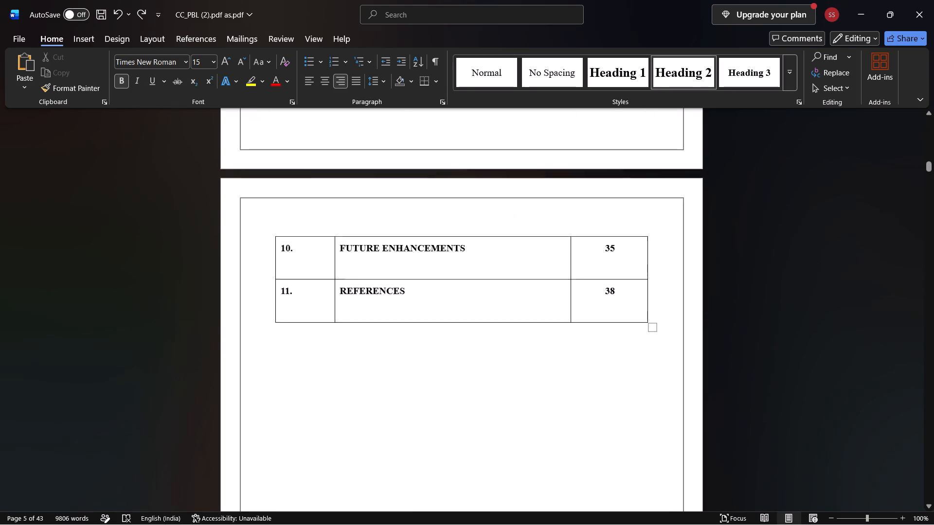
Review the ACKNOWLEDGMENT and DECLARATION pages for wording that needs correcting.
scroll(454, 363, up, 6)
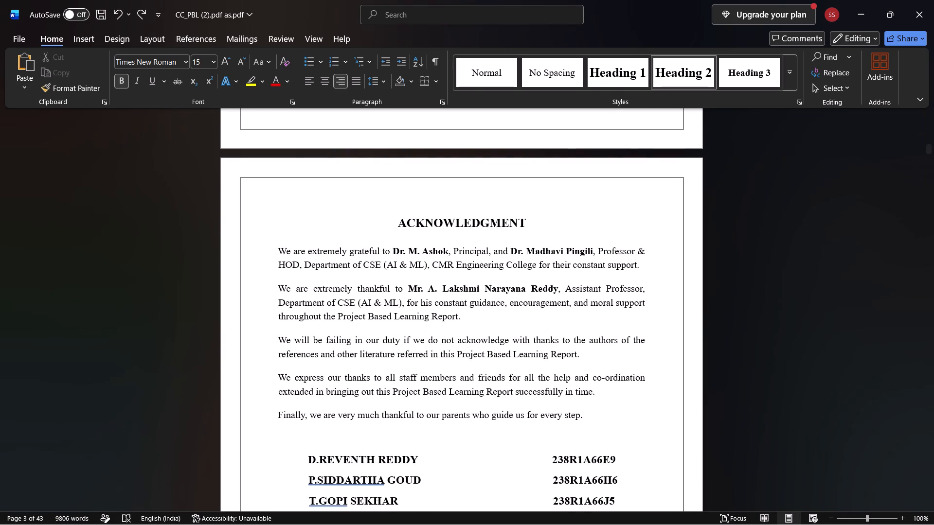
scroll(454, 363, down, 1)
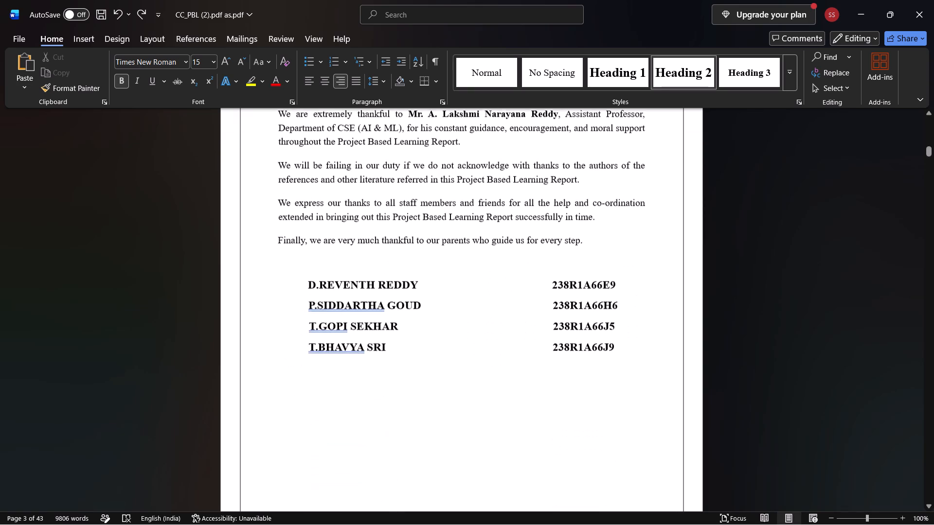
scroll(454, 363, down, 1)
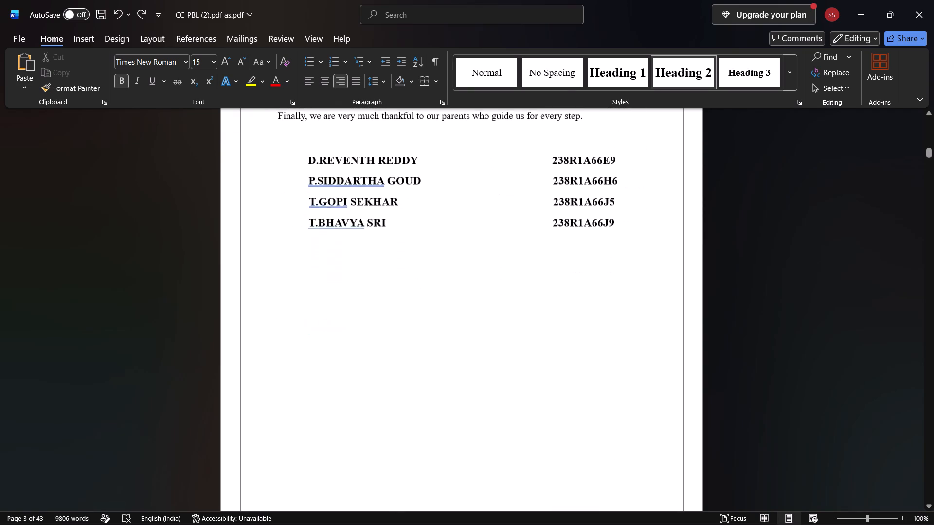
scroll(454, 363, up, 4)
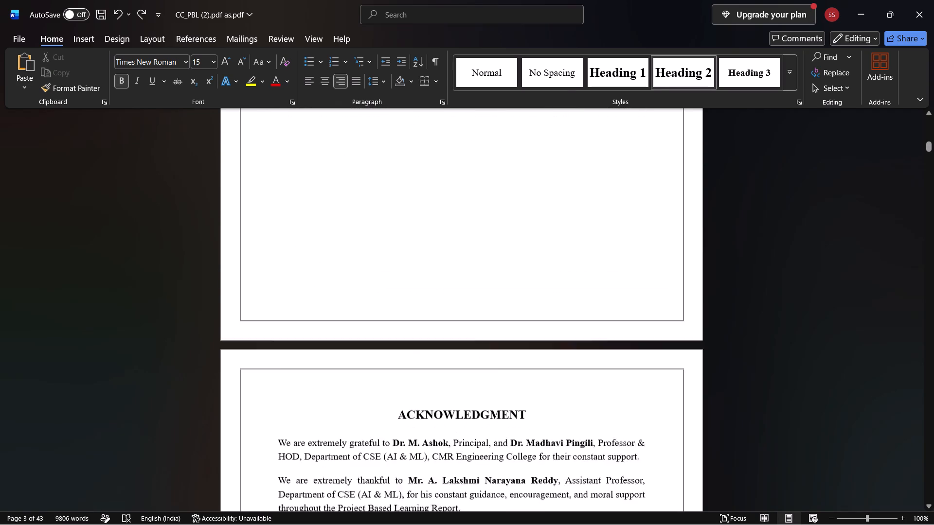
scroll(454, 363, up, 2)
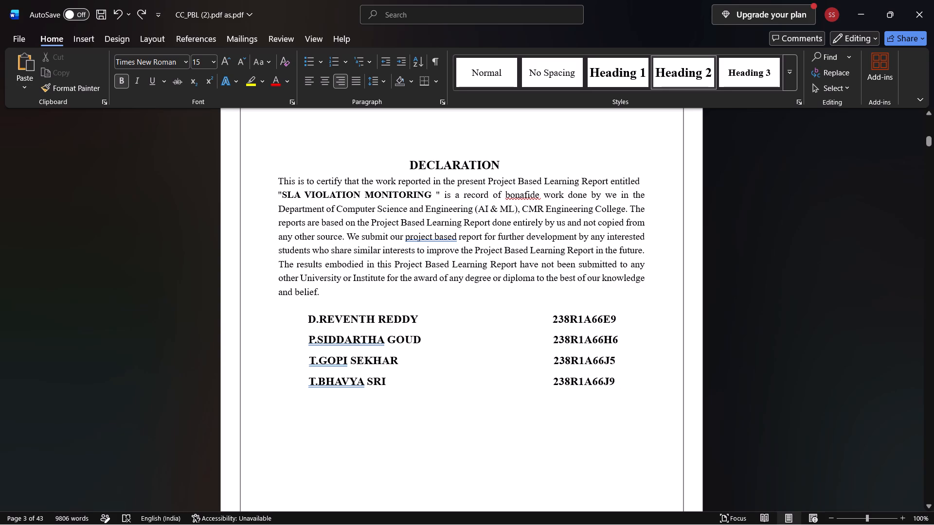
Switch to the hobby project document and check the wording of its DECLARATION and ACKNOWLEDGMENT pages for comparison.
click(397, 220)
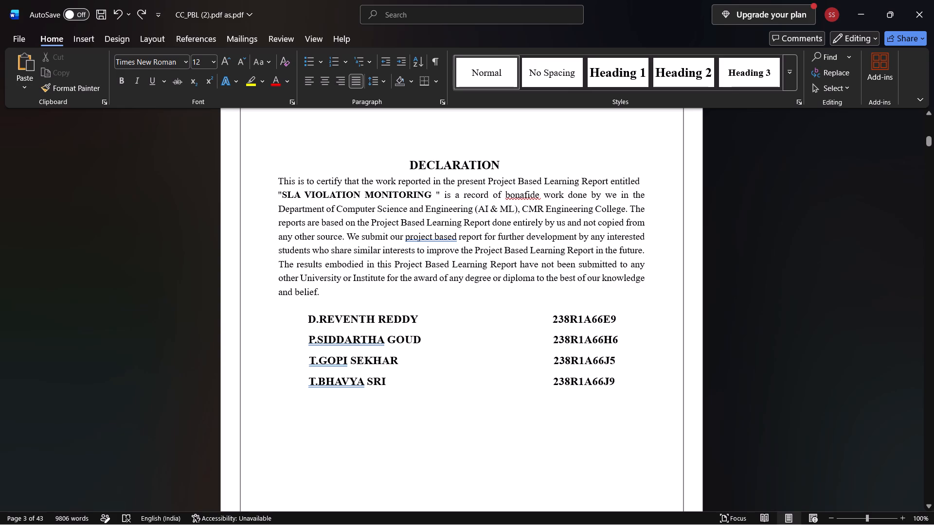
key(alt+Tab)
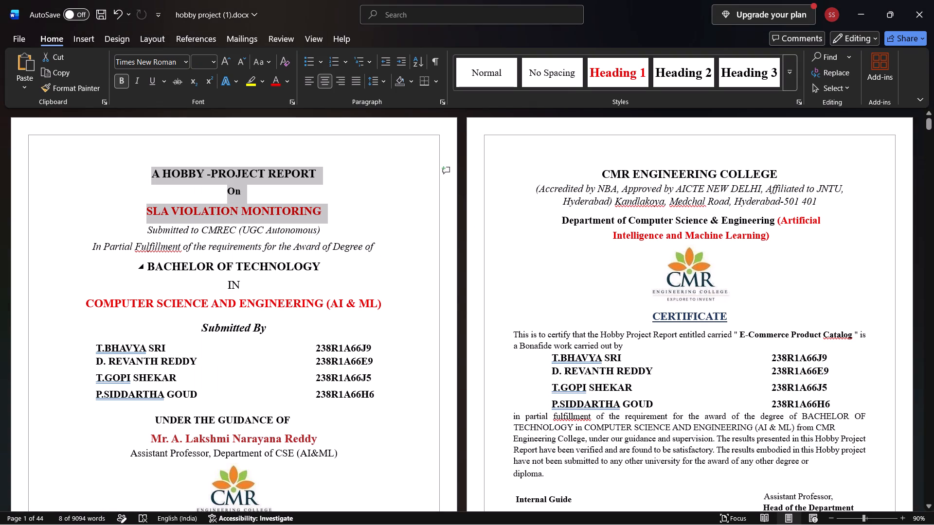
click(381, 292)
scroll(381, 292, down, 6)
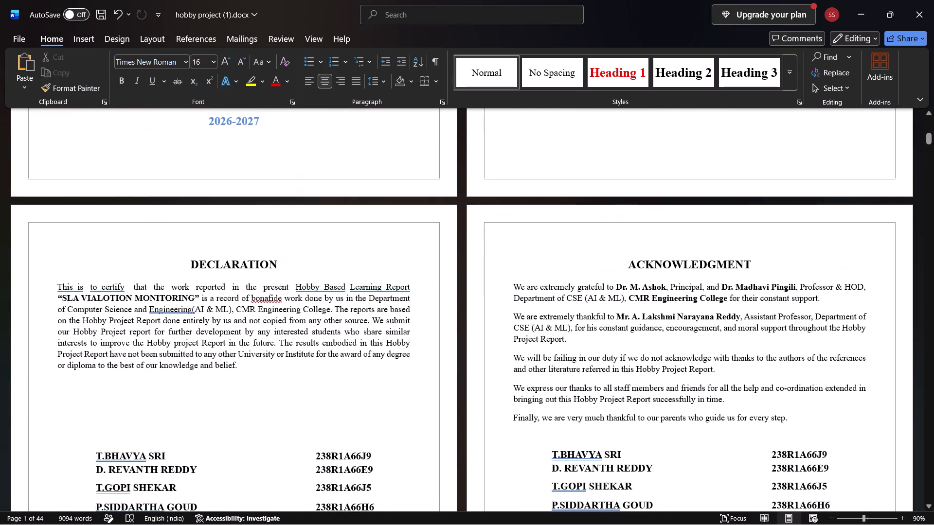
scroll(381, 292, down, 1)
Return to the SLA report and replace "Project" with "Hobby" in the DECLARATION sentence beginning "The reports are based on the".
key(alt+Tab)
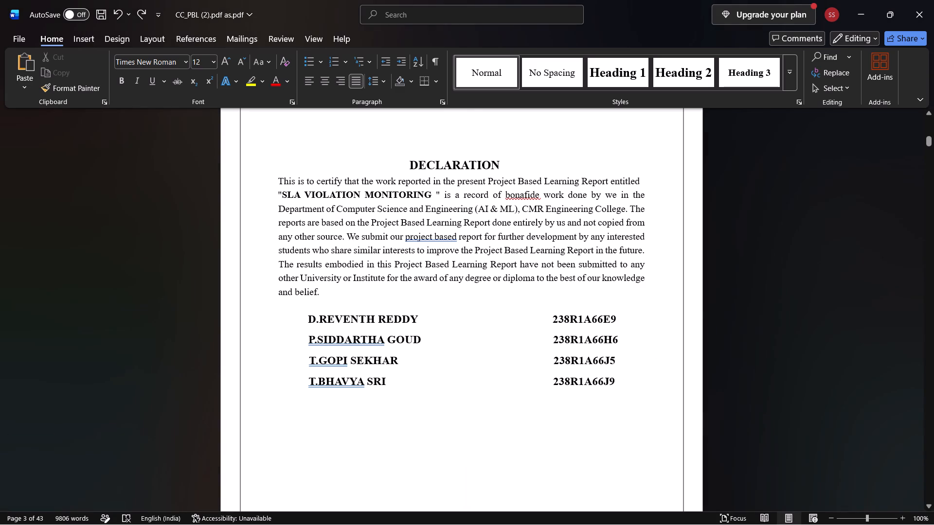
key(BackSpace)
key(BackSpace)
key(BackSpace)
key(BackSpace)
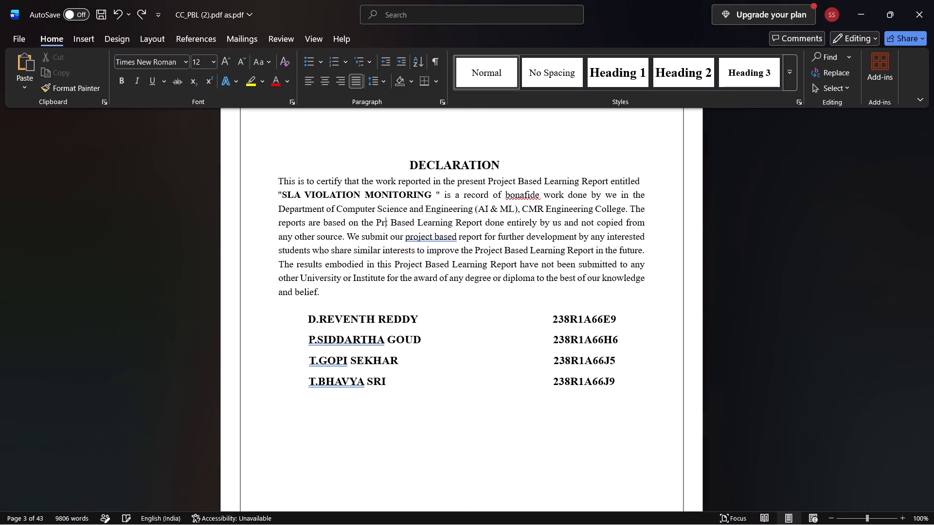
key(BackSpace)
key(BackSpace)
key(Right)
key(BackSpace)
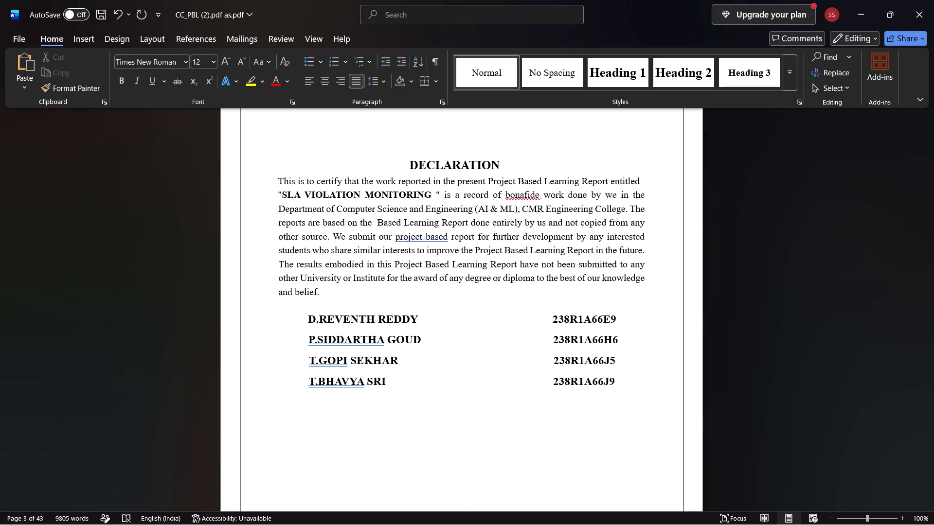
key(shift+h)
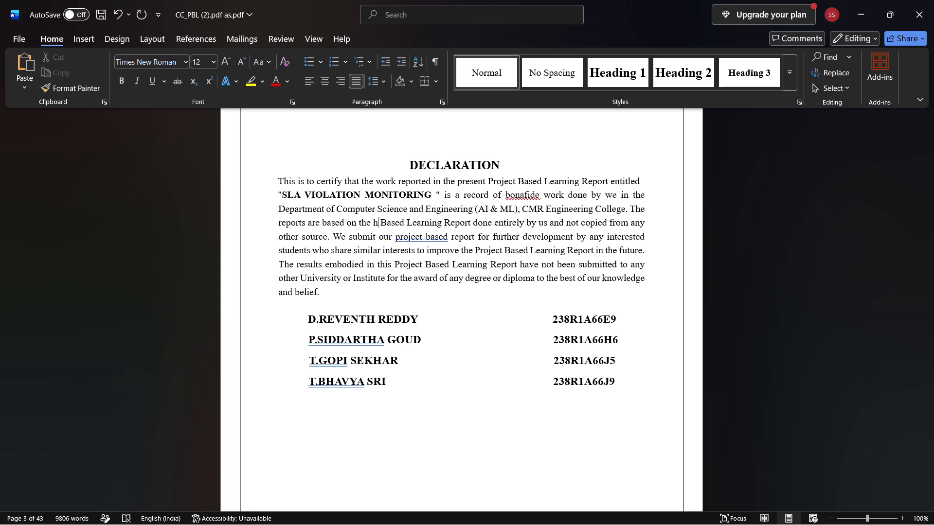
key(BackSpace)
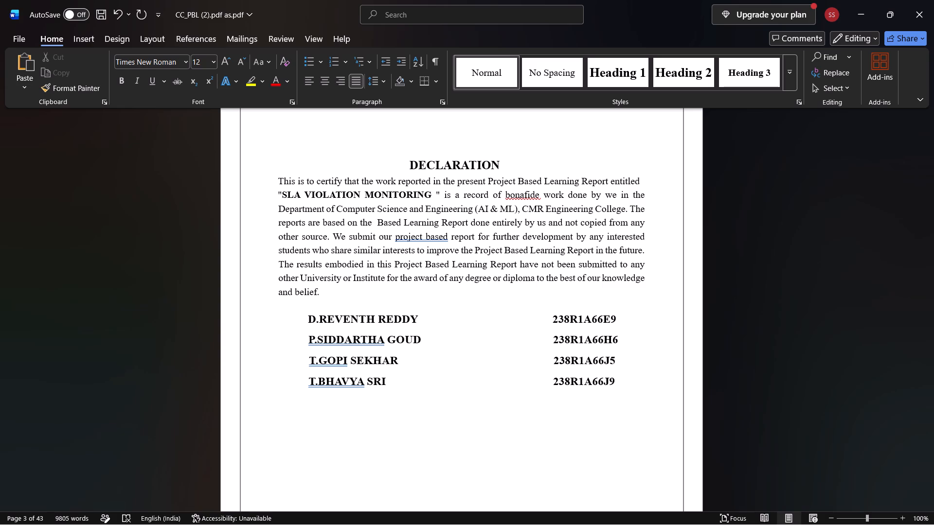
key(shift+h)
key(BackSpace)
key(h)
text(obby)
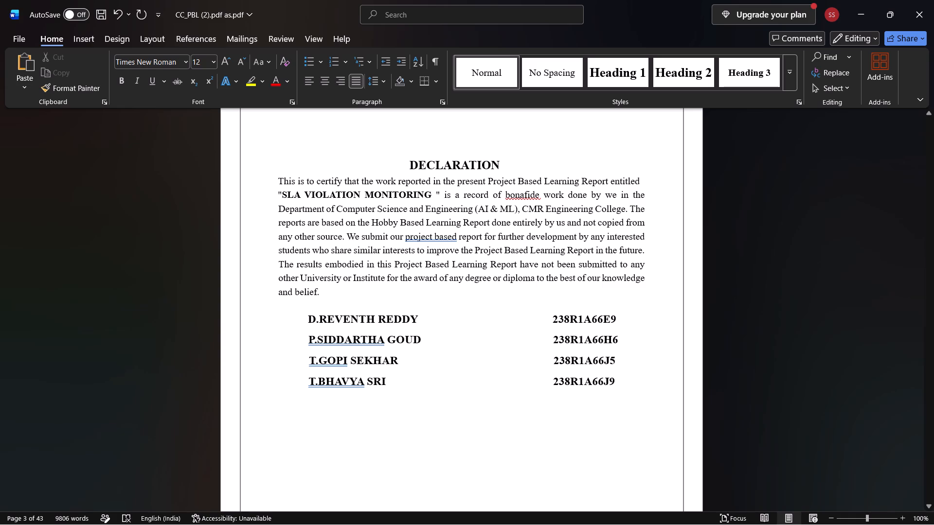
Replace "Project" with "Hobby" before "Based Learning Report entitled" in the opening line of the DECLARATION.
click(515, 181)
key(BackSpace)
key(BackSpace)
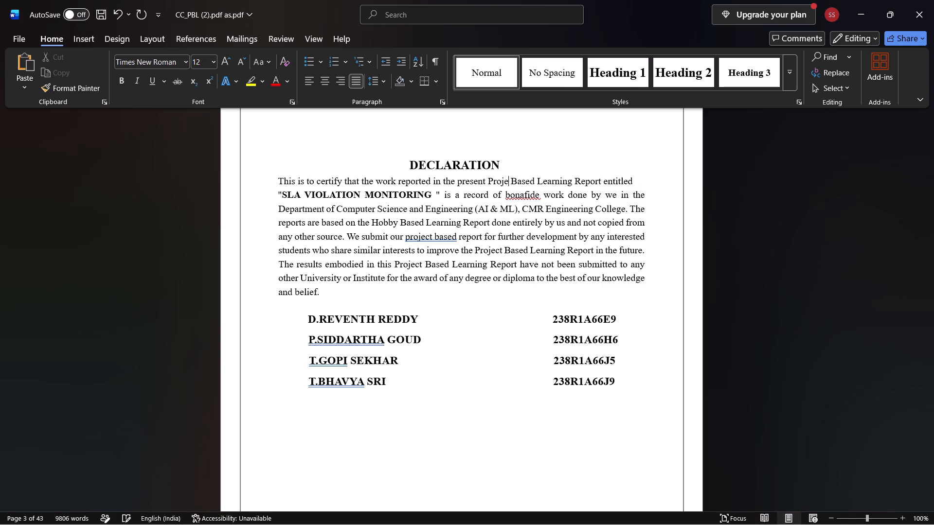
key(BackSpace)
key(BackSpace)
key(BackSpace)
key(BackSpace)
key(BackSpace)
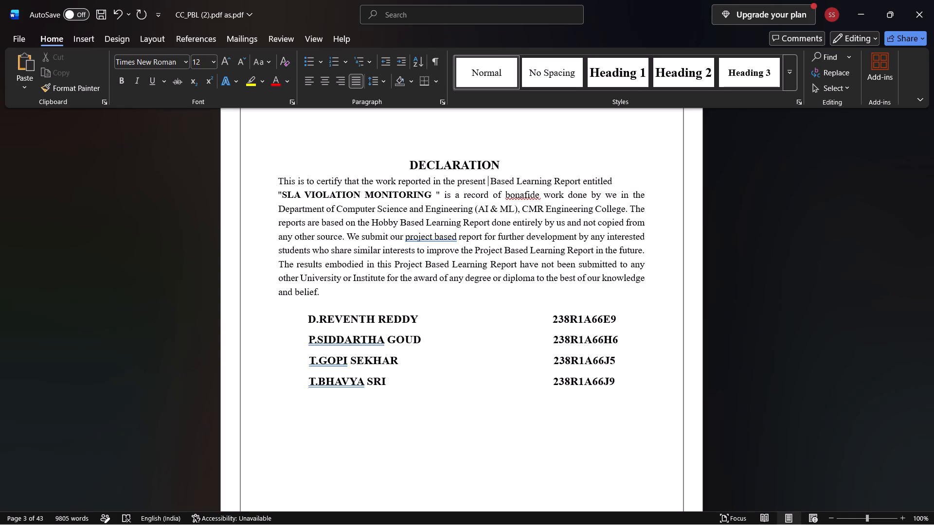
text(Hobby)
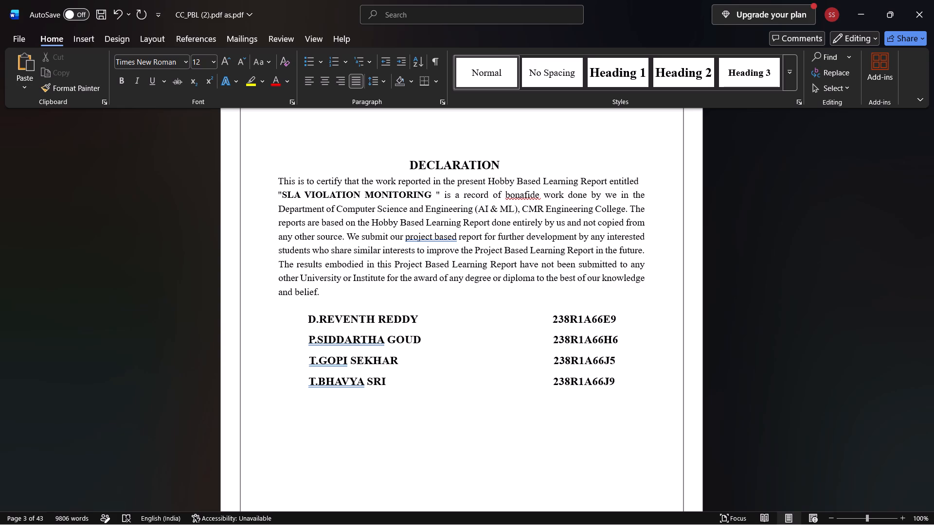
Insert two line breaks after 2026-2027 on the cover page to push the CMR ENGINEERING COLLEGE heading onto the CERTIFICATE page.
scroll(567, 196, up, 1)
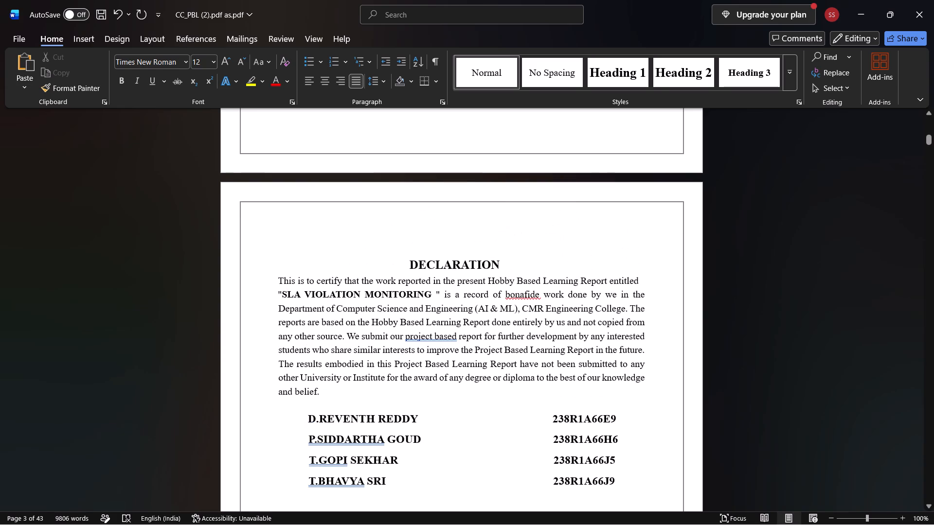
scroll(499, 242, up, 4)
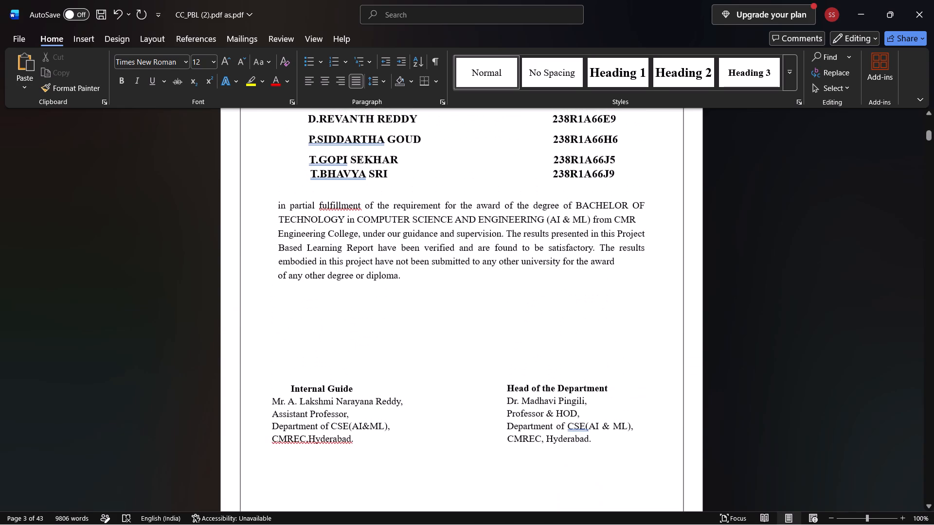
scroll(581, 204, up, 8)
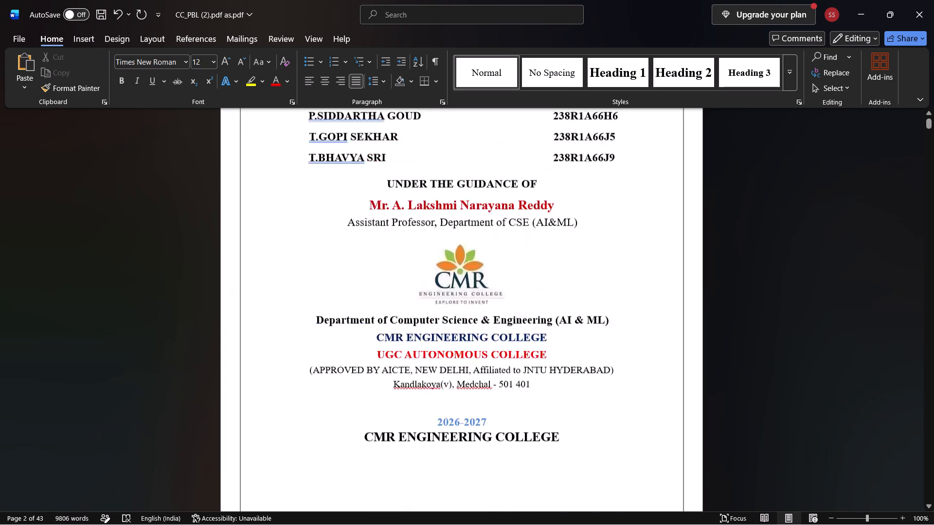
scroll(581, 204, up, 1)
scroll(461, 302, down, 2)
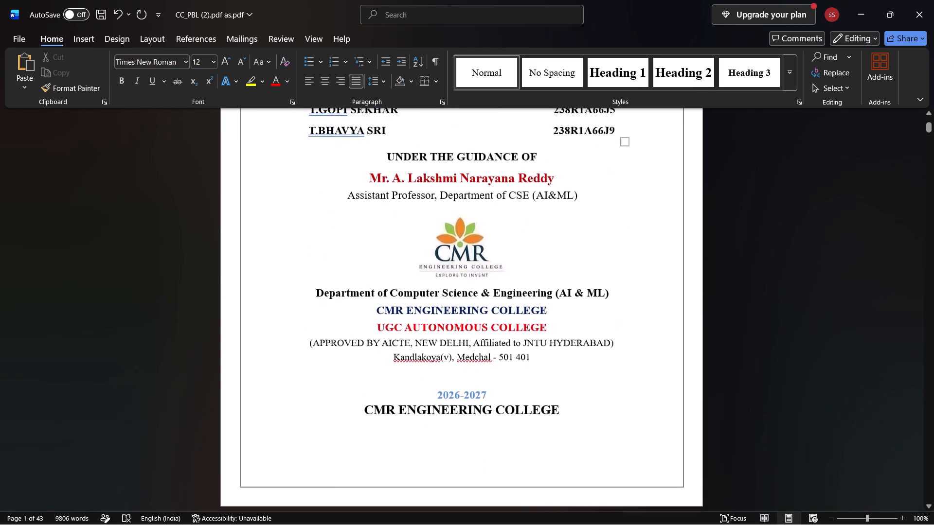
scroll(461, 302, down, 2)
scroll(461, 302, up, 1)
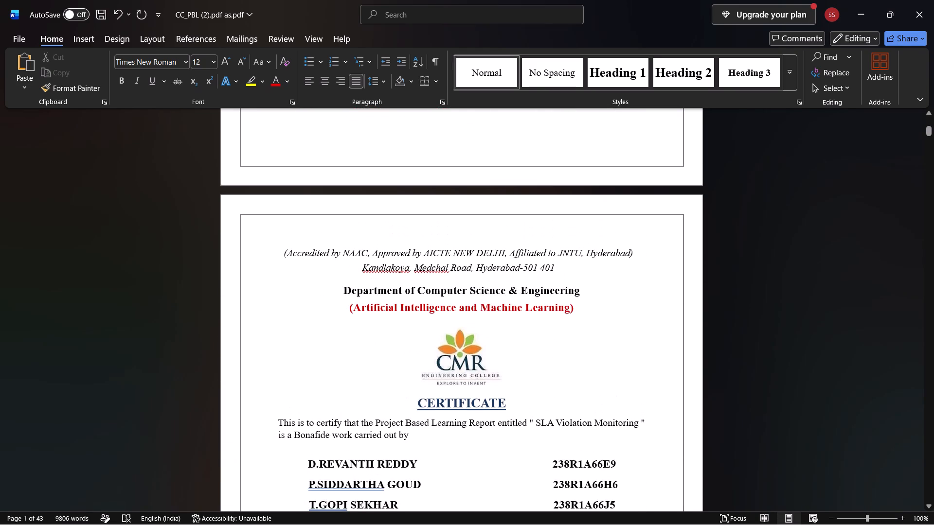
scroll(406, 297, up, 2)
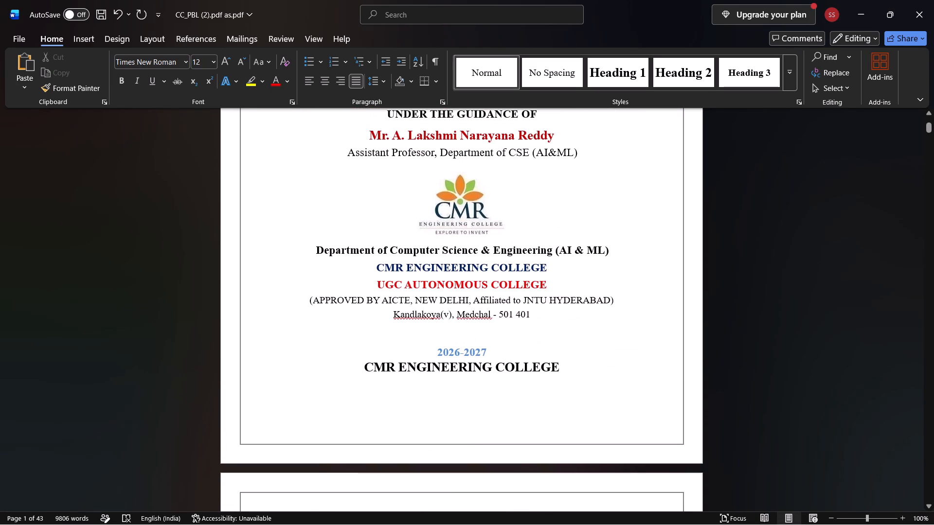
click(504, 350)
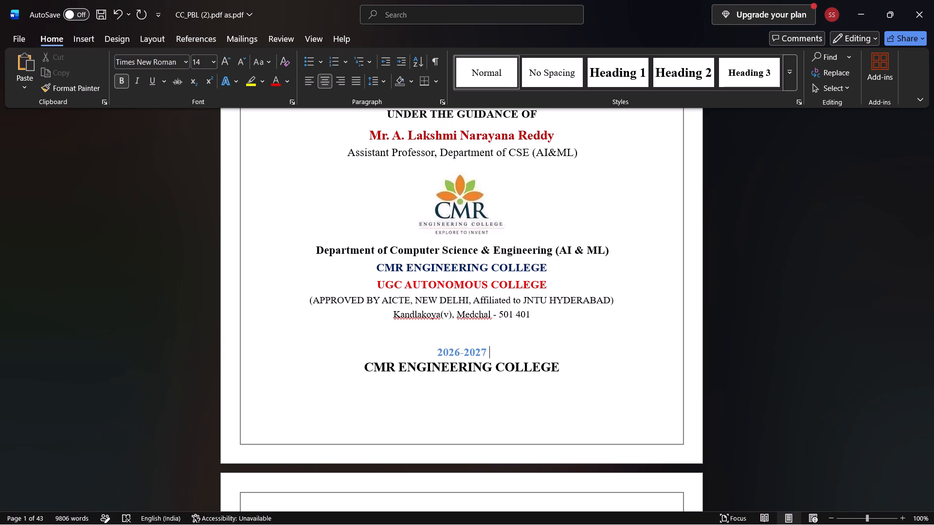
key(Return)
key(Return)
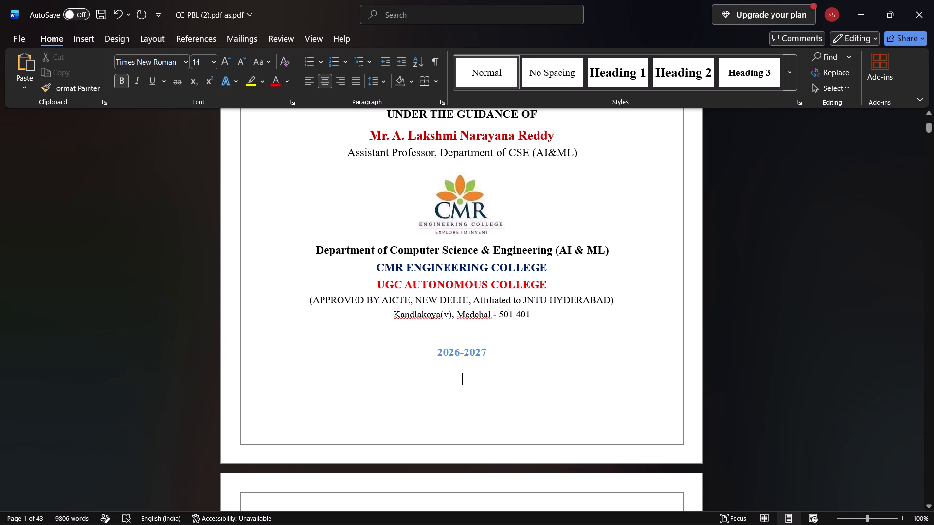
Delete three blank lines above the Internal Guide block on the CERTIFICATE page to pull the signature details up.
scroll(486, 304, down, 6)
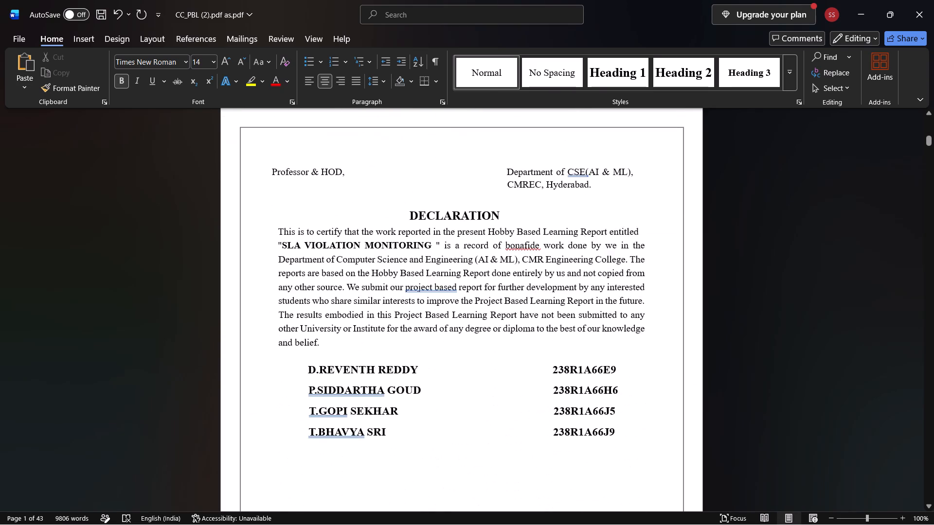
scroll(486, 304, up, 7)
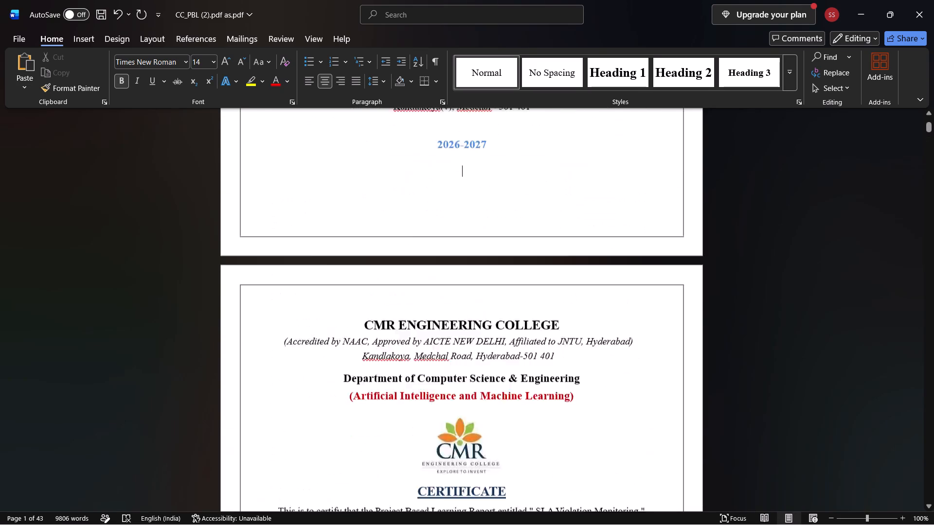
scroll(486, 304, up, 1)
scroll(519, 409, down, 1)
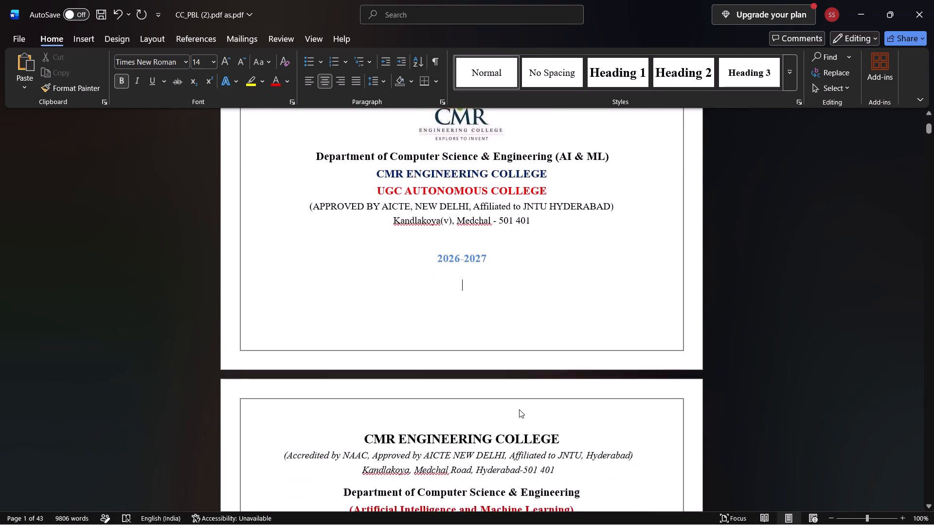
scroll(370, 434, down, 1)
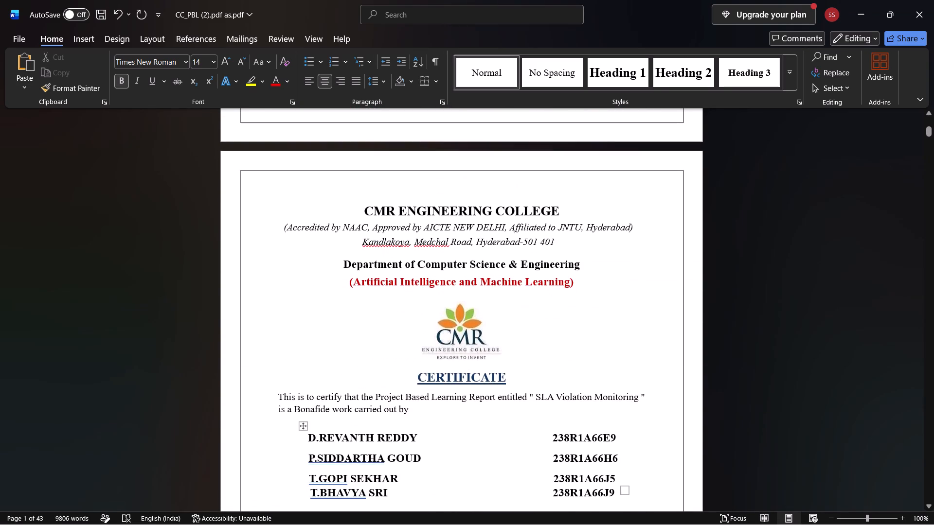
scroll(413, 447, down, 2)
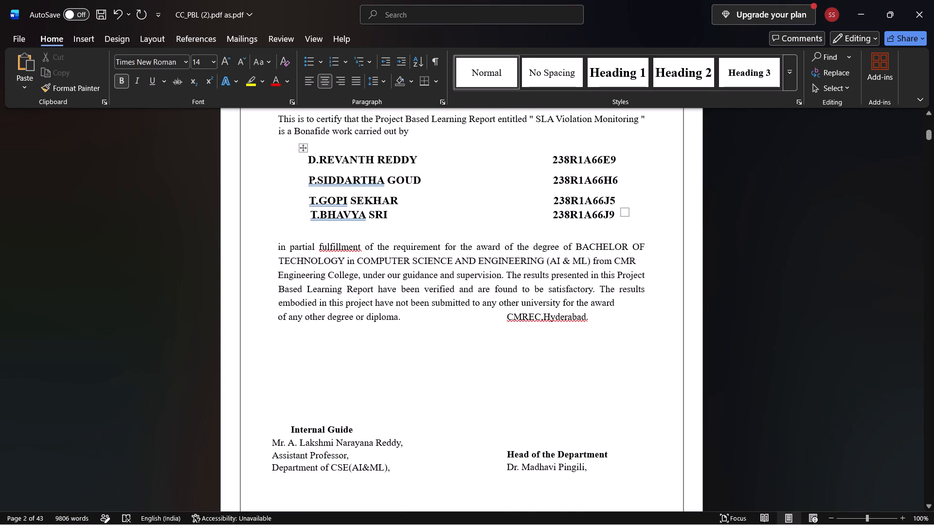
click(299, 402)
key(BackSpace)
key(BackSpace)
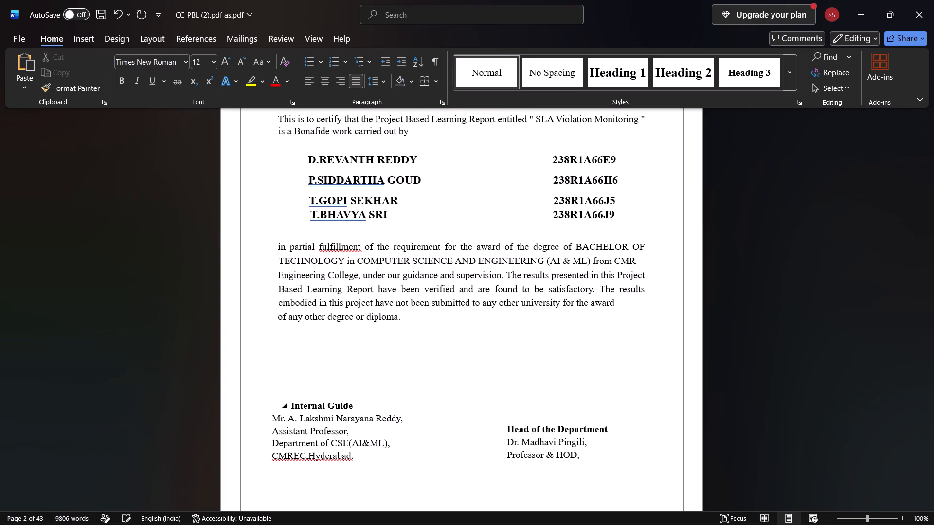
key(BackSpace)
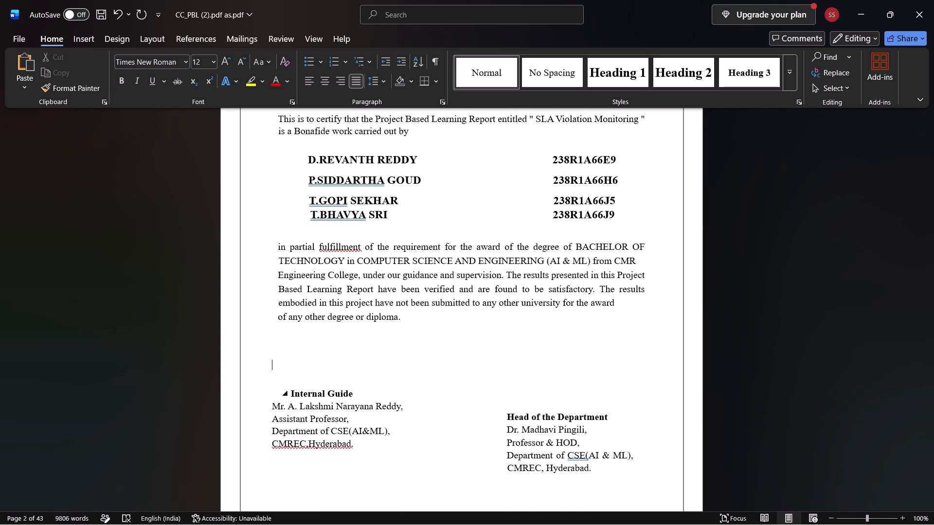
Remove the extra lines above the Head of the Department block to align it with the Internal Guide block.
scroll(299, 402, down, 2)
scroll(299, 402, up, 1)
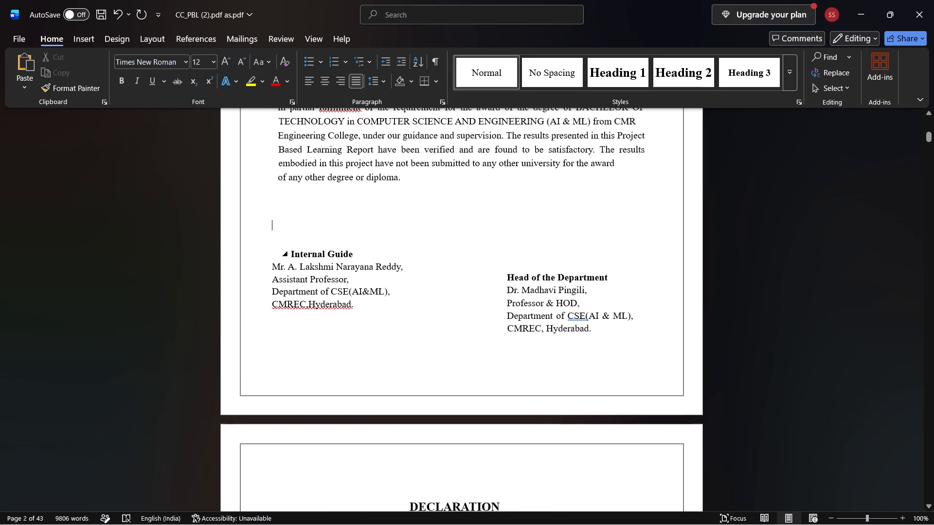
click(503, 278)
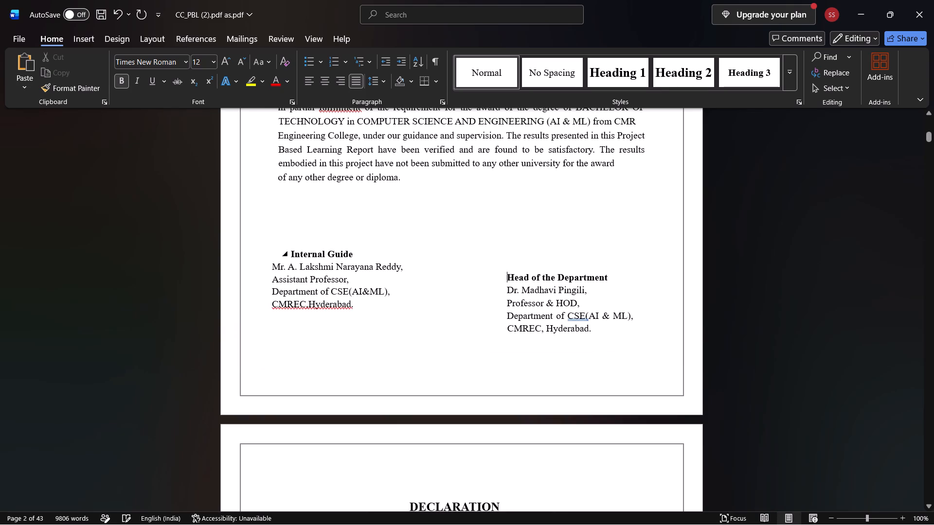
key(BackSpace)
key(BackSpace)
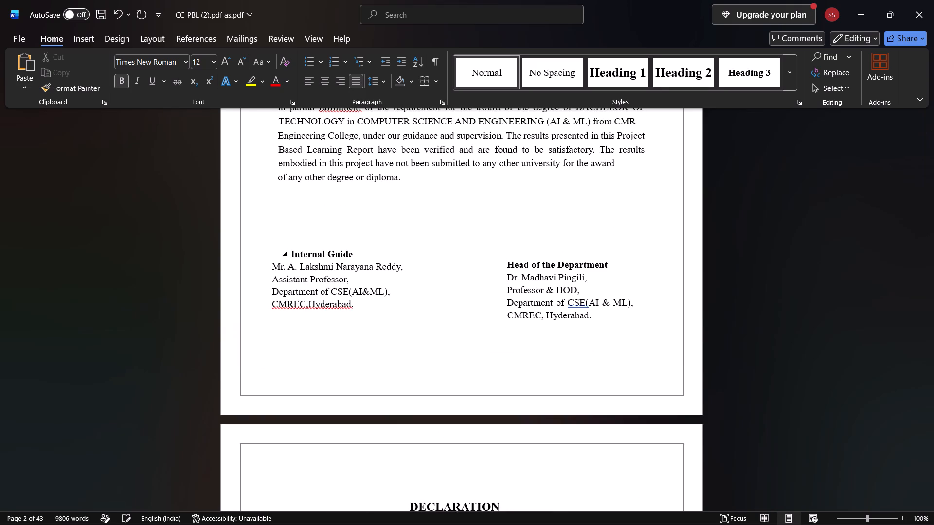
key(BackSpace)
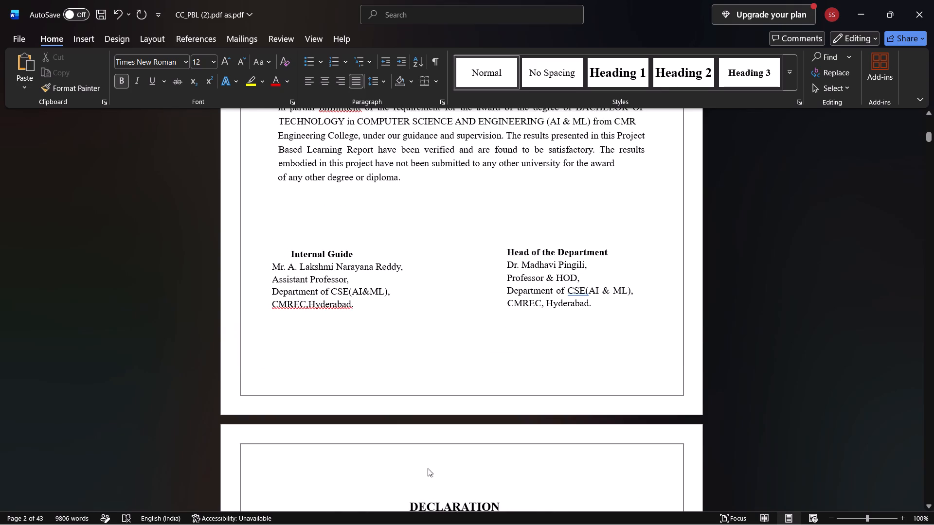
Correct the first student's given name in the ACKNOWLEDGMENT list by replacing its second E with A.
scroll(464, 470, down, 7)
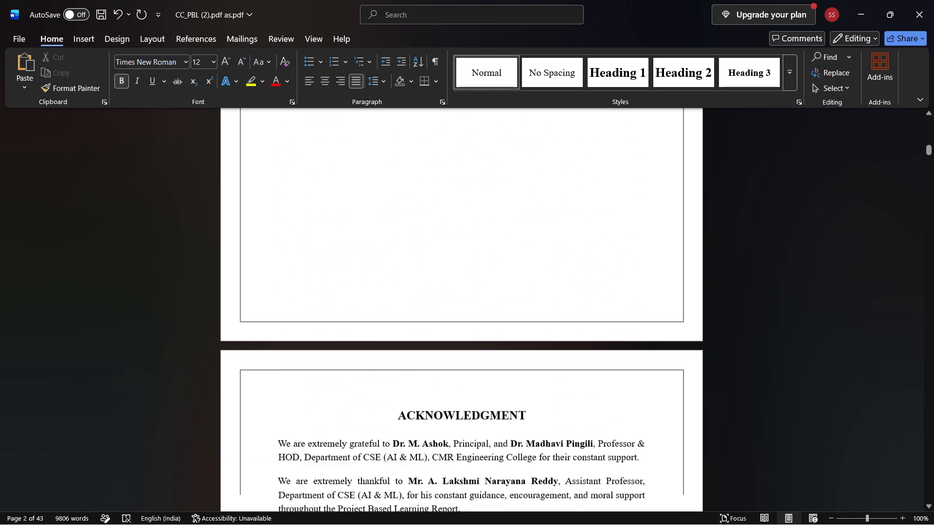
scroll(464, 470, down, 3)
scroll(464, 470, up, 2)
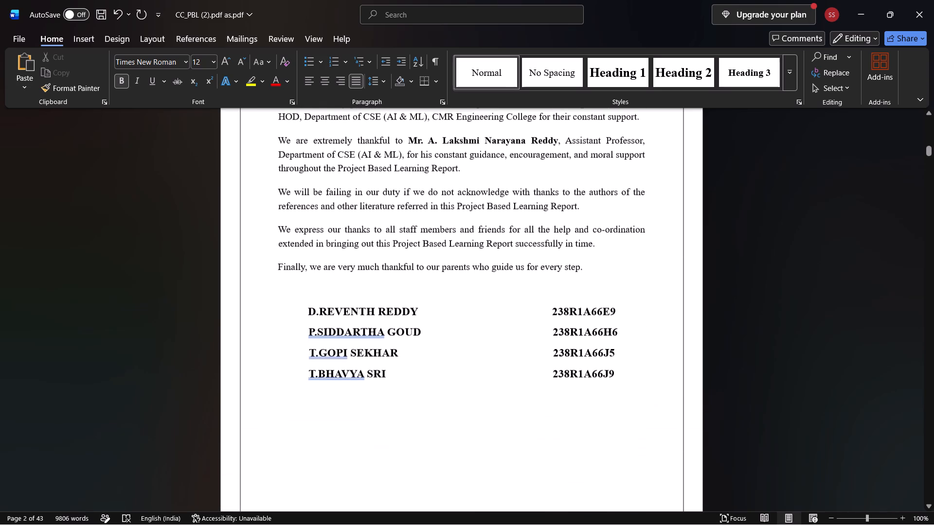
click(354, 314)
key(BackSpace)
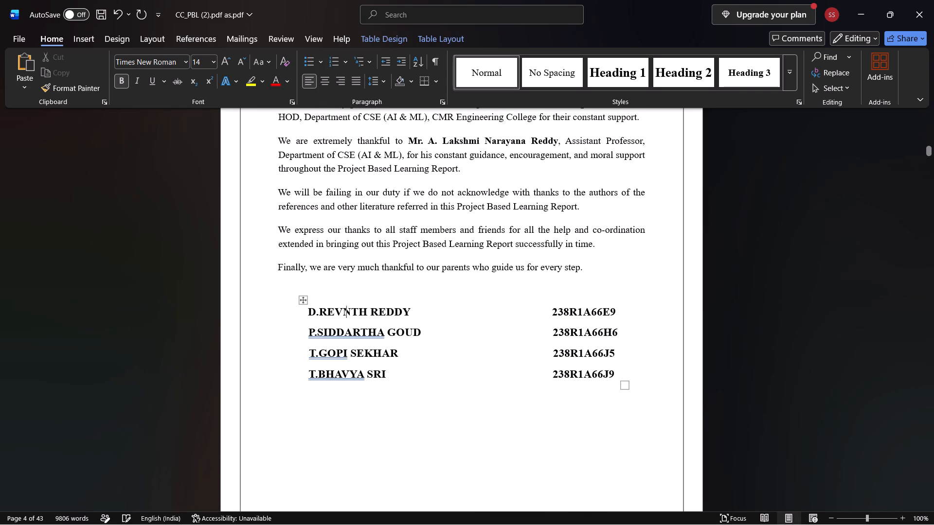
key(shift+a)
Correct the first student's given name in the DECLARATION list by replacing its second E with A.
scroll(354, 314, up, 3)
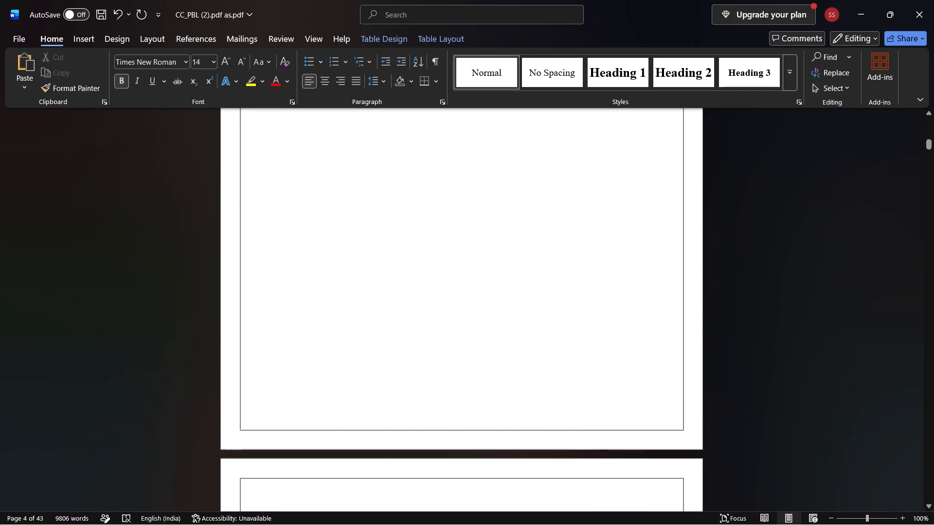
scroll(354, 314, up, 2)
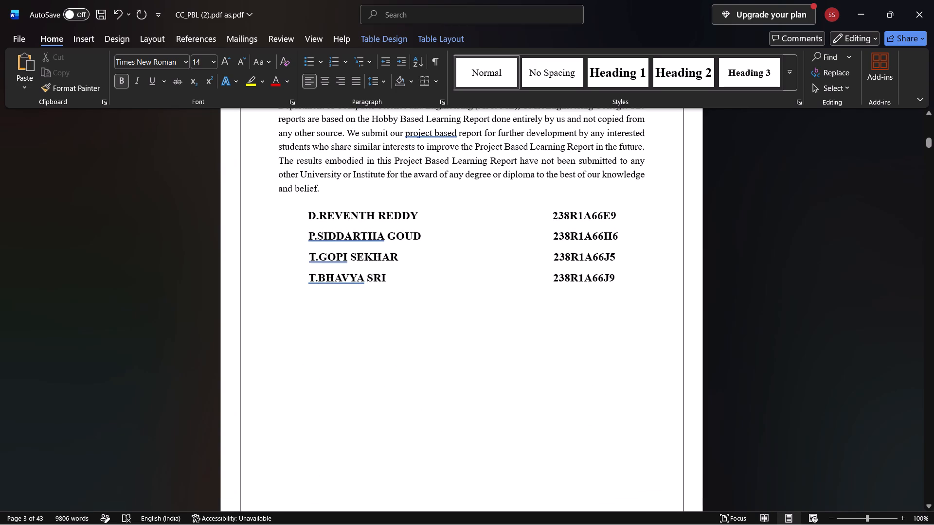
click(347, 220)
key(BackSpace)
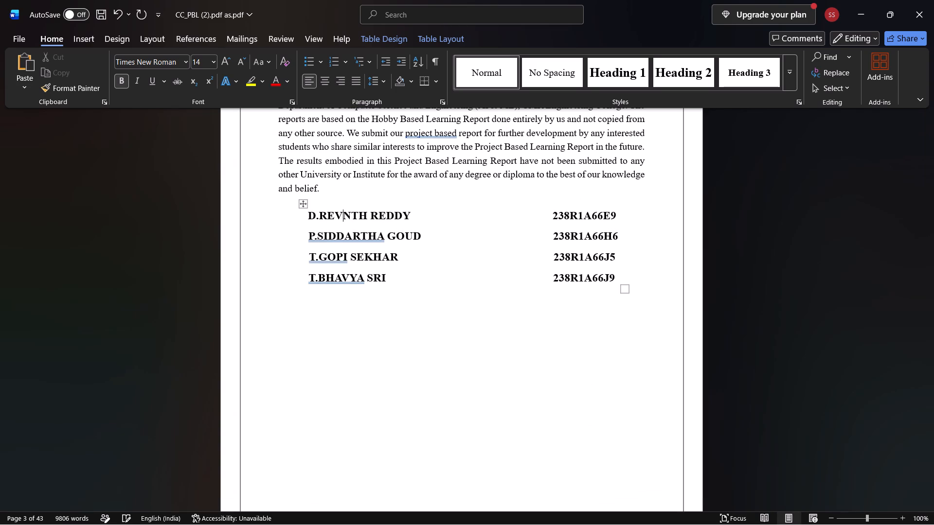
text(As)
key(BackSpace)
Review the student name lists on the cover, CERTIFICATE, DECLARATION and ACKNOWLEDGMENT pages for consistent spelling.
scroll(347, 220, up, 3)
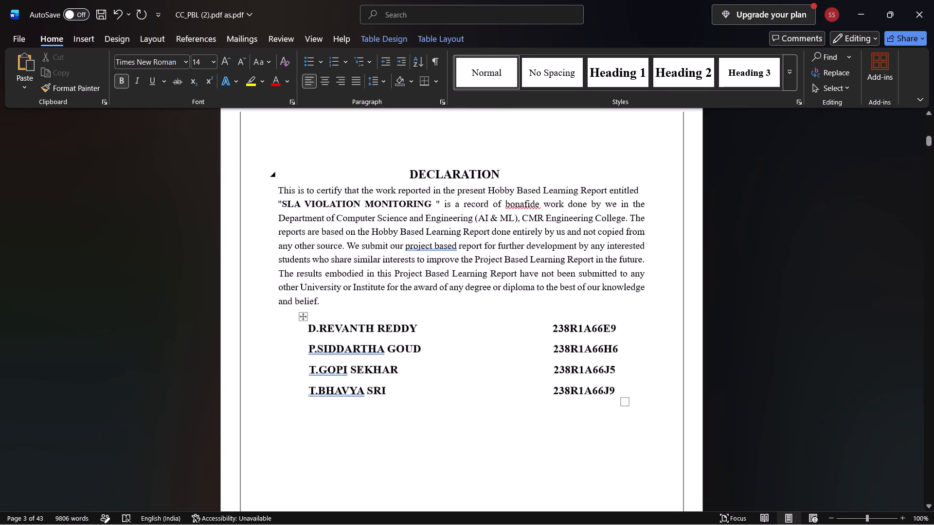
scroll(347, 220, up, 4)
scroll(368, 335, up, 4)
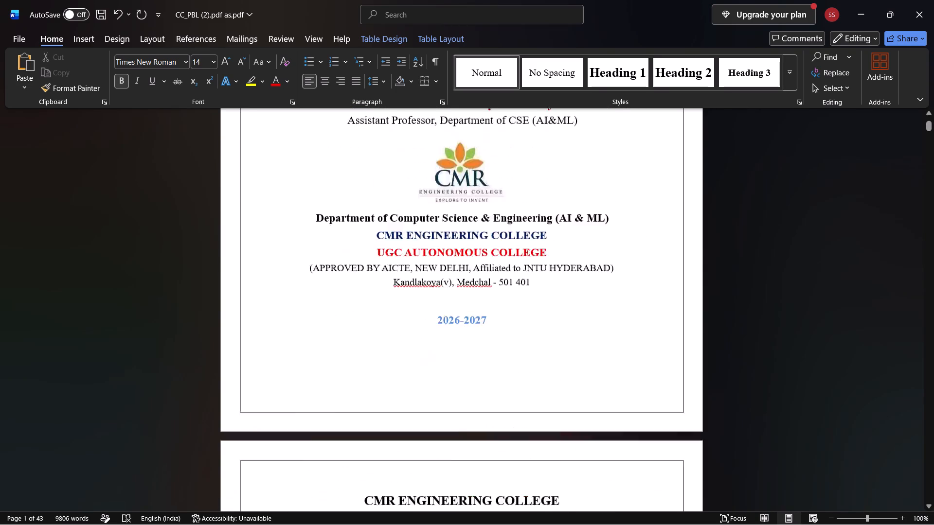
scroll(368, 335, up, 1)
scroll(368, 335, down, 6)
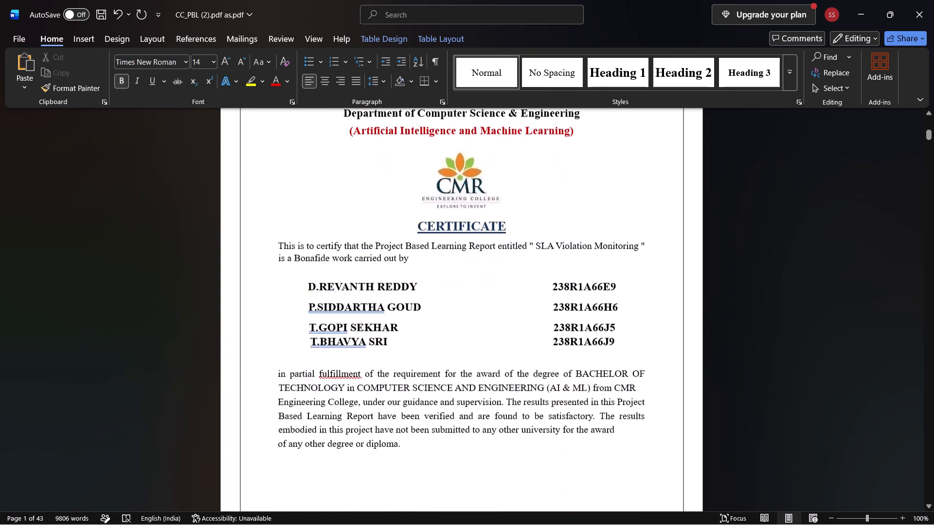
scroll(368, 335, down, 3)
scroll(368, 335, up, 2)
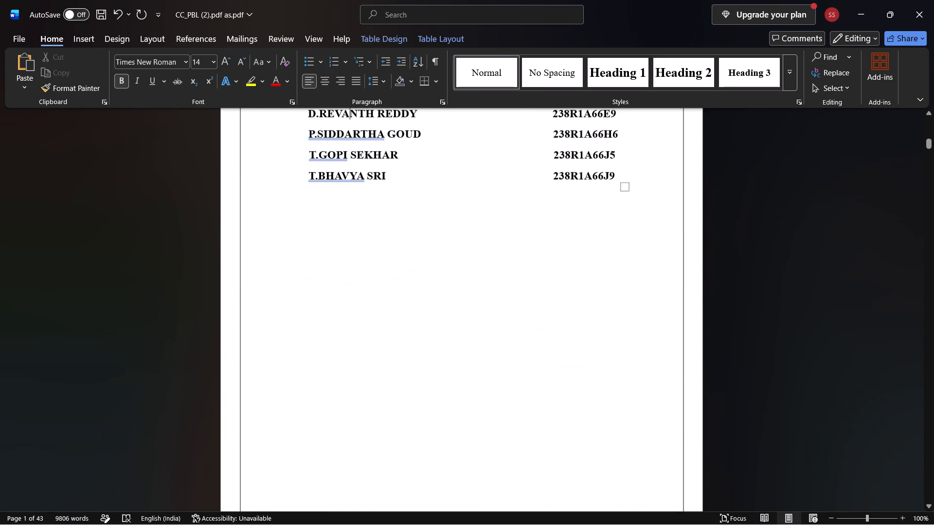
scroll(368, 335, up, 1)
scroll(368, 335, down, 3)
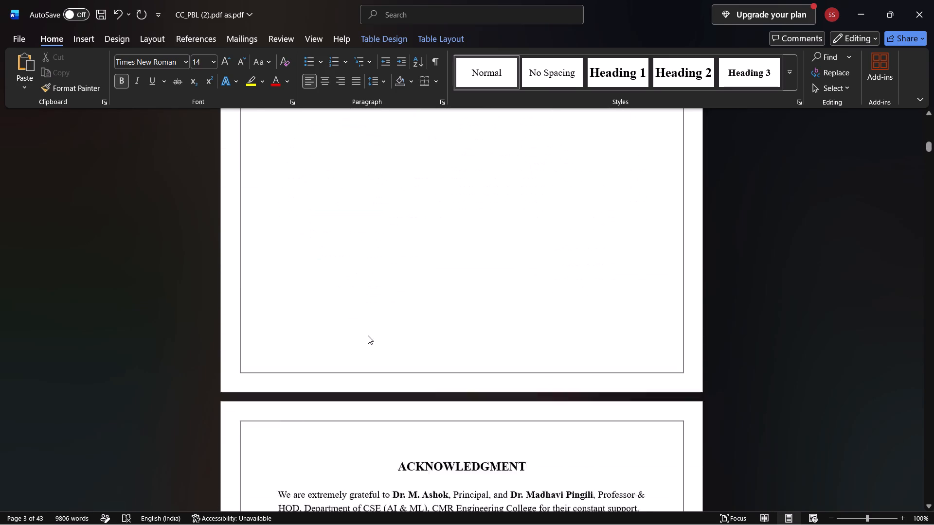
scroll(368, 335, down, 4)
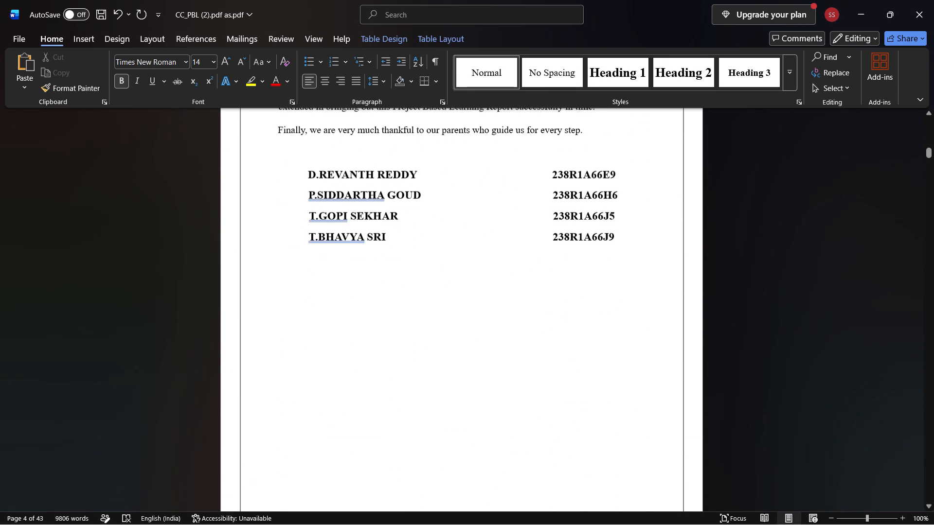
scroll(368, 335, down, 3)
Replace Project with Hobby before Based Learning Report in the ACKNOWLEDGMENT paragraph thanking the Assistant Professor.
scroll(368, 335, up, 4)
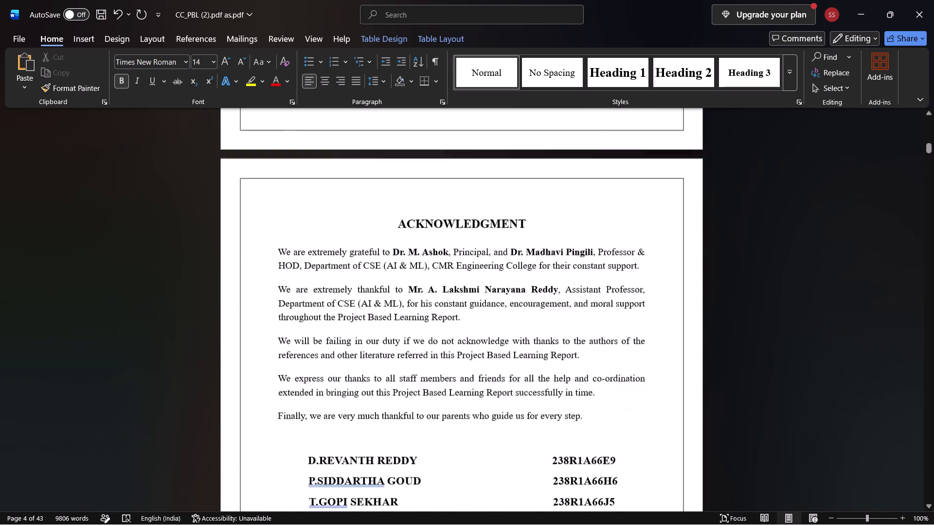
scroll(368, 335, up, 1)
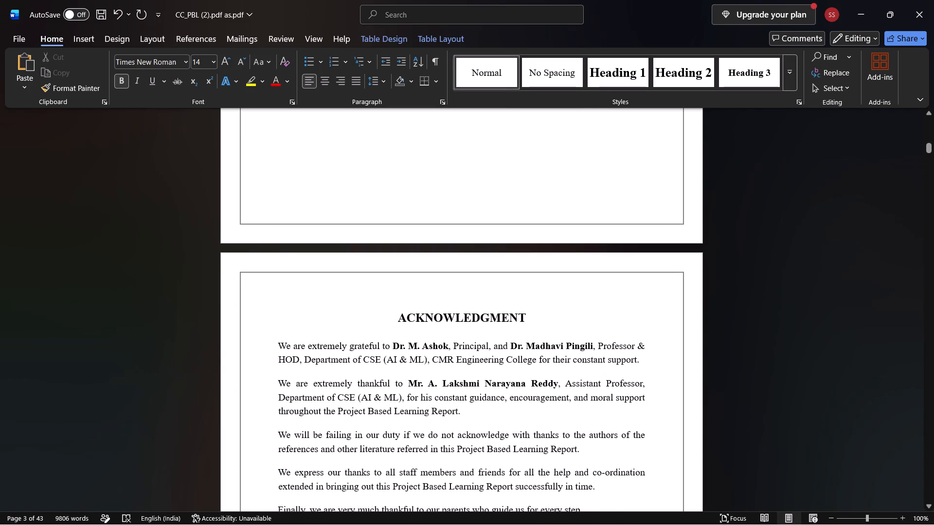
click(365, 413)
key(BackSpace)
key(BackSpace)
key(BackSpace)
key(BackSpace)
key(BackSpace)
key(BackSpace)
key(BackSpace)
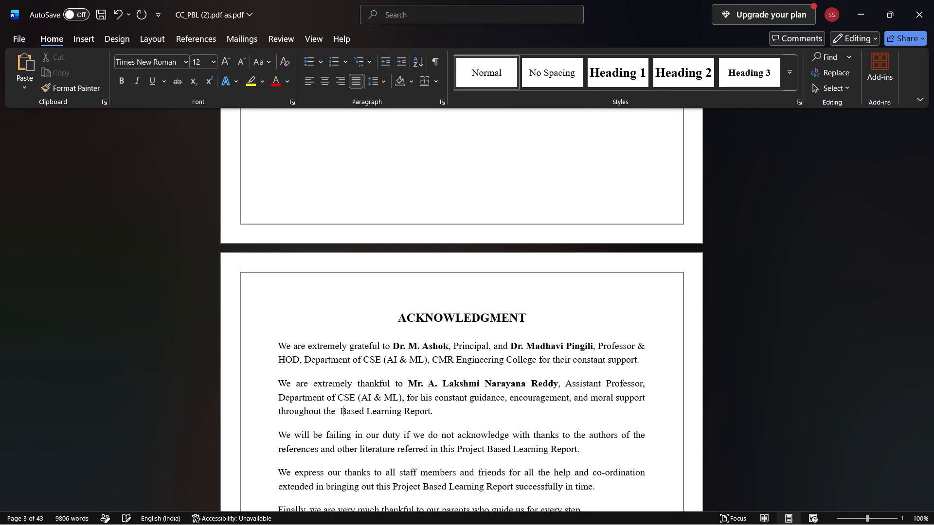
text(Hobby)
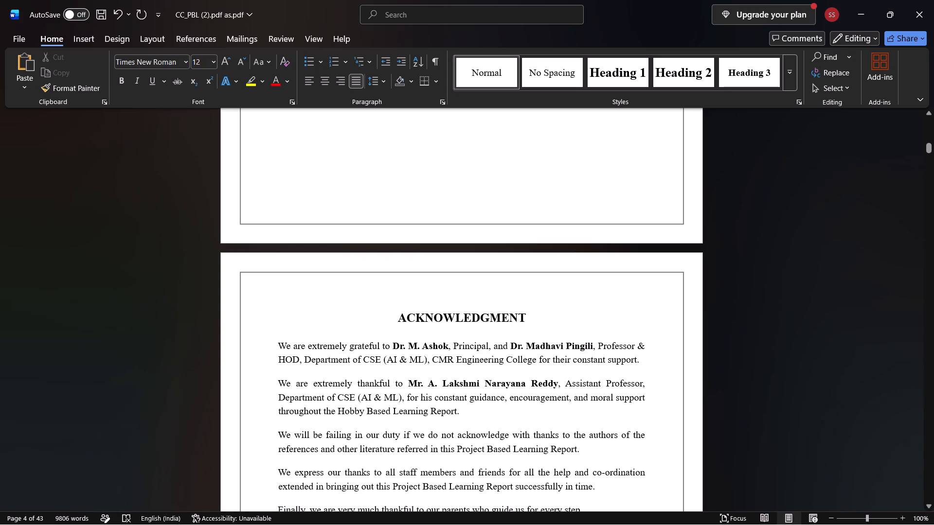
Replace Project with Hobby before Based Learning Report in the ACKNOWLEDGMENT sentence about authors of the references.
click(483, 448)
key(Right)
key(BackSpace)
key(BackSpace)
key(BackSpace)
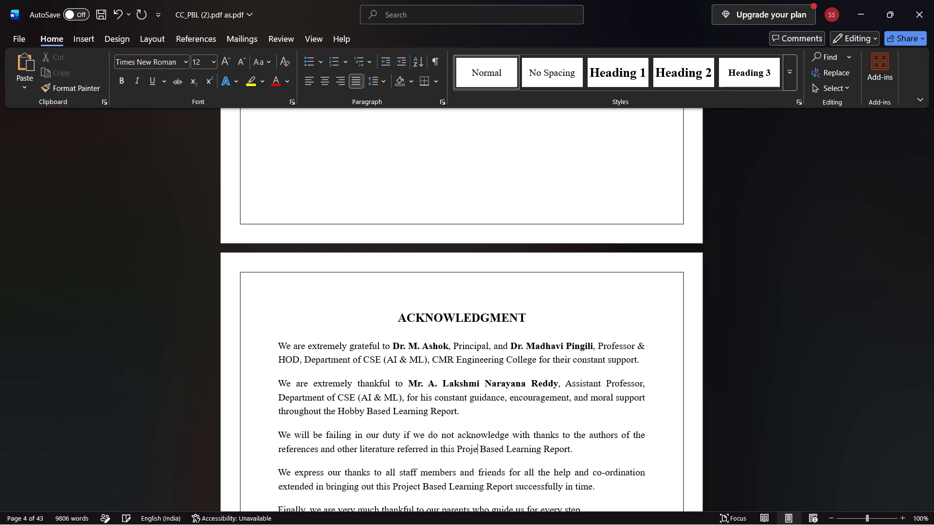
key(BackSpace)
key(BackSpace)
key(BackSpace)
key(BackSpace)
text(Hobby)
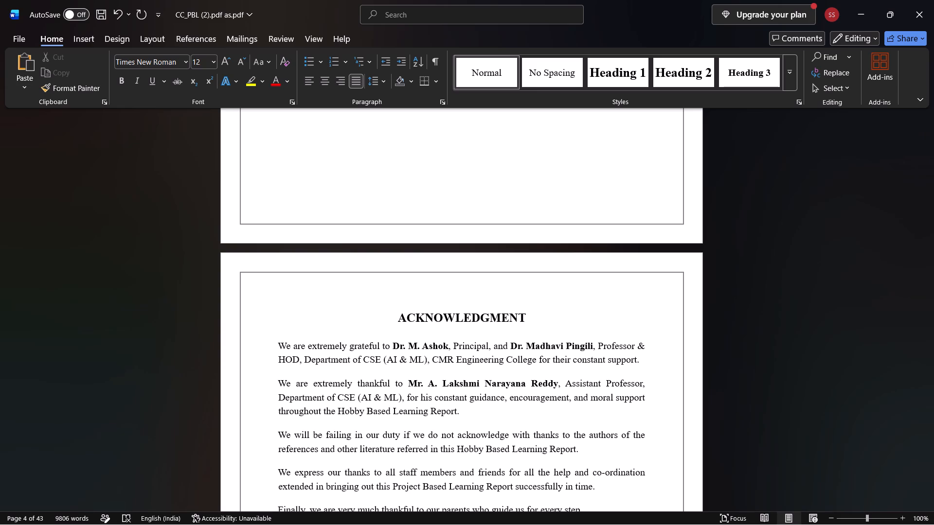
Replace Project with Hobby before Based Learning Report in the ACKNOWLEDGMENT sentence thanking staff members and friends.
scroll(483, 448, down, 1)
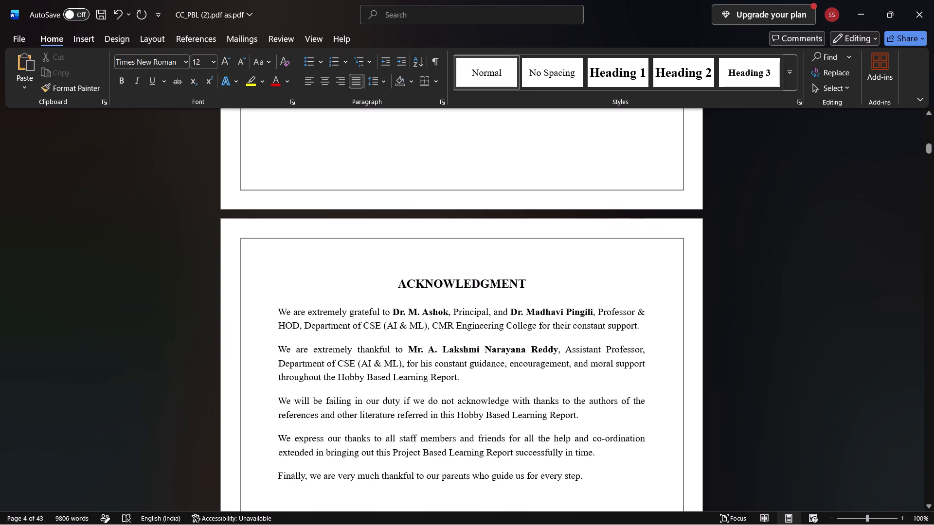
click(418, 455)
key(Right)
key(BackSpace)
key(BackSpace)
key(BackSpace)
key(BackSpace)
key(BackSpace)
key(BackSpace)
key(BackSpace)
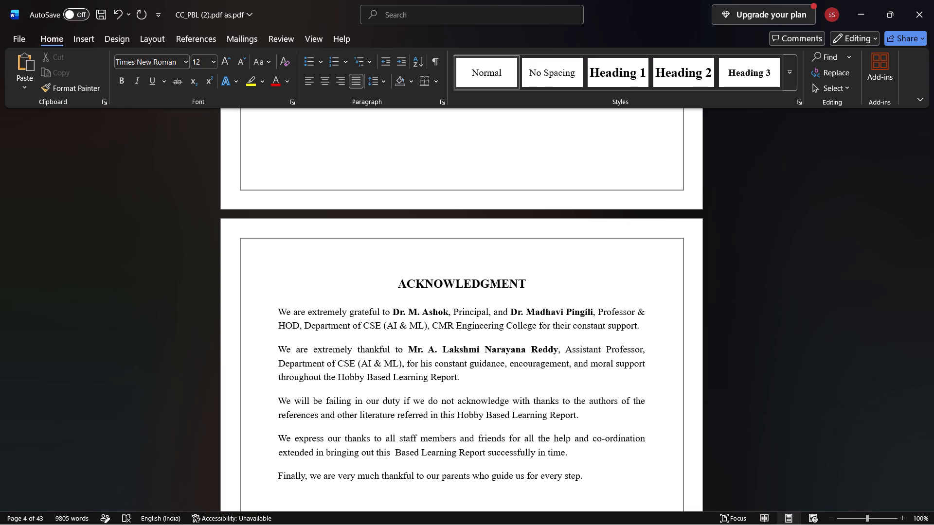
text(Hobby)
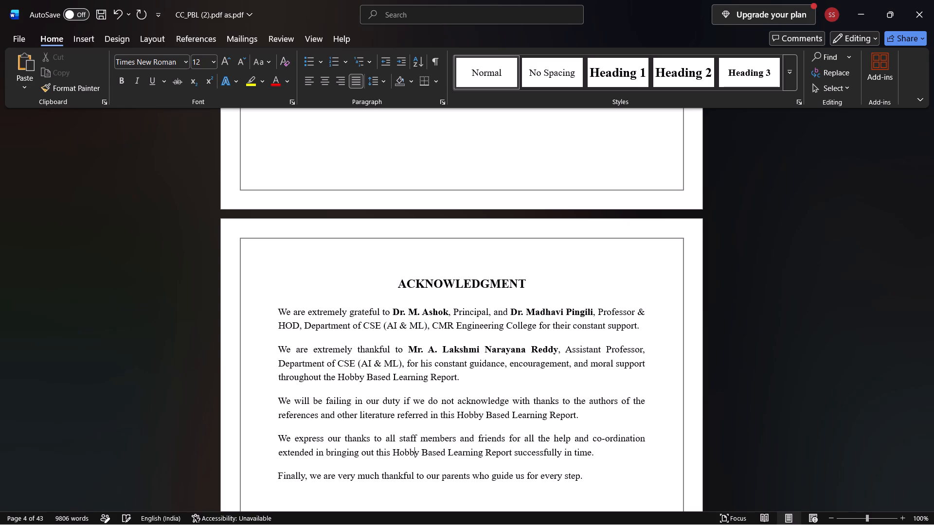
Delete the word Based after Hobby in the ACKNOWLEDGMENT sentence thanking staff members and friends.
click(447, 451)
key(BackSpace)
key(BackSpace)
key(BackSpace)
key(BackSpace)
key(BackSpace)
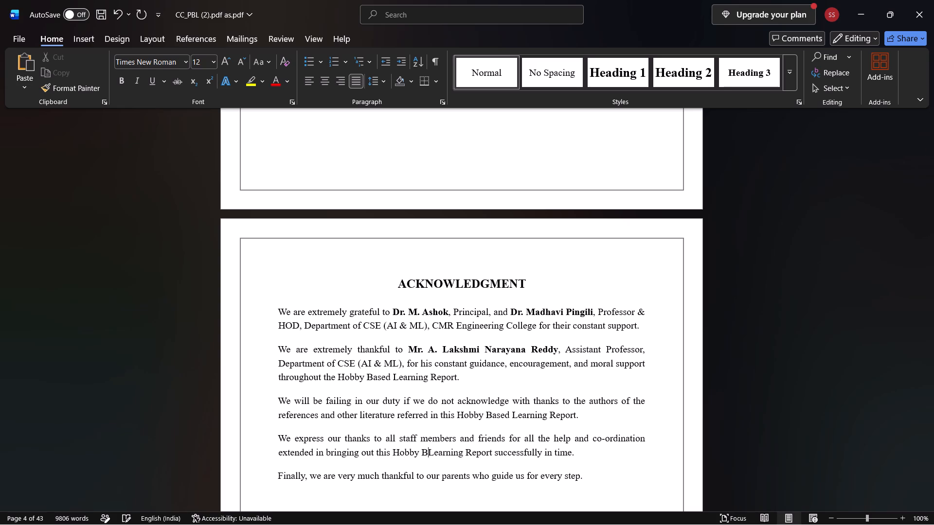
key(BackSpace)
Replace Learning with Project in the staff and friends sentence on the ACKNOWLEDGMENT page so it reads Hobby Project Report.
scroll(447, 451, up, 8)
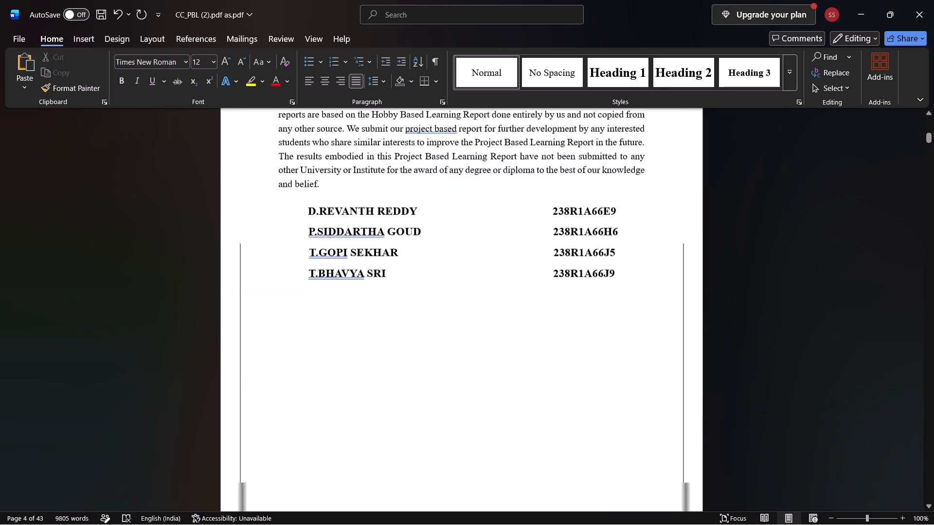
scroll(447, 451, up, 11)
scroll(447, 451, down, 3)
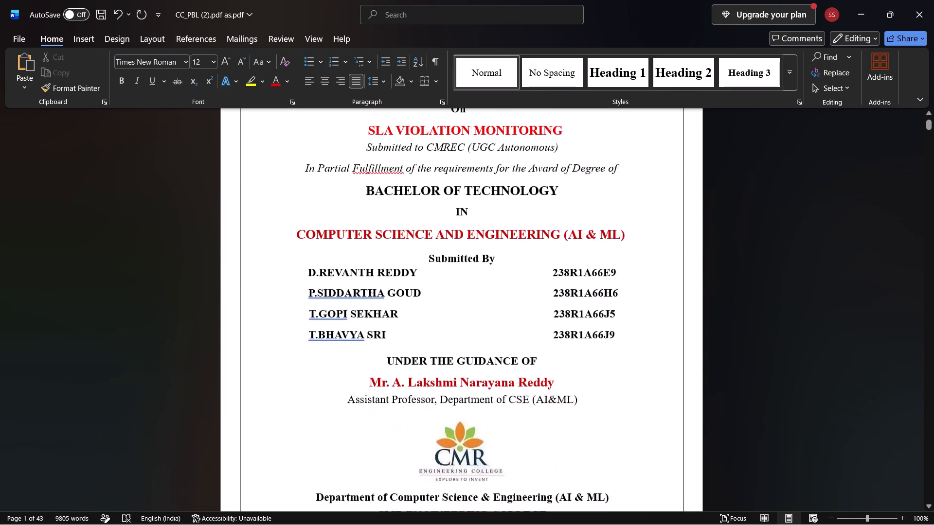
scroll(447, 451, down, 10)
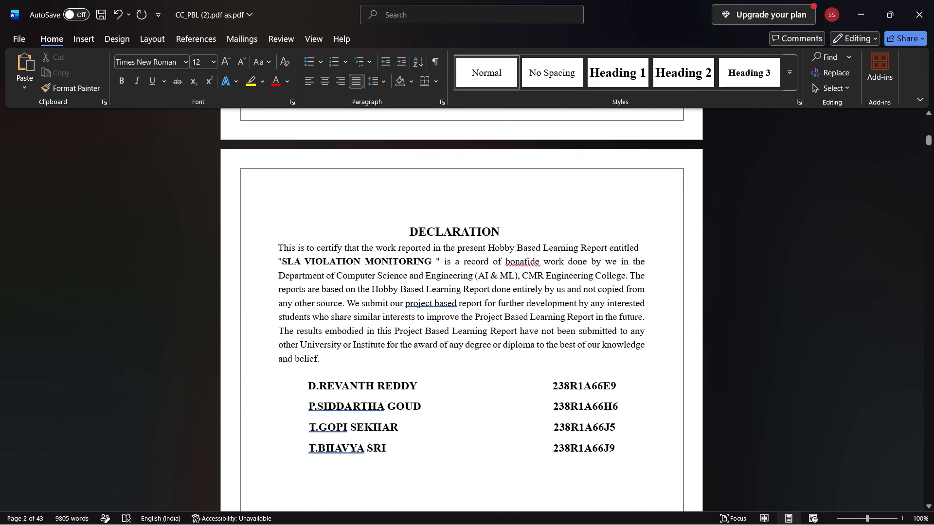
scroll(422, 287, down, 3)
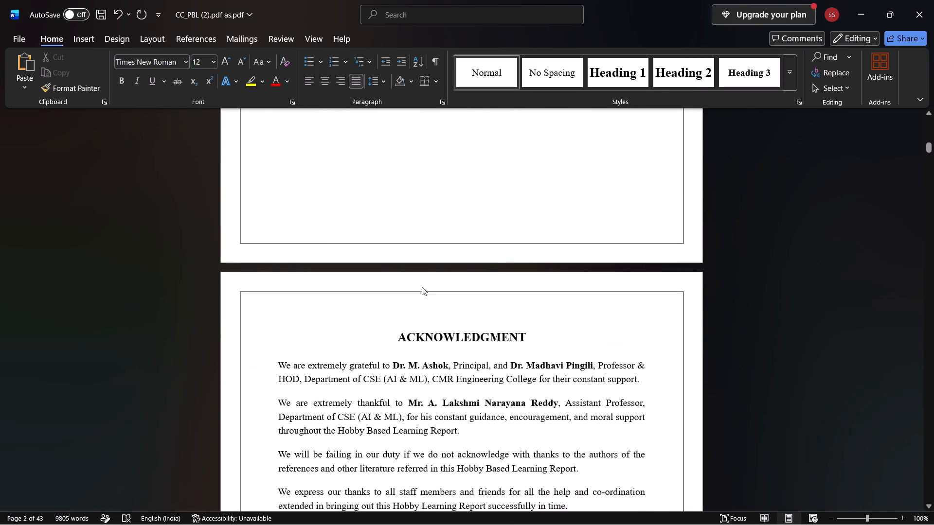
scroll(422, 287, down, 1)
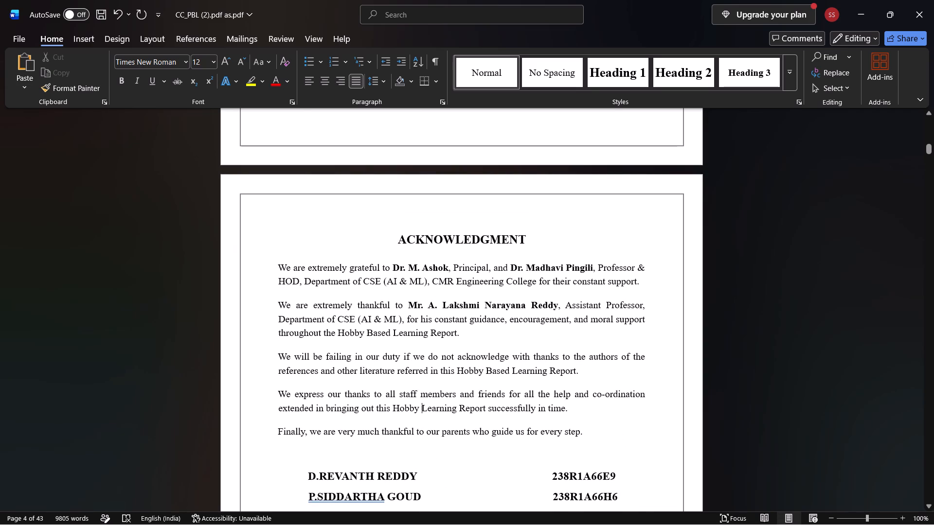
click(457, 409)
key(BackSpace)
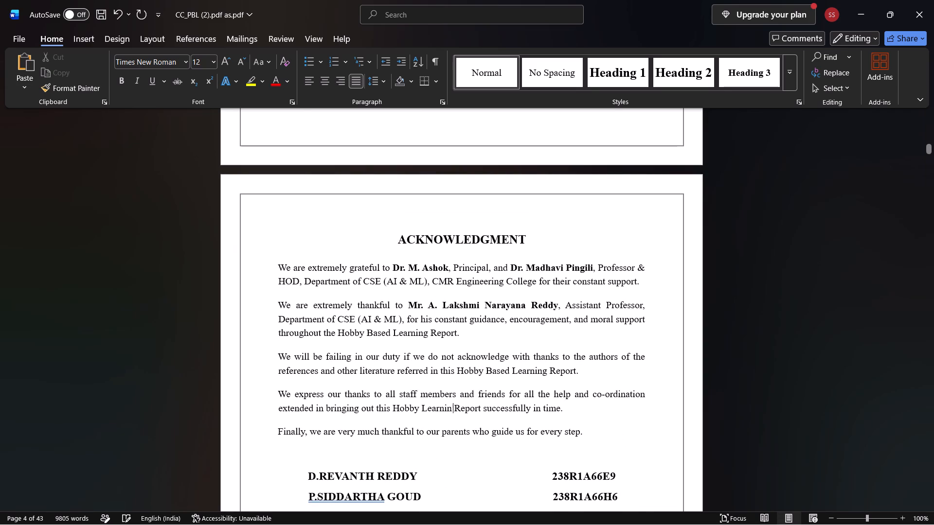
key(BackSpace)
key(BackSpace)
key(BackSpace)
key(BackSpace)
key(BackSpace)
key(BackSpace)
key(BackSpace)
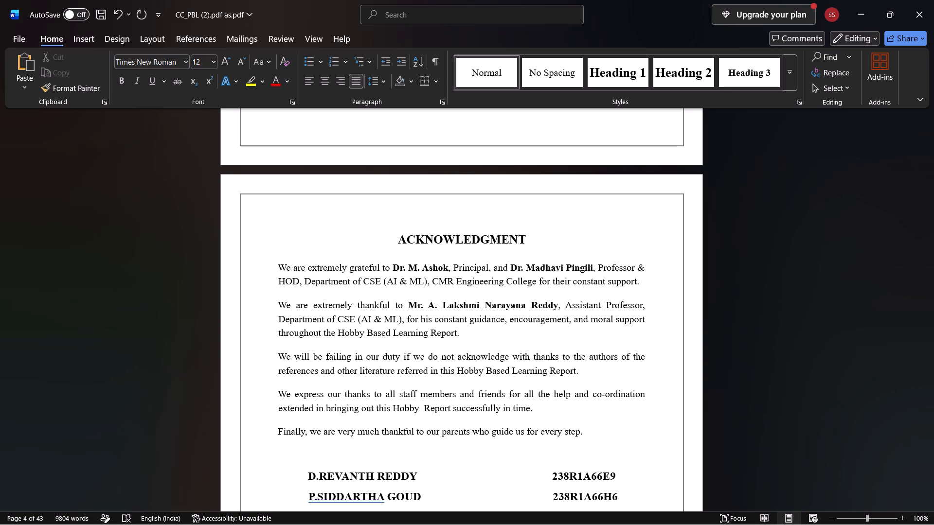
key(shift+p)
text(roject)
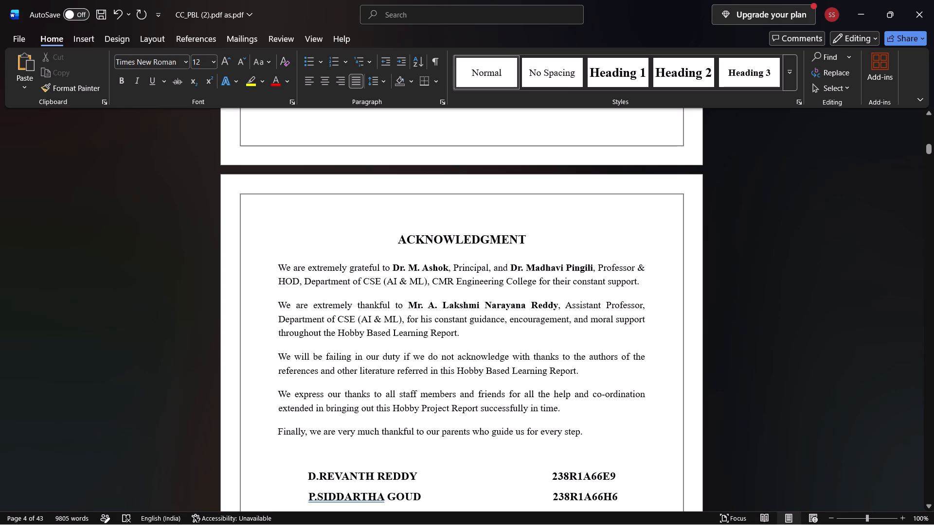
Copy the words Hobby Project from the ACKNOWLEDGMENT sentence thanking staff members and friends.
drag(393, 406, 453, 406)
key(ctrl+c)
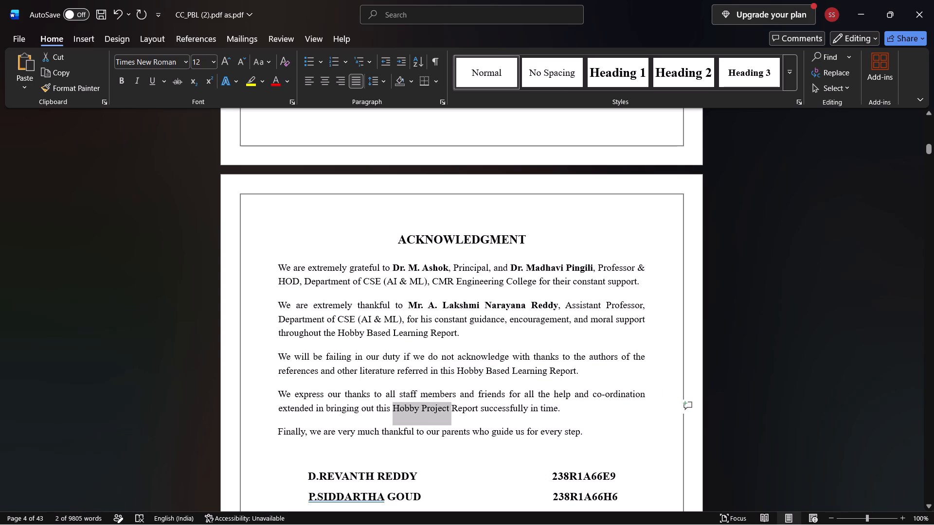
click(418, 412)
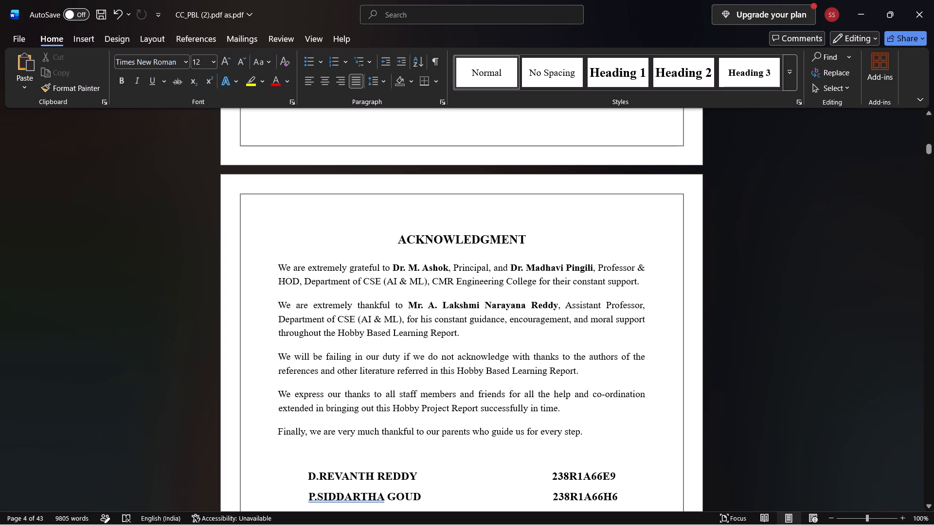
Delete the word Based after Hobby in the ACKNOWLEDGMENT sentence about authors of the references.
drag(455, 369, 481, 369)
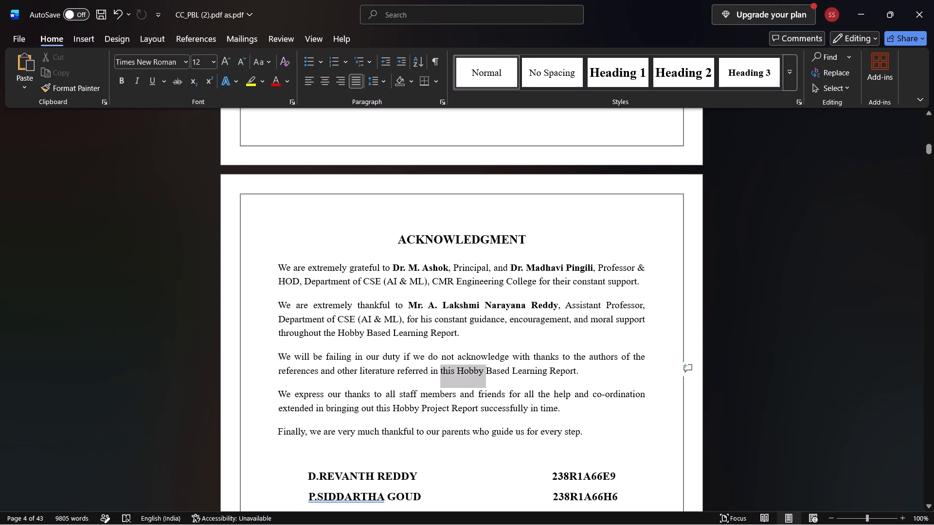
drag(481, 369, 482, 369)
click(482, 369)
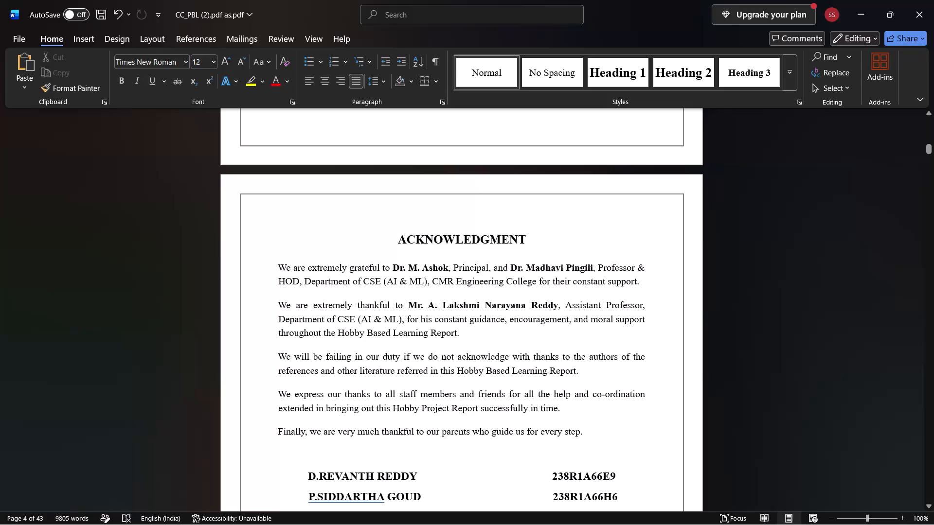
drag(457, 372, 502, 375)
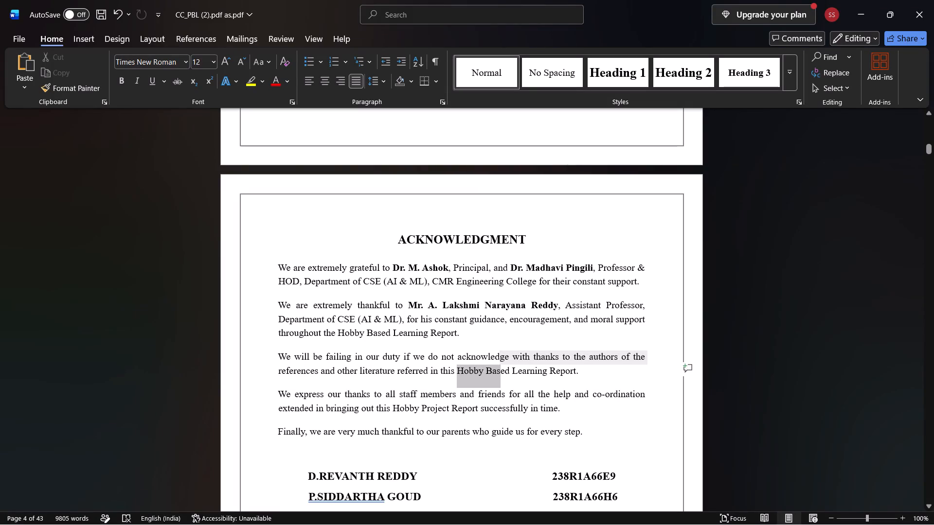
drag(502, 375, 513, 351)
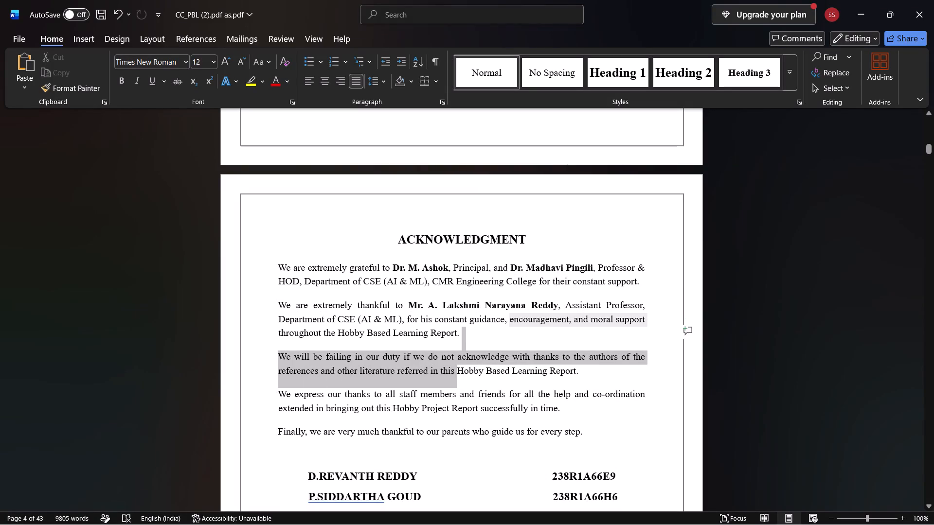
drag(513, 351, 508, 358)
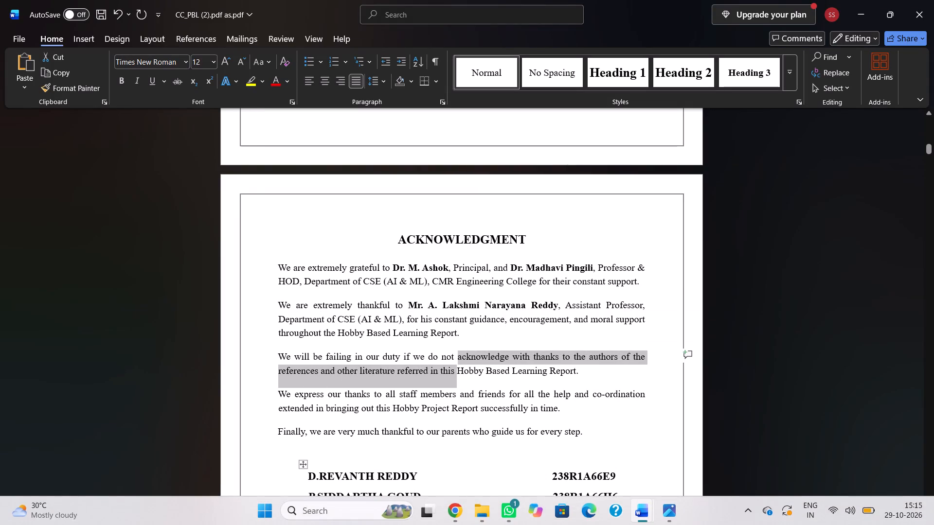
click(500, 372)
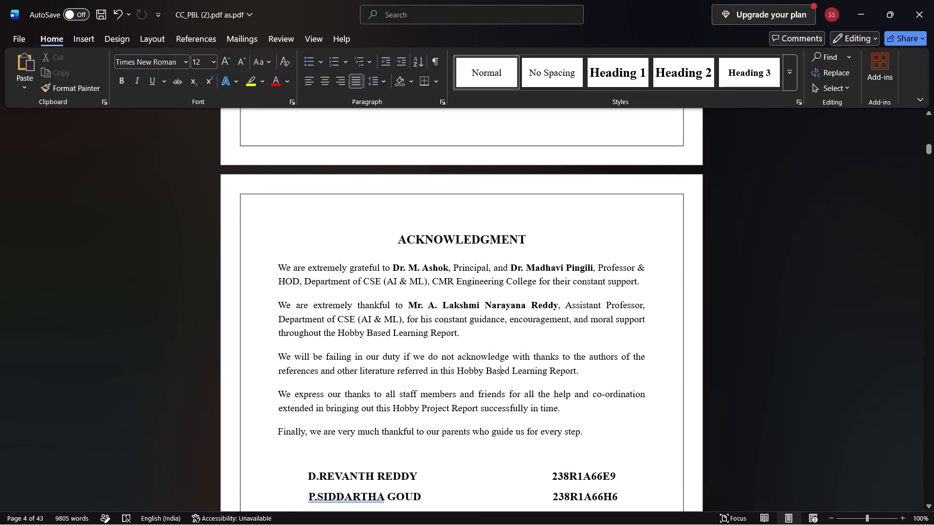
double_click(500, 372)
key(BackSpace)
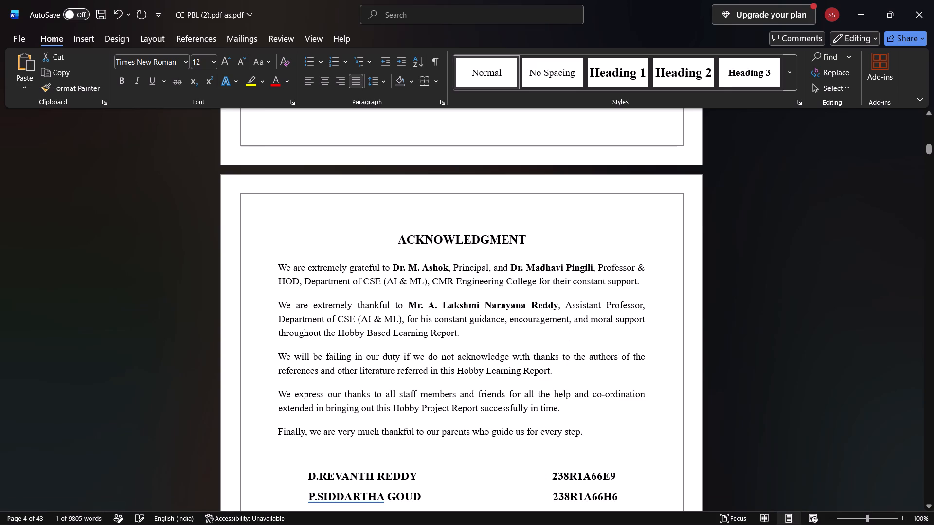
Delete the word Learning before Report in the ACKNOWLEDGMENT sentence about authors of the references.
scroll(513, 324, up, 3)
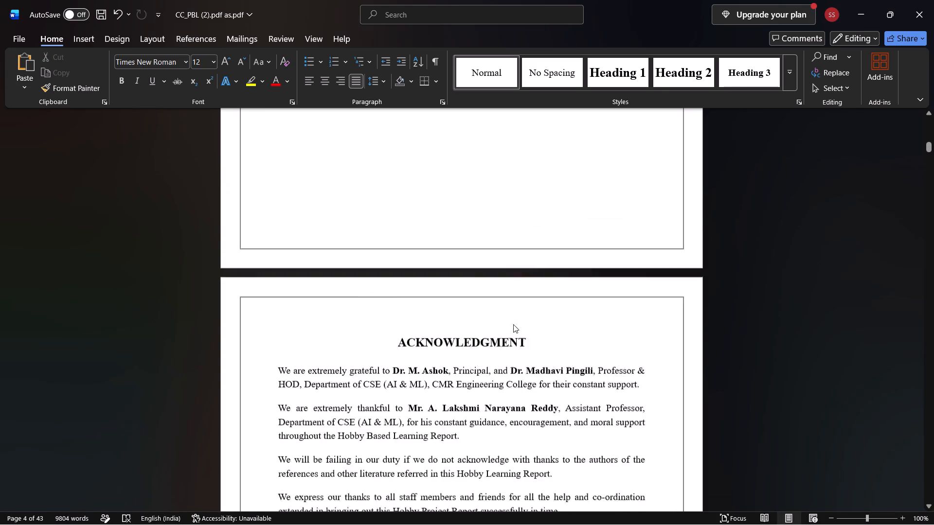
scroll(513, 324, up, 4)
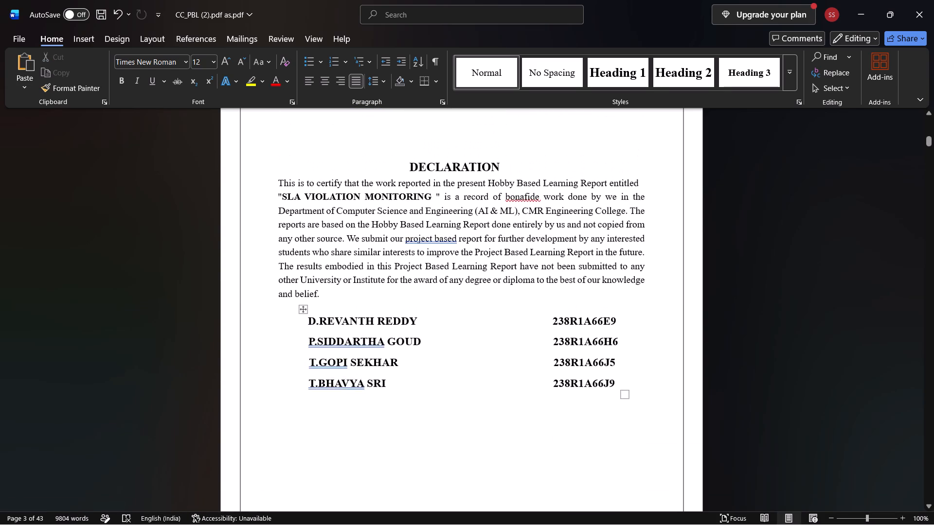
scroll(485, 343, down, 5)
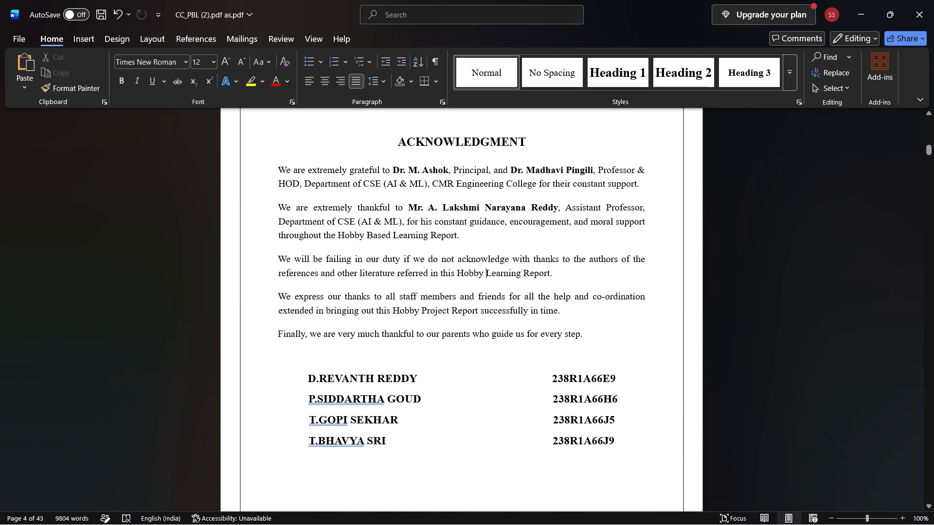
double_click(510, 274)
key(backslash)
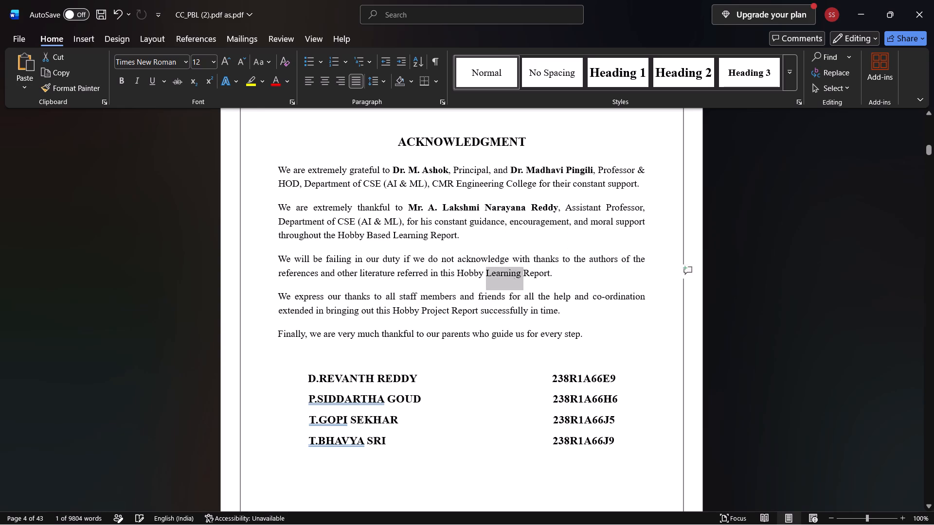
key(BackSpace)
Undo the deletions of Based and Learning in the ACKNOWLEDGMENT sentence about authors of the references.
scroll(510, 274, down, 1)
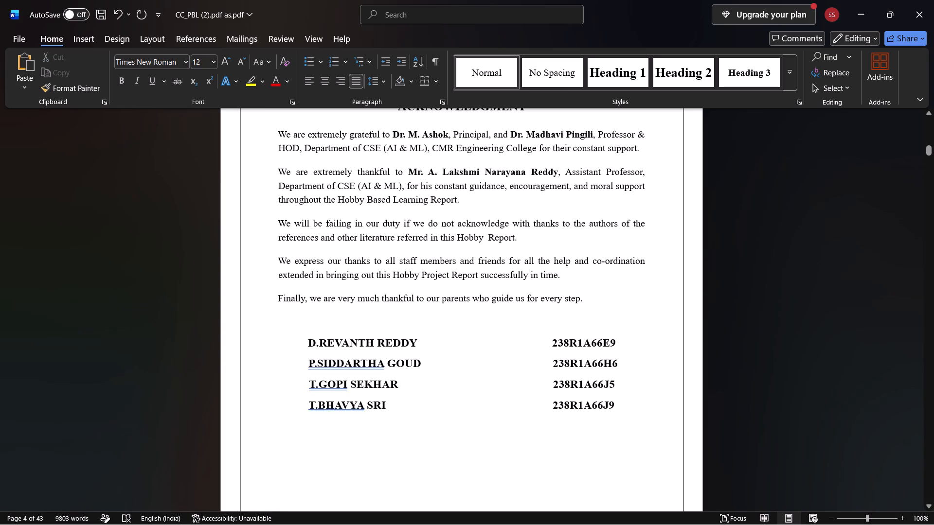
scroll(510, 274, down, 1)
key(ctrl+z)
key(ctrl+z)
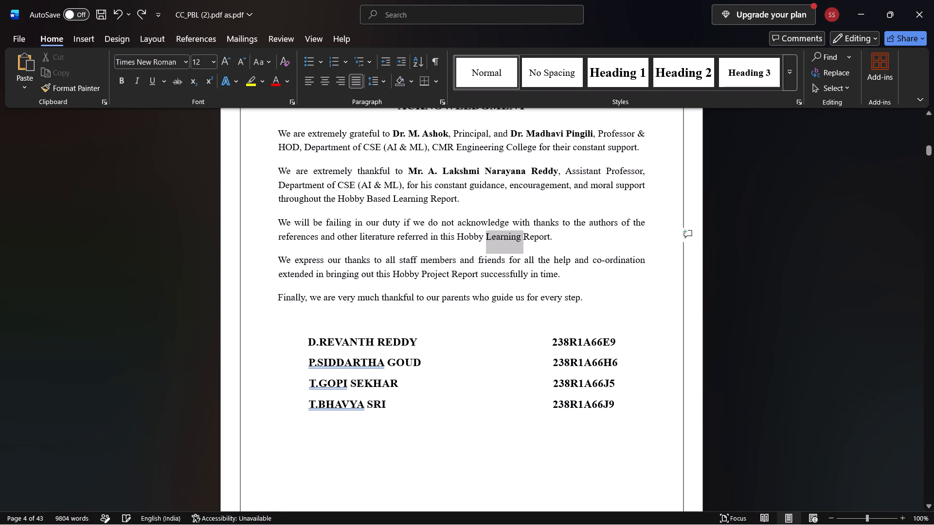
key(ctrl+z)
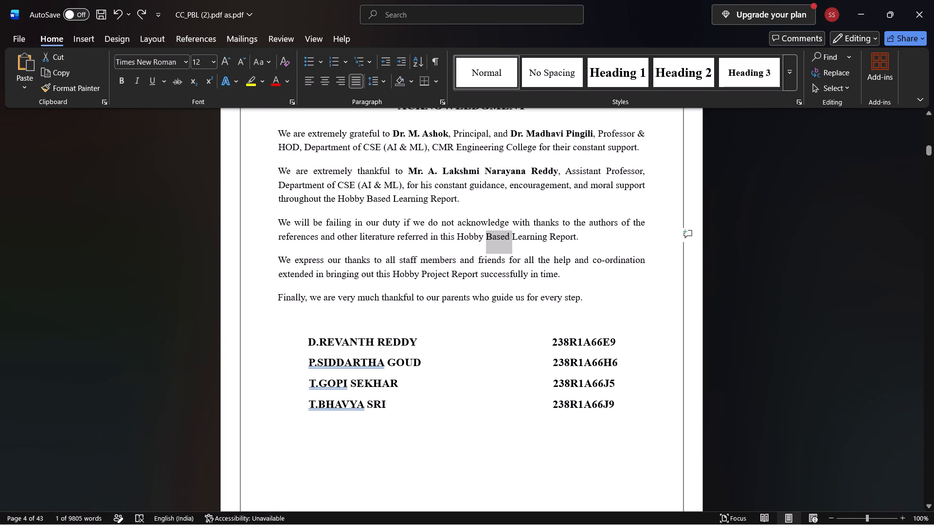
Replace Based Learning with the copied Hobby Project in the ACKNOWLEDGMENT sentence about authors of the references.
key(ctrl+v)
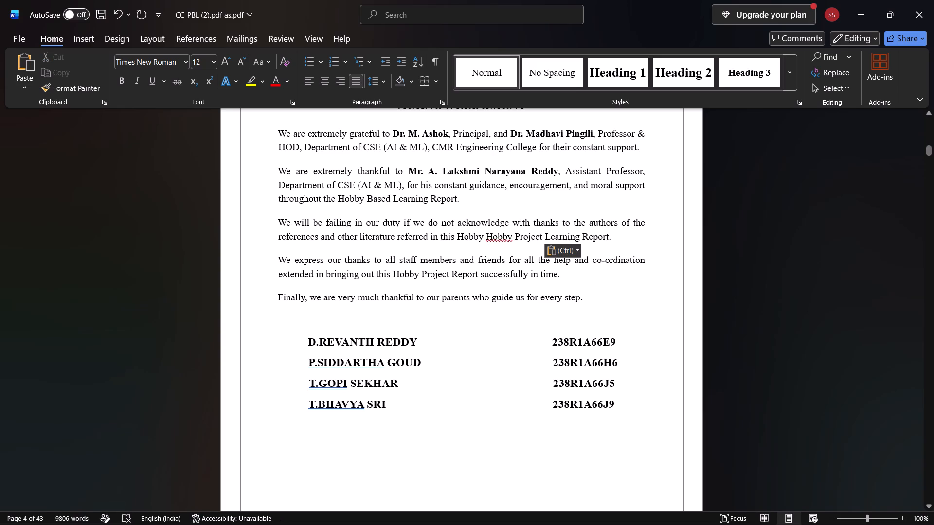
click(581, 236)
key(BackSpace)
key(BackSpace)
key(BackSpace)
key(BackSpace)
key(BackSpace)
key(BackSpace)
key(BackSpace)
key(BackSpace)
Delete the first of the two Hobby words in the ACKNOWLEDGMENT sentence about authors of the references.
click(482, 236)
key(BackSpace)
key(BackSpace)
key(BackSpace)
key(BackSpace)
key(BackSpace)
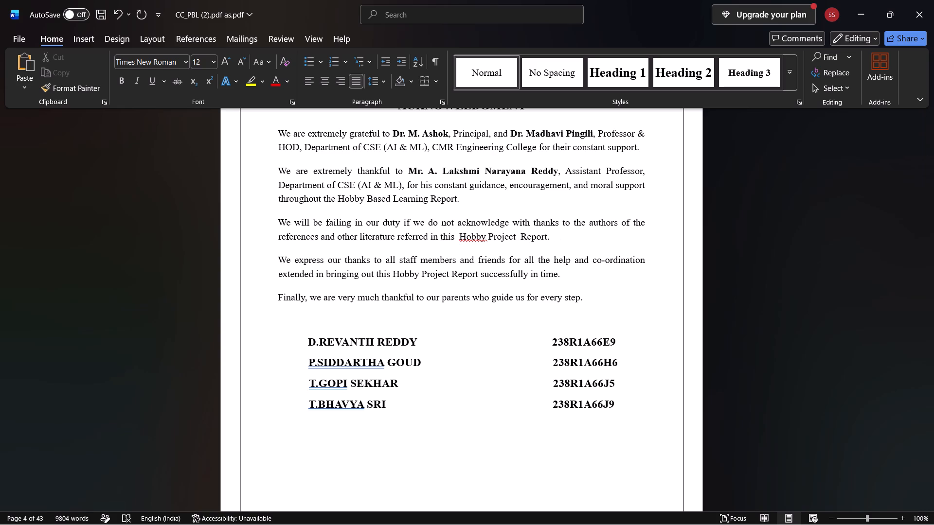
Replace Hobby Based Learning with the copied Hobby Project in the ACKNOWLEDGMENT sentence thanking the Assistant Professor.
scroll(521, 209, up, 1)
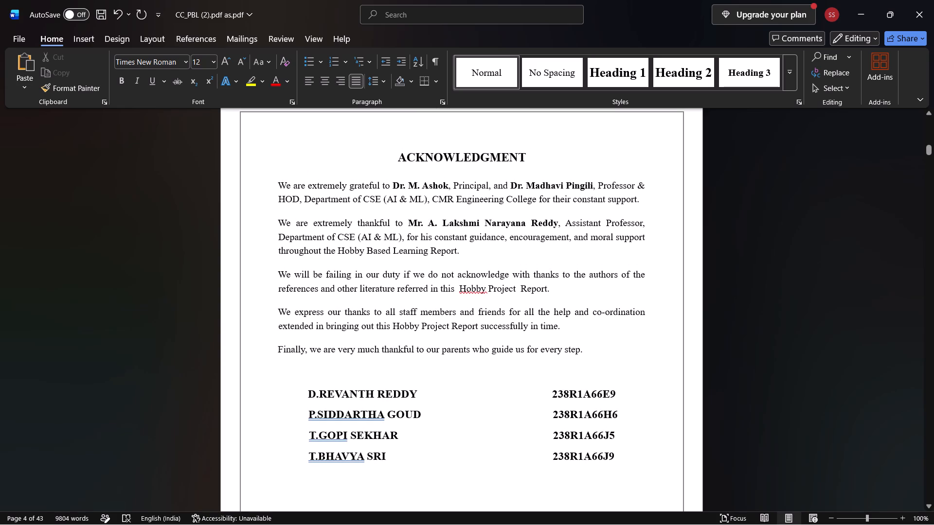
drag(365, 248, 420, 244)
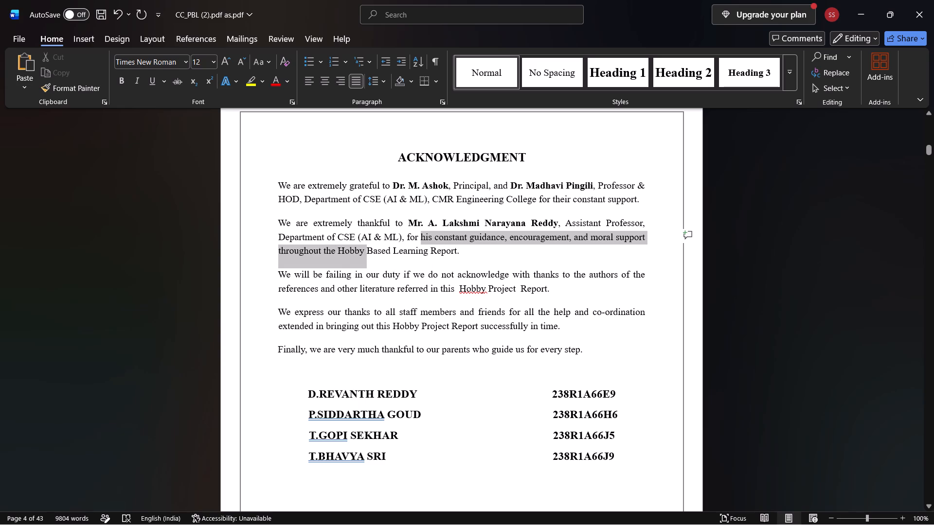
drag(420, 244, 420, 256)
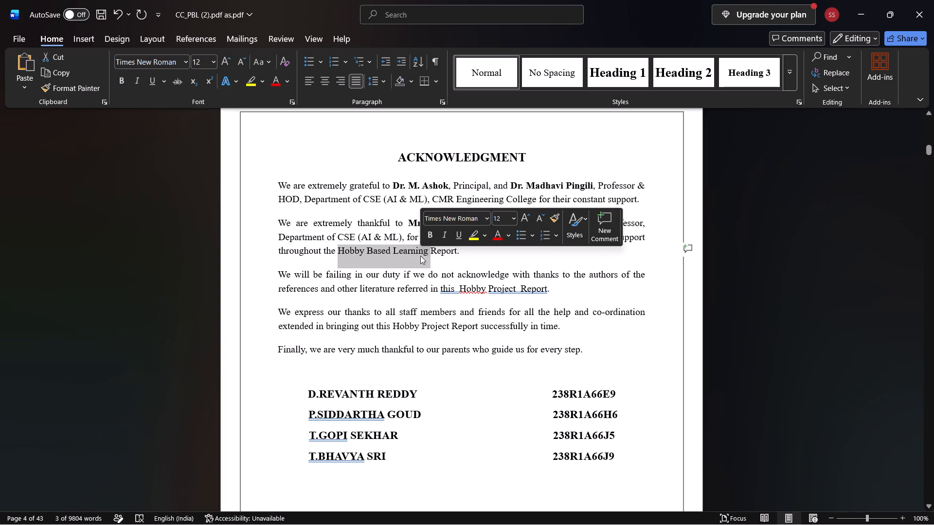
key(ctrl+v)
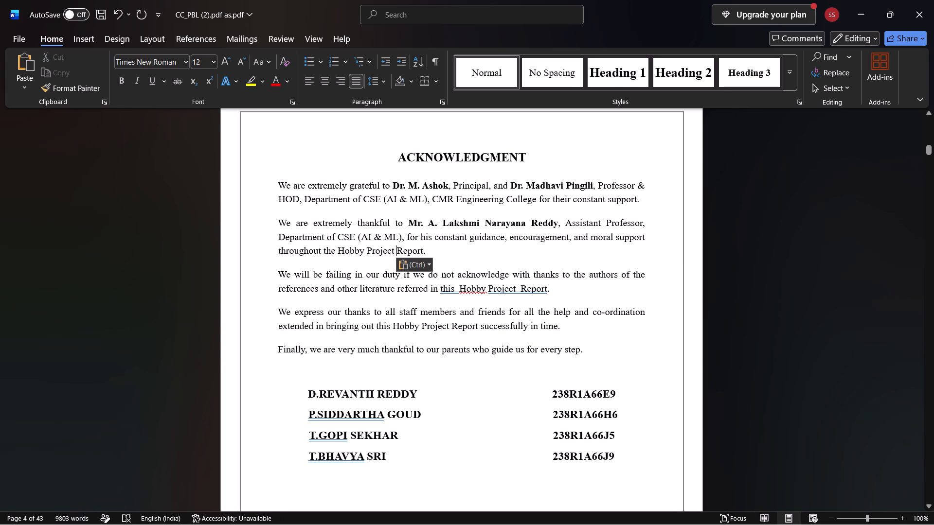
Replace project based with the copied Hobby Project in the DECLARATION sentence about submitting the report for further development.
scroll(474, 248, up, 2)
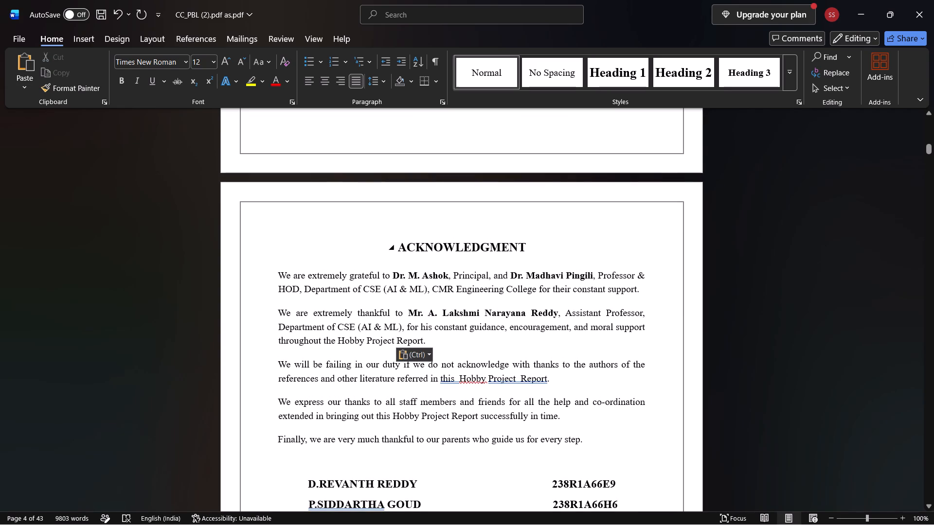
scroll(474, 248, up, 2)
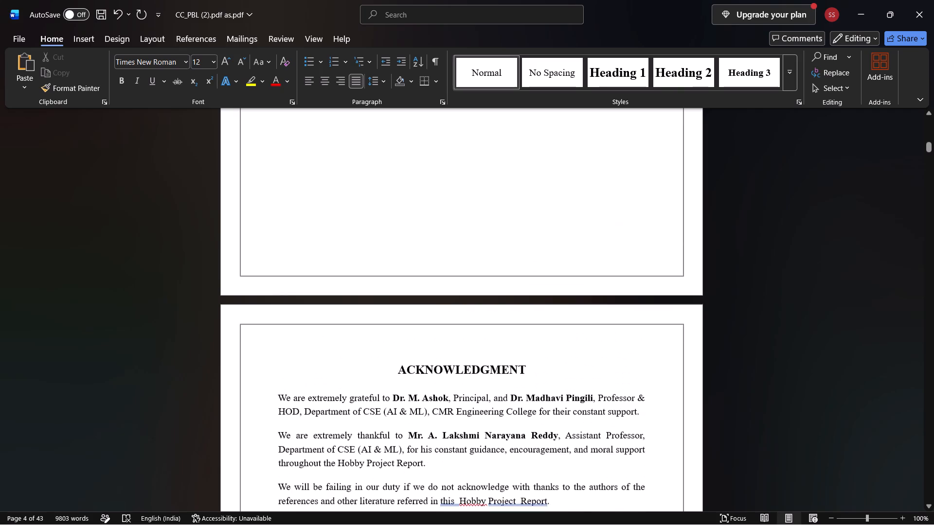
scroll(474, 248, up, 4)
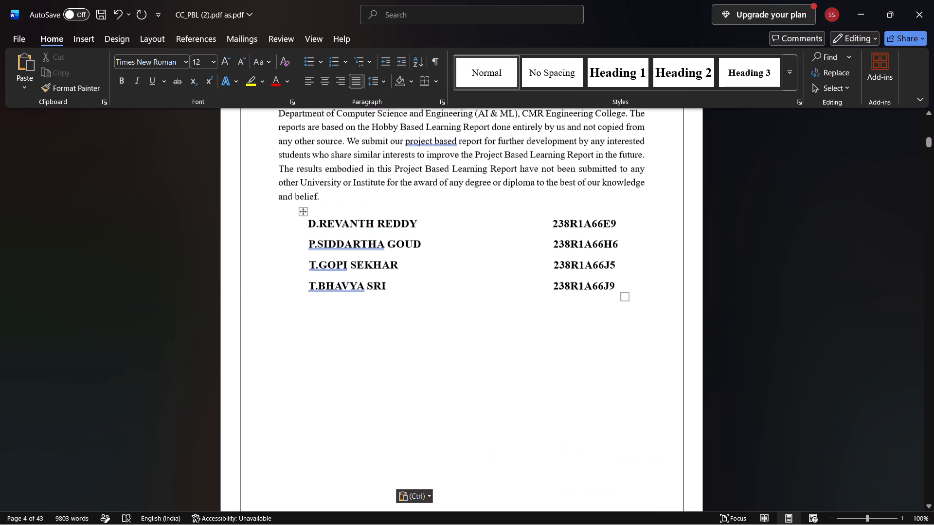
scroll(474, 248, up, 2)
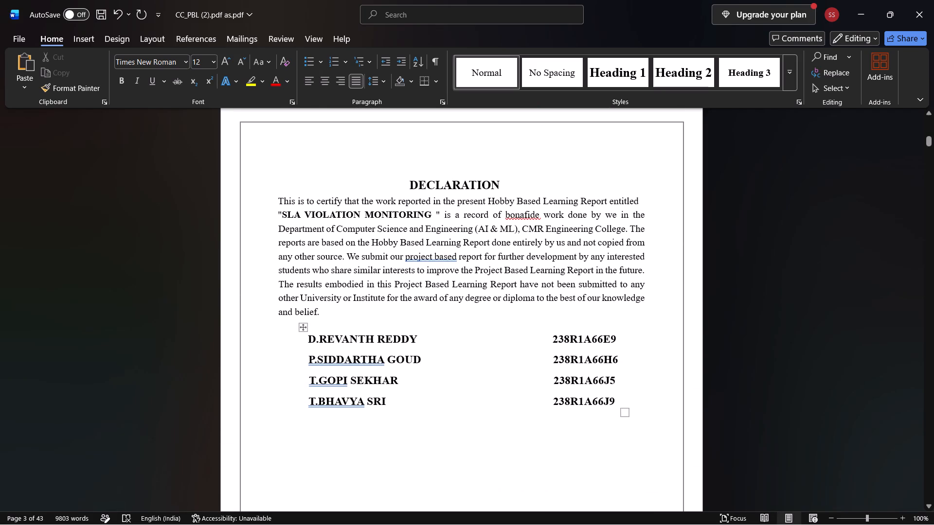
click(428, 254)
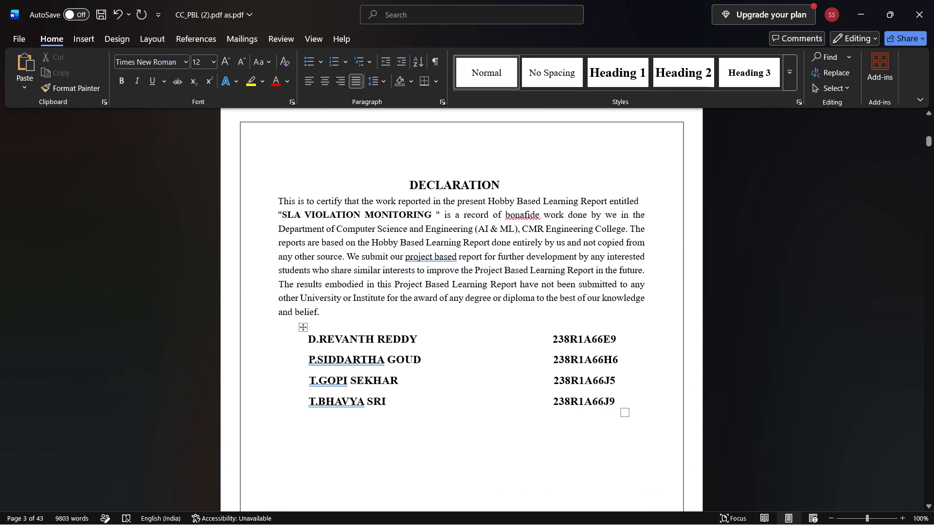
triple_click(428, 254)
click(428, 254)
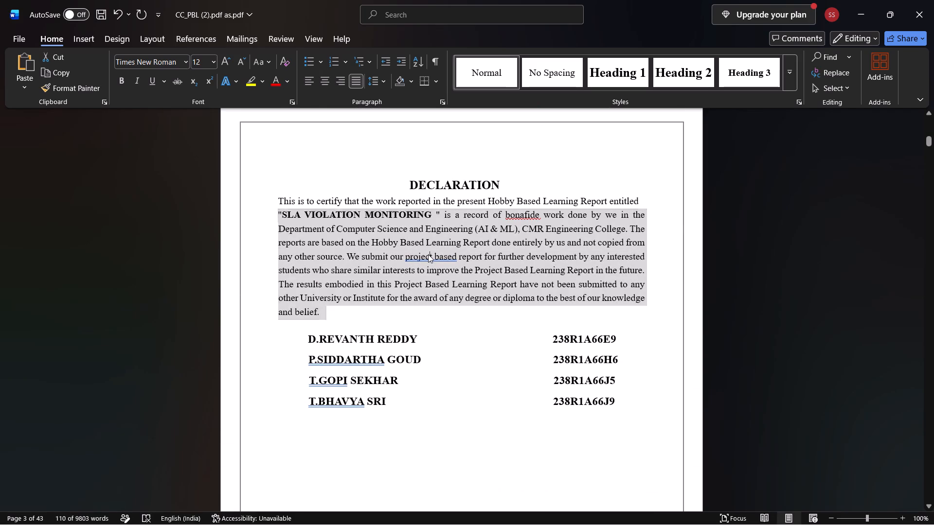
drag(408, 256, 445, 250)
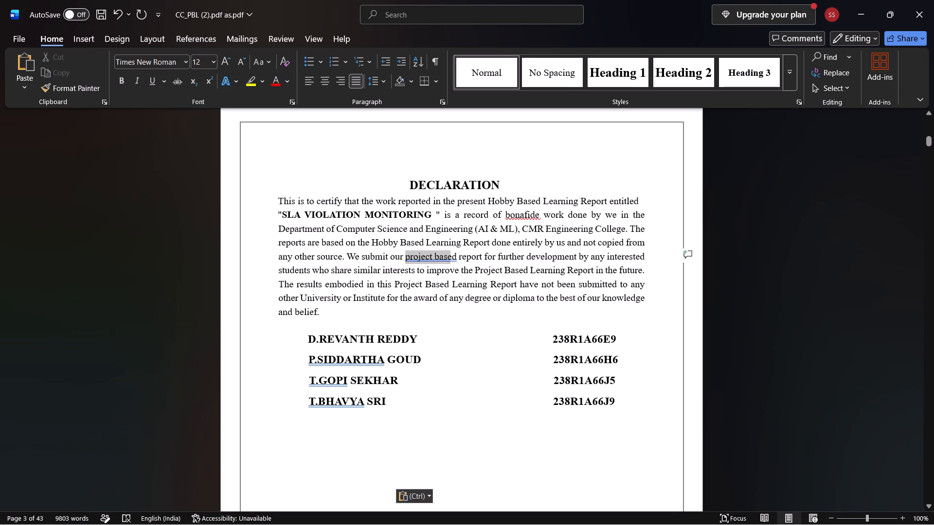
drag(445, 250, 455, 253)
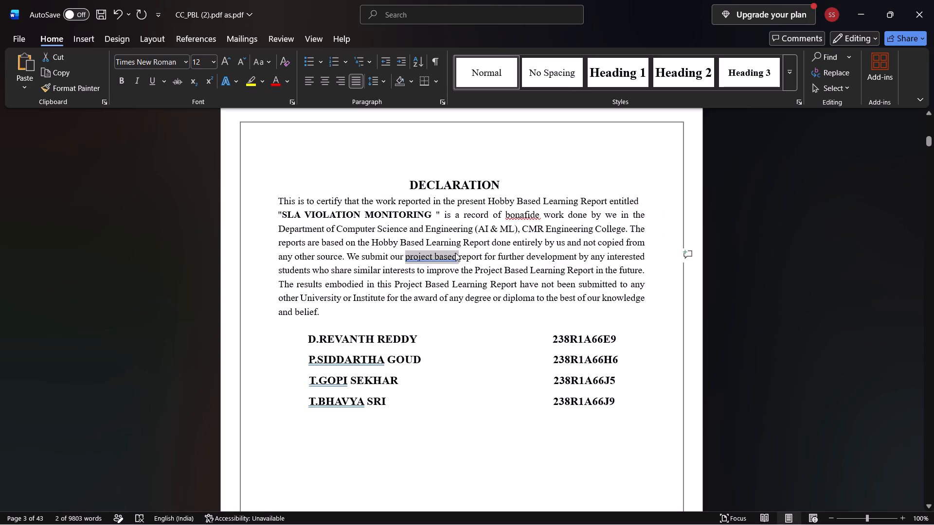
key(ctrl+v)
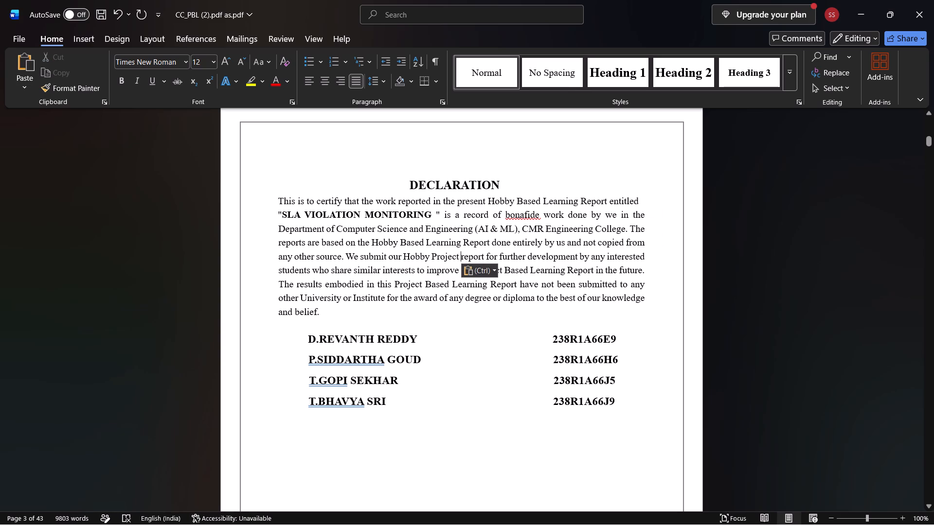
Replace Project Based Learning with the copied Hobby Project in the DECLARATION sentence about the results embodied in the report.
click(426, 285)
drag(426, 285, 402, 285)
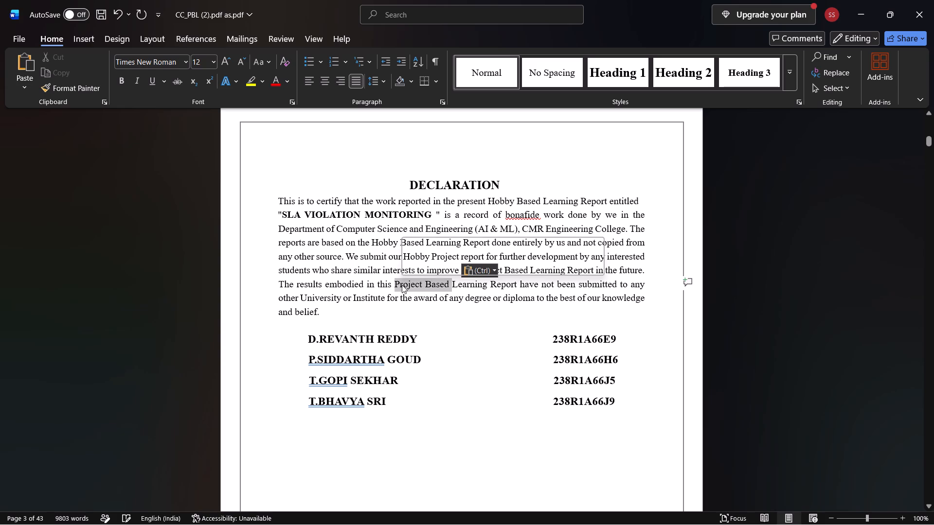
key(ctrl+v)
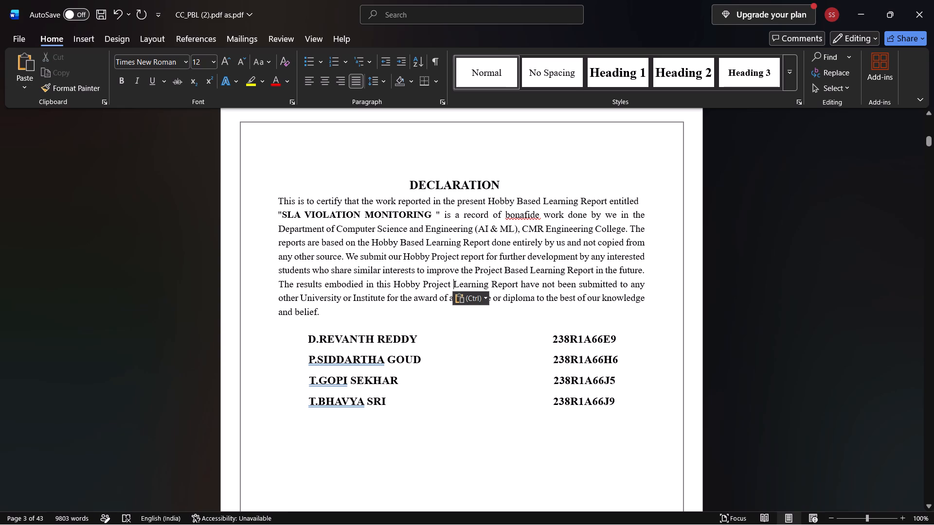
click(489, 283)
key(BackSpace)
key(BackSpace)
key(BackSpace)
key(BackSpace)
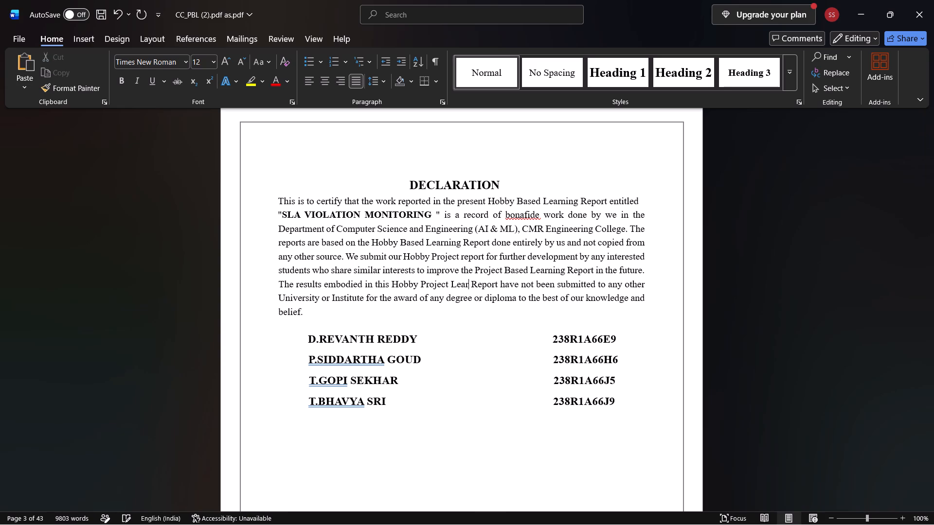
key(BackSpace)
key(BackSpace)
key(BackSpace)
key(BackSpace)
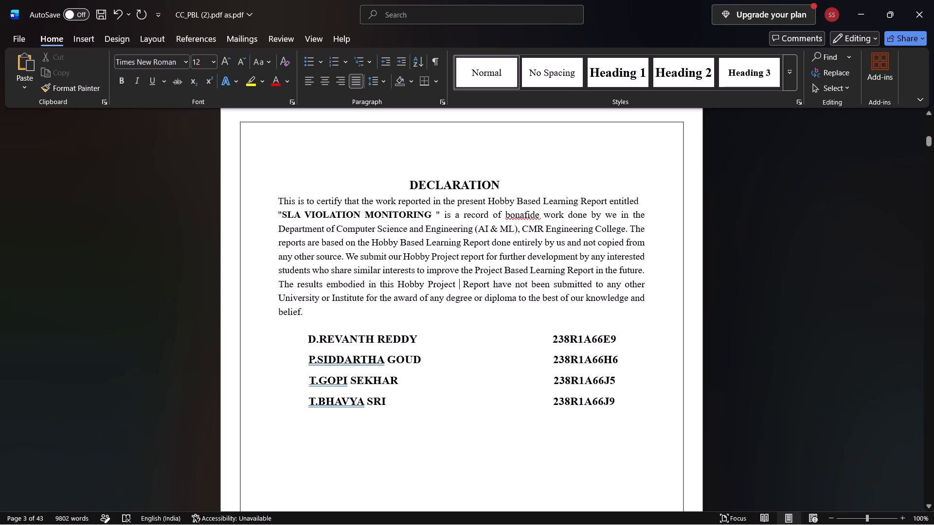
Replace Project Based Learning with the copied Hobby Project in the DECLARATION sentence about students improving the report in the future.
double_click(520, 270)
double_click(520, 270)
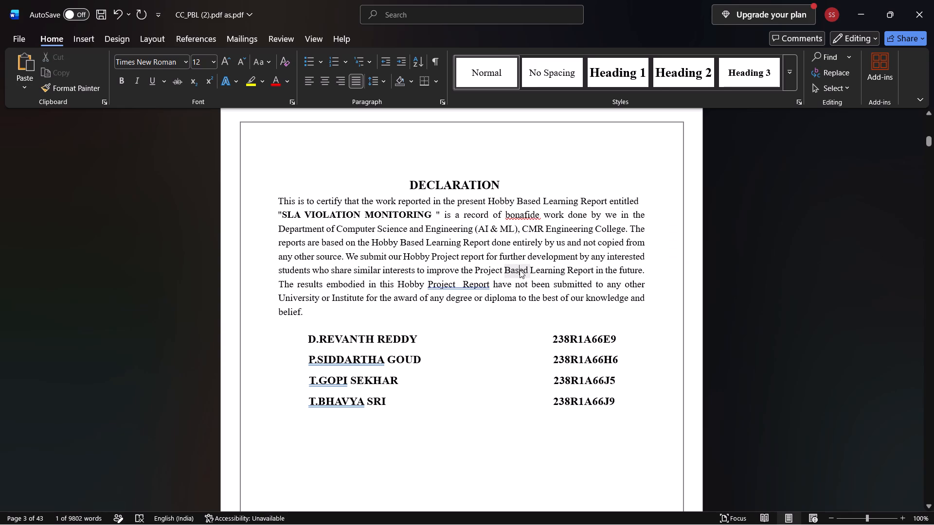
drag(489, 268, 503, 266)
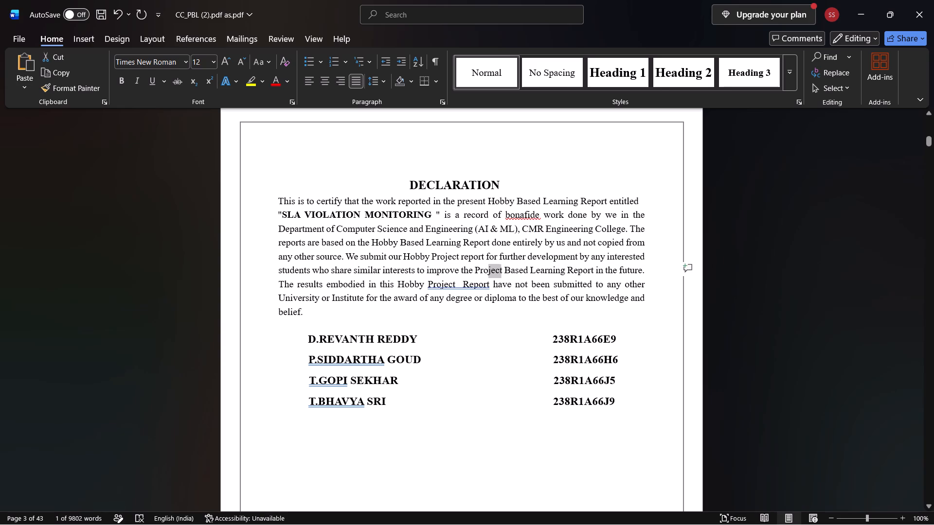
drag(503, 266, 557, 271)
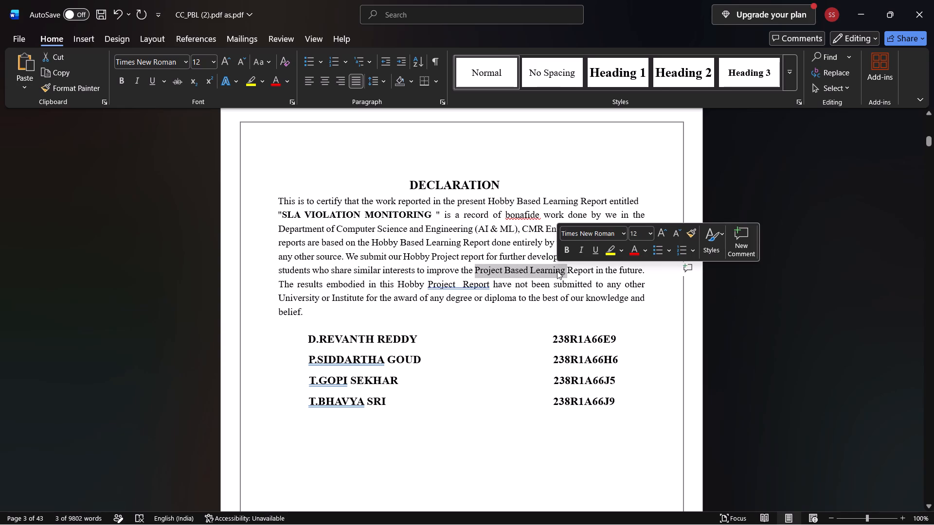
key(ctrl+v)
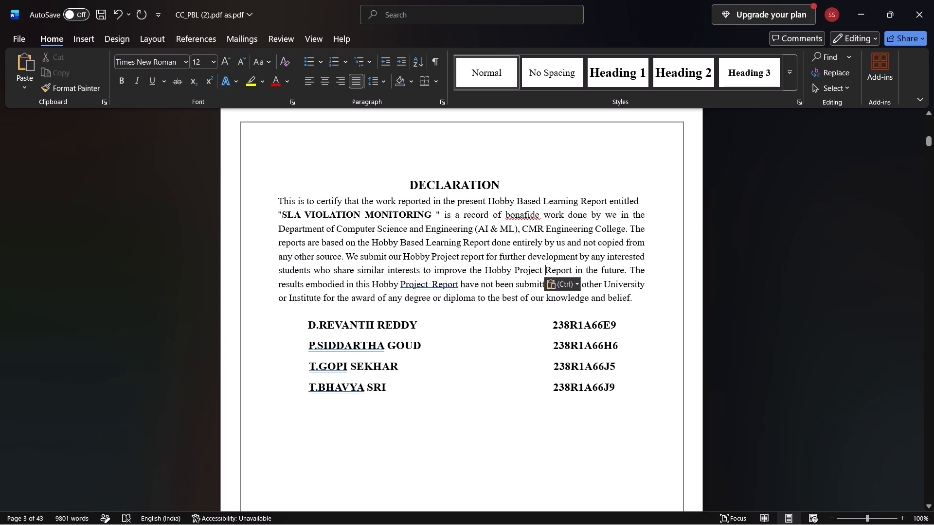
Replace Project Based Learning with the copied Hobby Project in the CERTIFICATE sentence about the results presented in the report.
scroll(557, 271, up, 2)
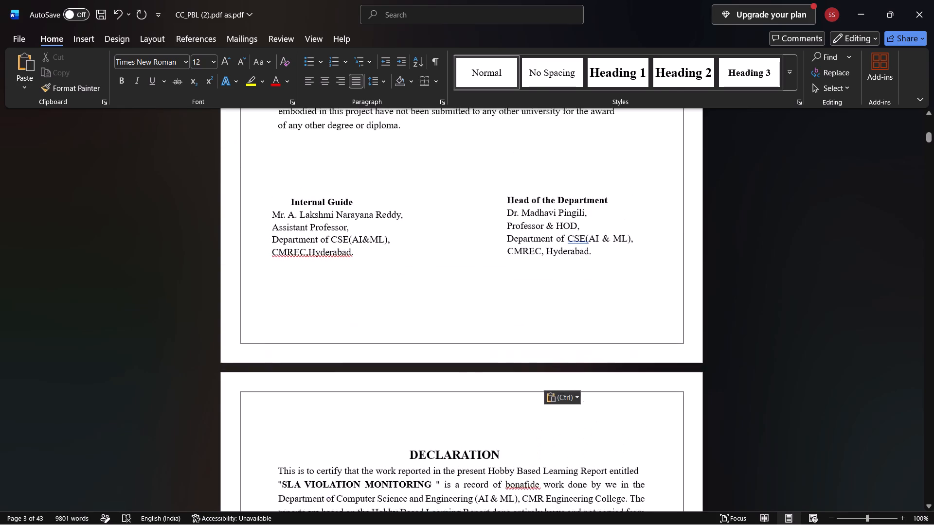
scroll(557, 271, up, 2)
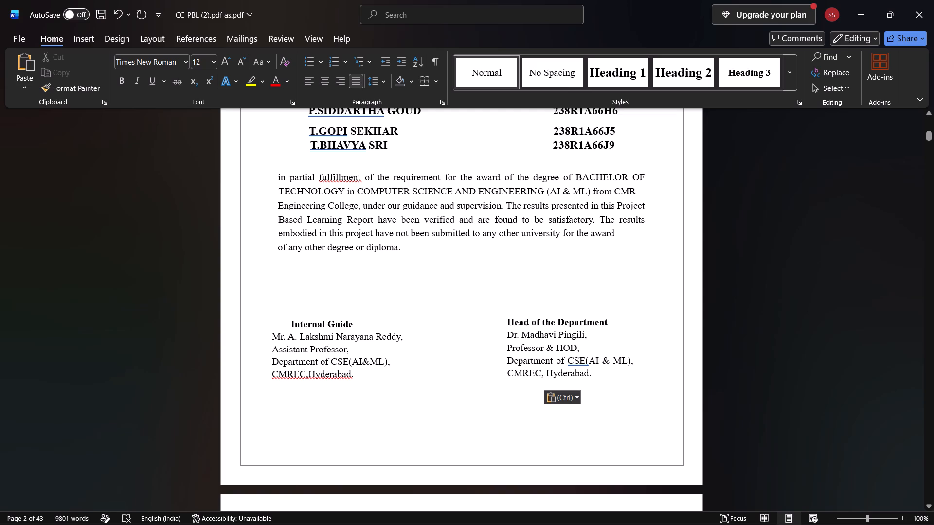
drag(620, 205, 593, 227)
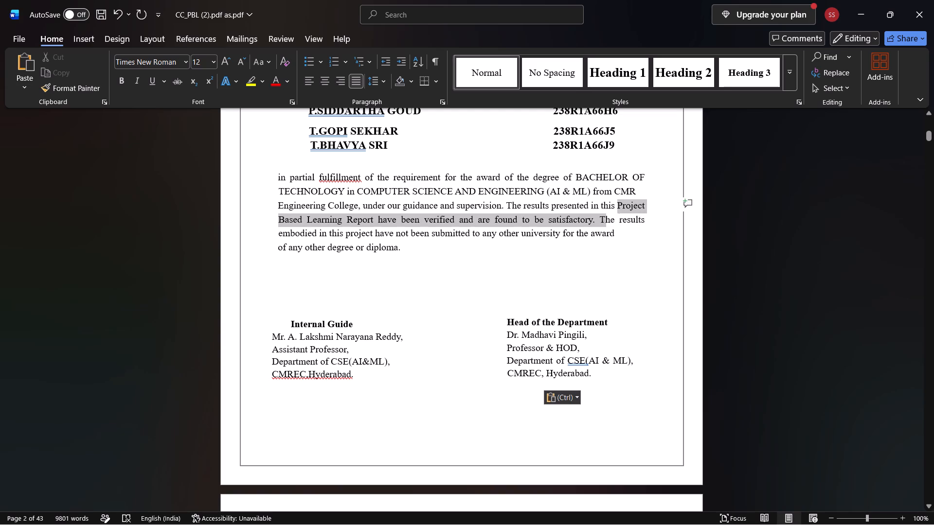
drag(593, 227, 338, 216)
key(ctrl+v)
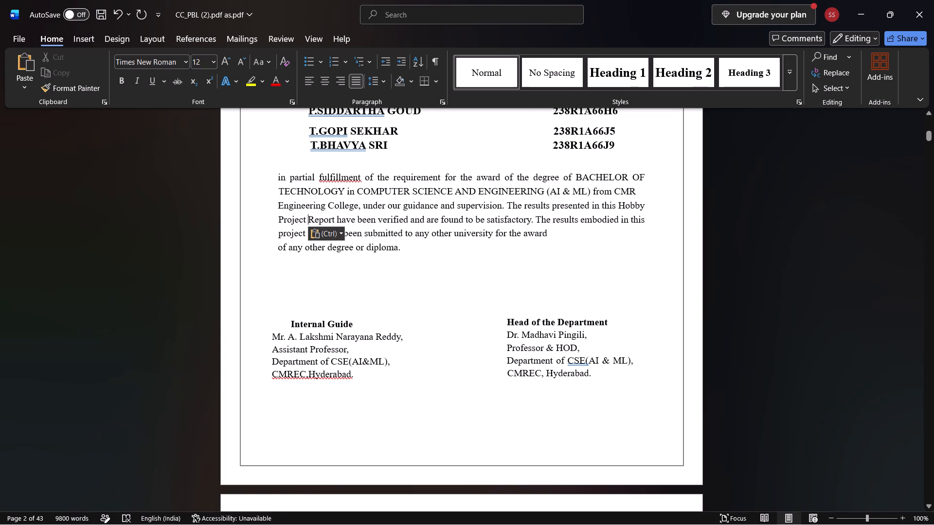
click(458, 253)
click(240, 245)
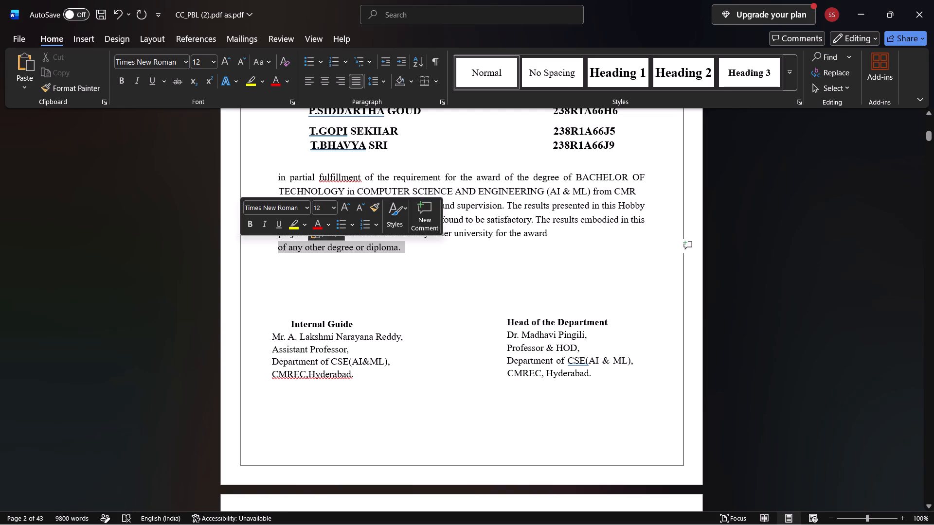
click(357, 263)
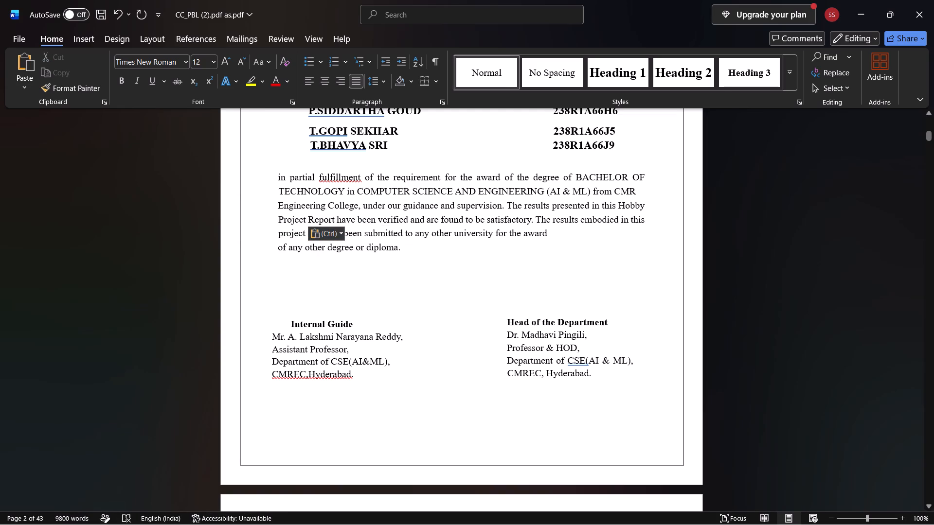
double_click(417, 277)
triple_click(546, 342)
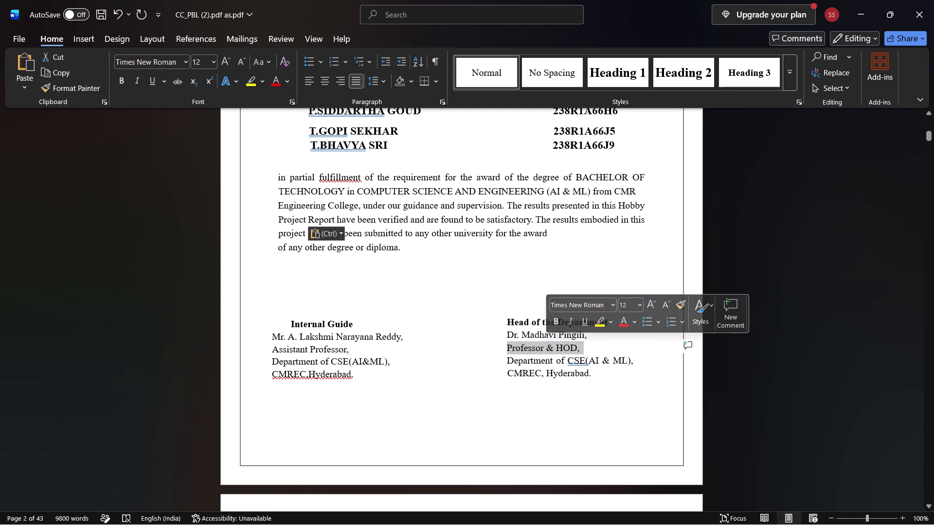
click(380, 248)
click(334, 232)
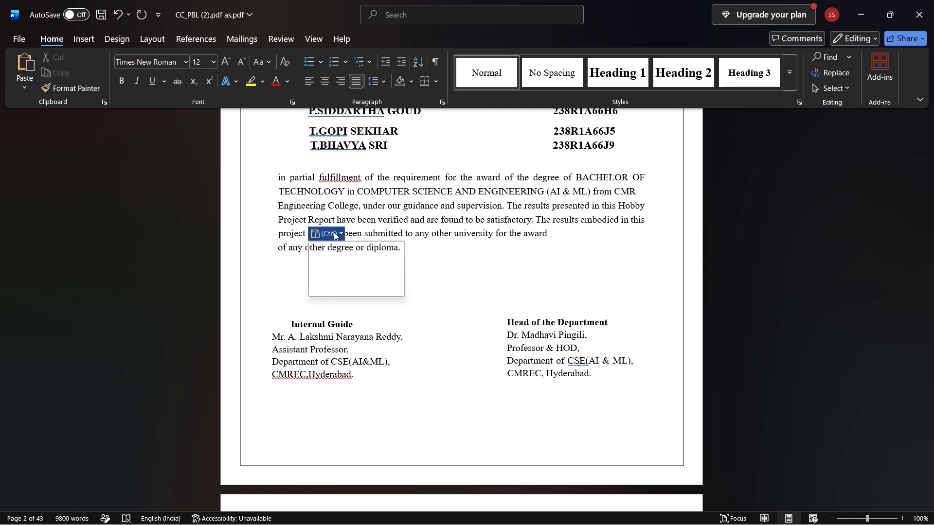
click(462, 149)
Replace Project Based Learning with the copied Hobby Project in the opening sentence of the CERTIFICATE page.
scroll(462, 149, up, 6)
scroll(462, 149, down, 4)
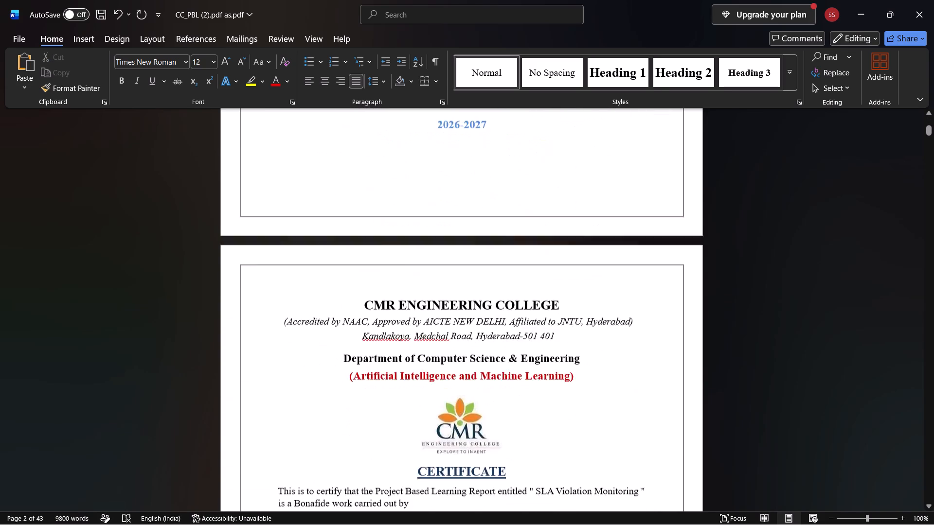
scroll(462, 149, down, 2)
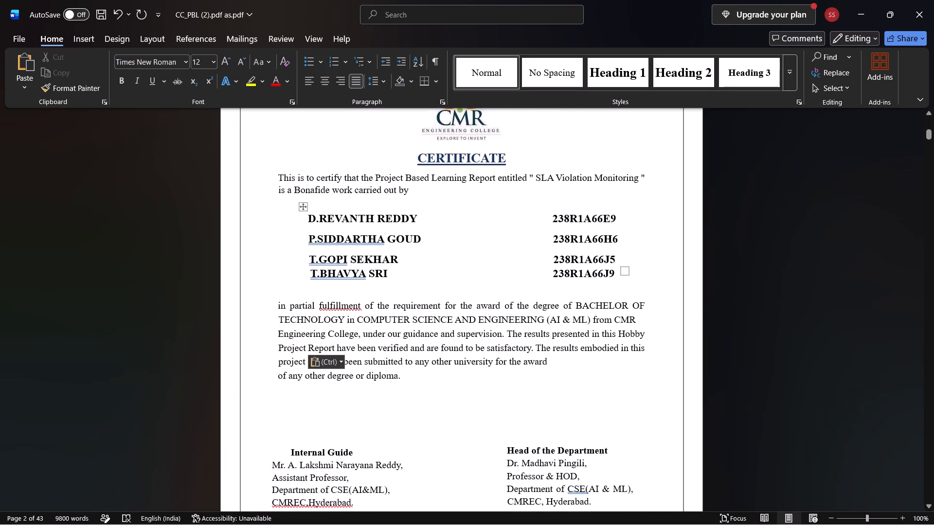
double_click(421, 178)
click(421, 178)
click(421, 178)
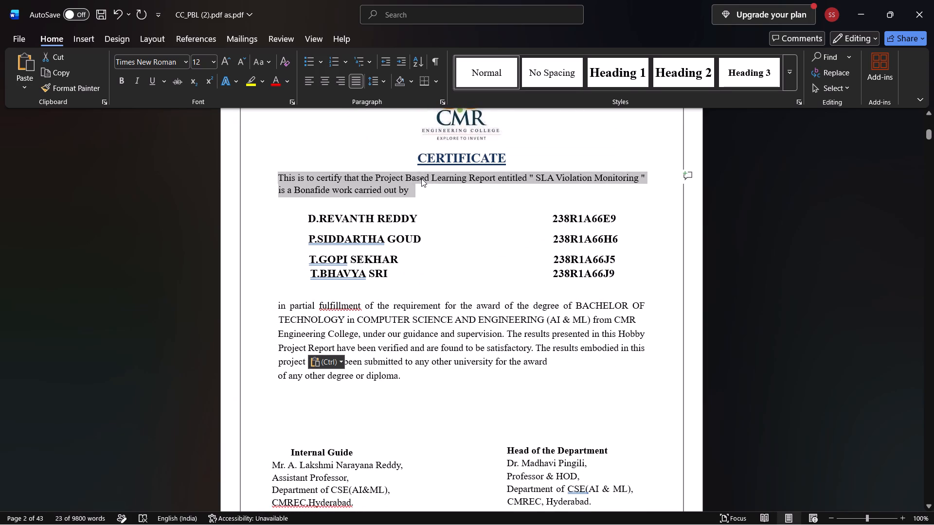
drag(421, 178, 448, 171)
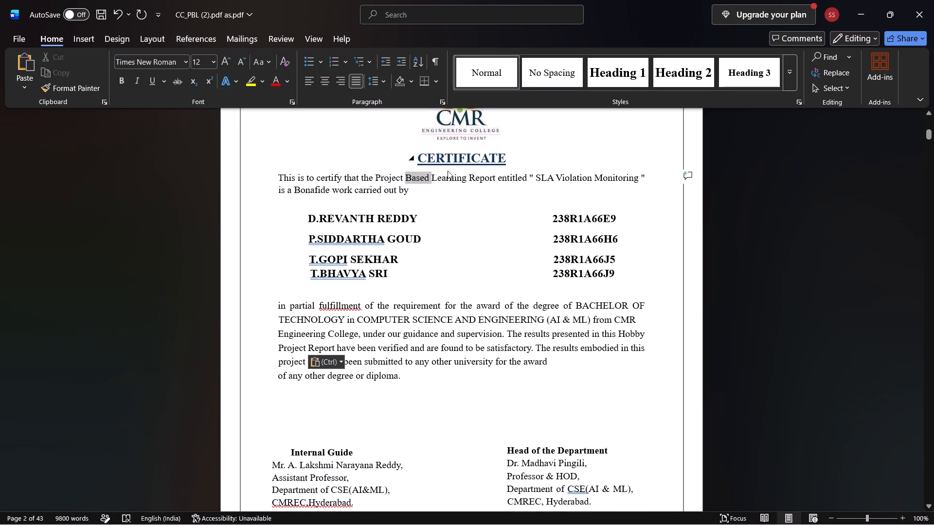
drag(448, 171, 388, 176)
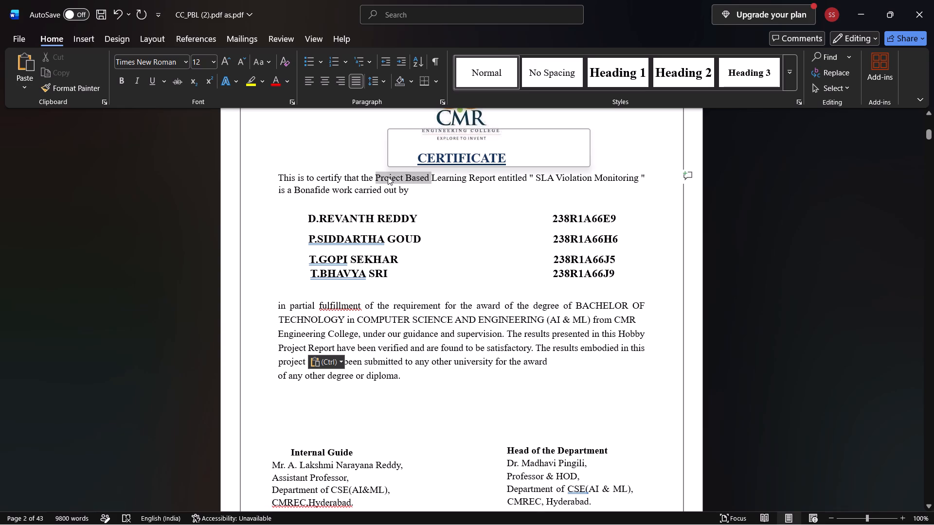
key(ctrl+v)
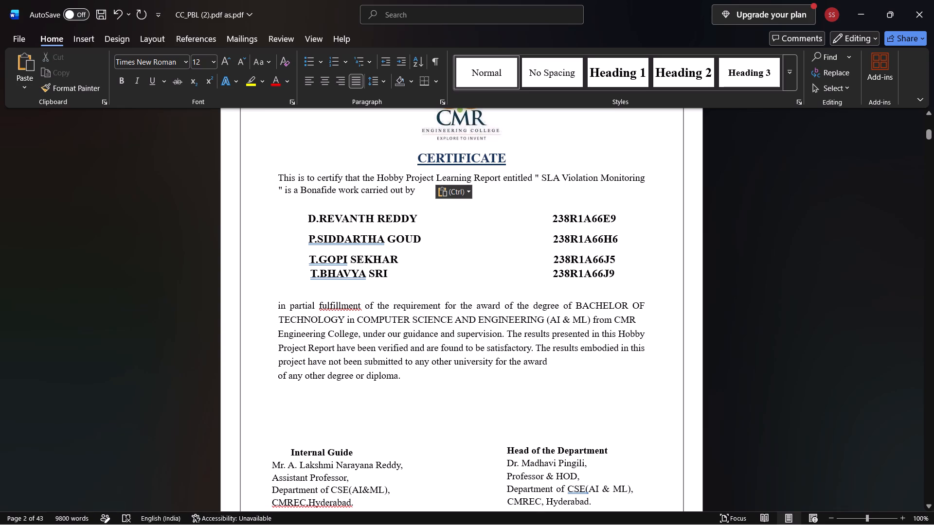
click(472, 177)
key(BackSpace)
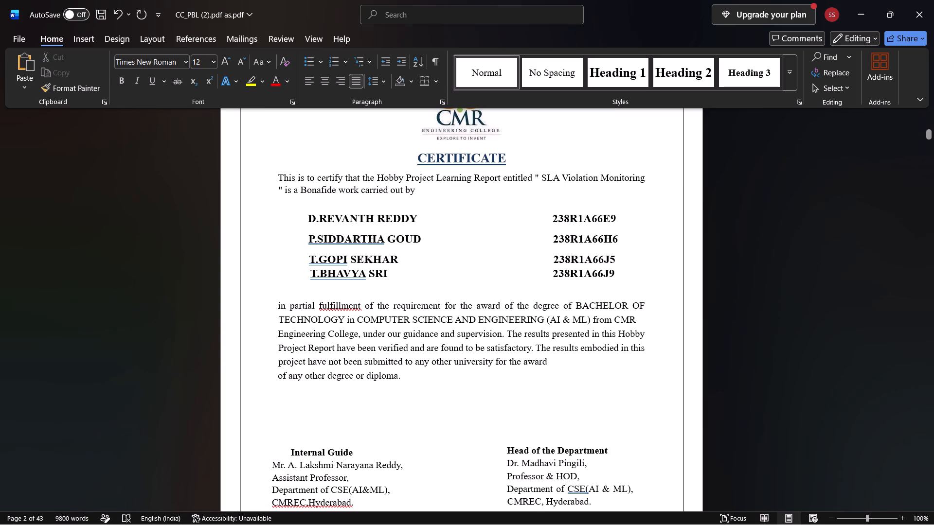
key(BackSpace)
key(BackSpace)
key(BackSpace)
key(BackSpace)
key(BackSpace)
key(BackSpace)
key(BackSpace)
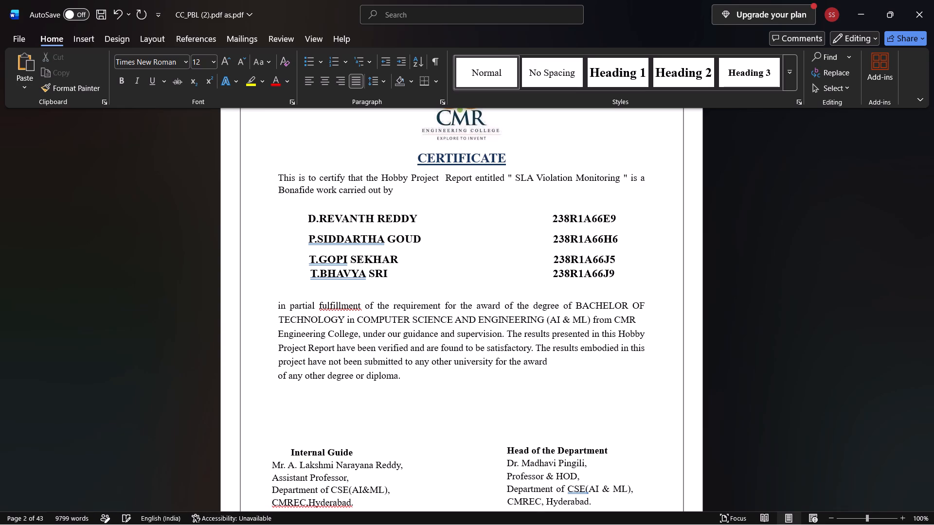
Review the cover page and the CERTIFICATE page for the corrected titles, names and wording.
scroll(547, 124, up, 2)
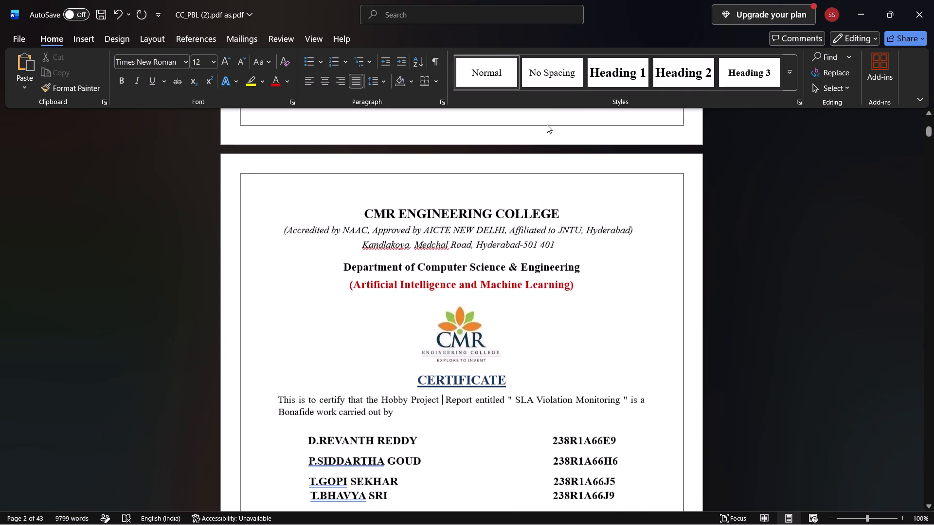
scroll(547, 124, up, 4)
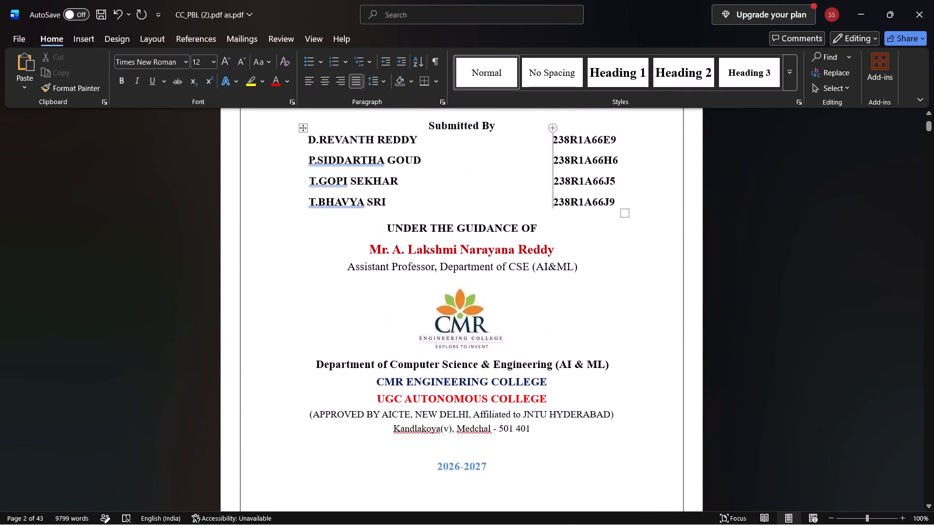
scroll(547, 124, up, 2)
scroll(547, 124, down, 1)
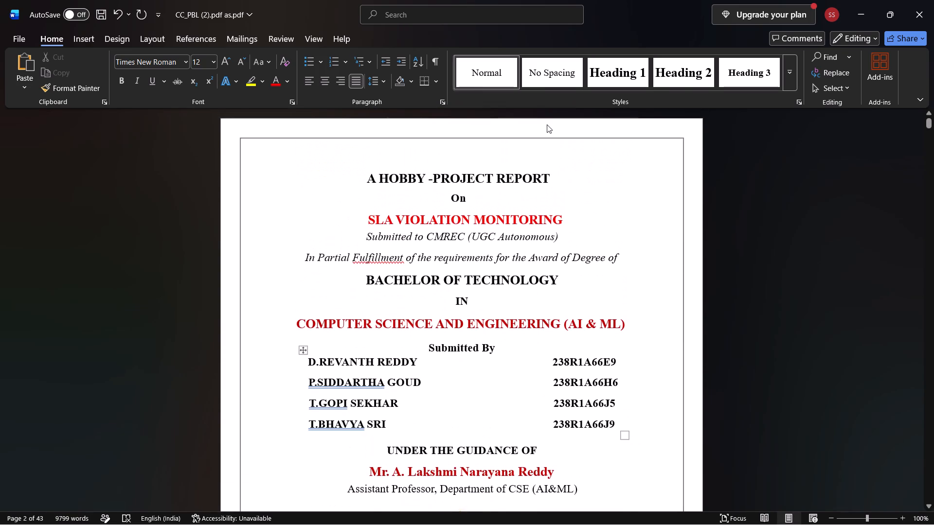
scroll(547, 124, down, 2)
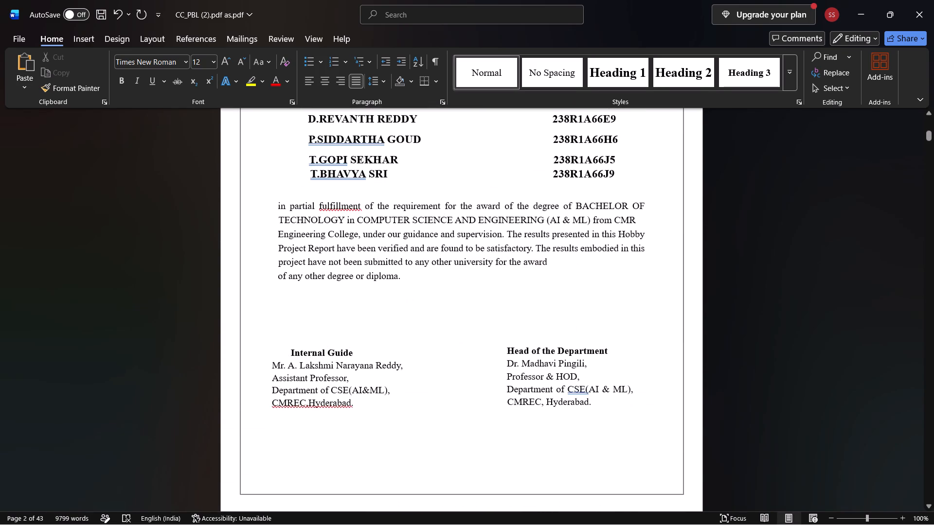
scroll(547, 124, down, 1)
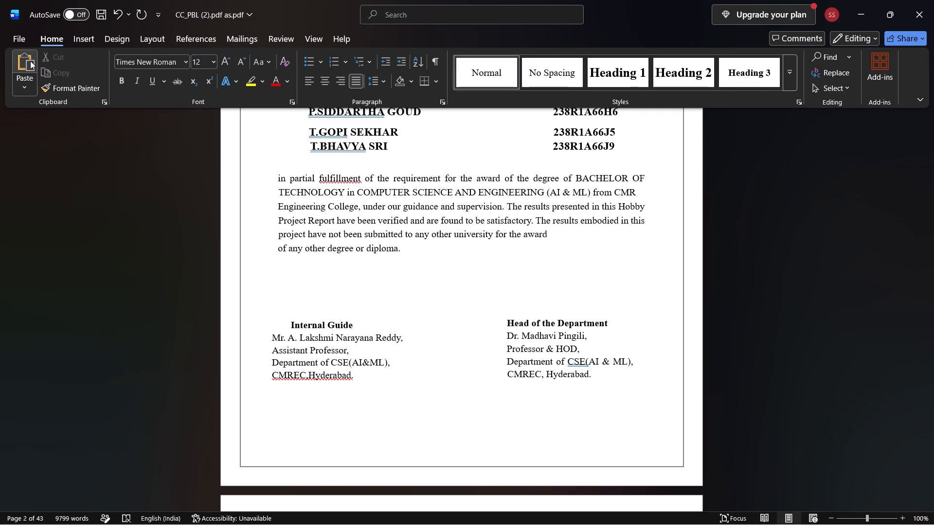
Save the report in the Downloads folder as a Word Document named CC_PBL (2).pdf as.docx gopi.
click(26, 44)
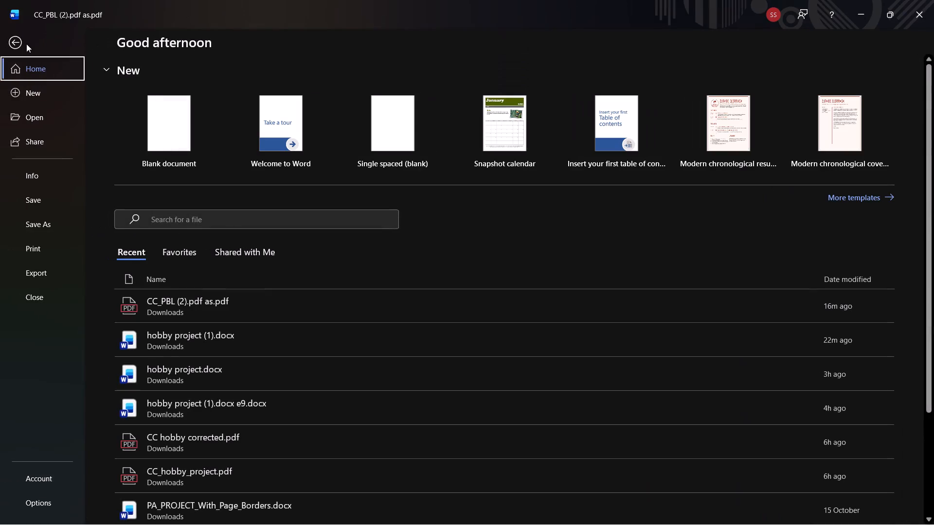
click(31, 230)
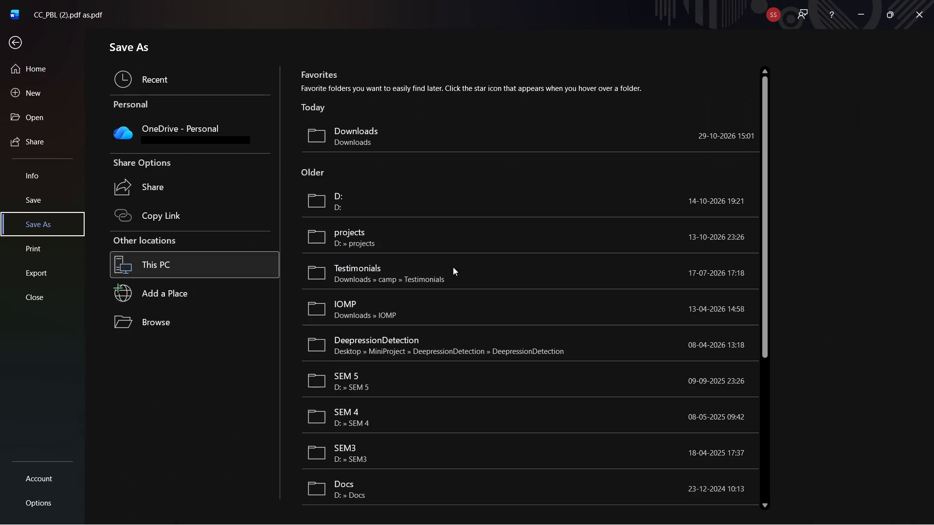
click(401, 121)
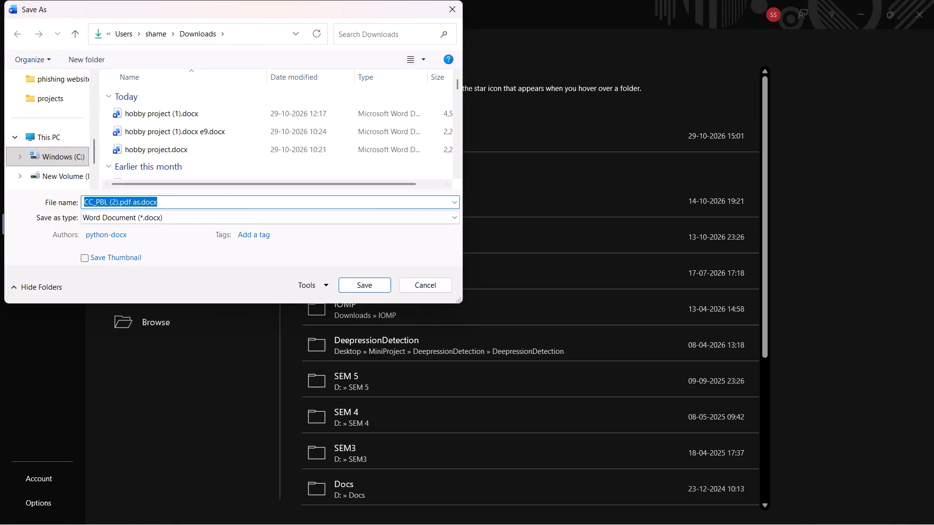
click(201, 200)
key(space)
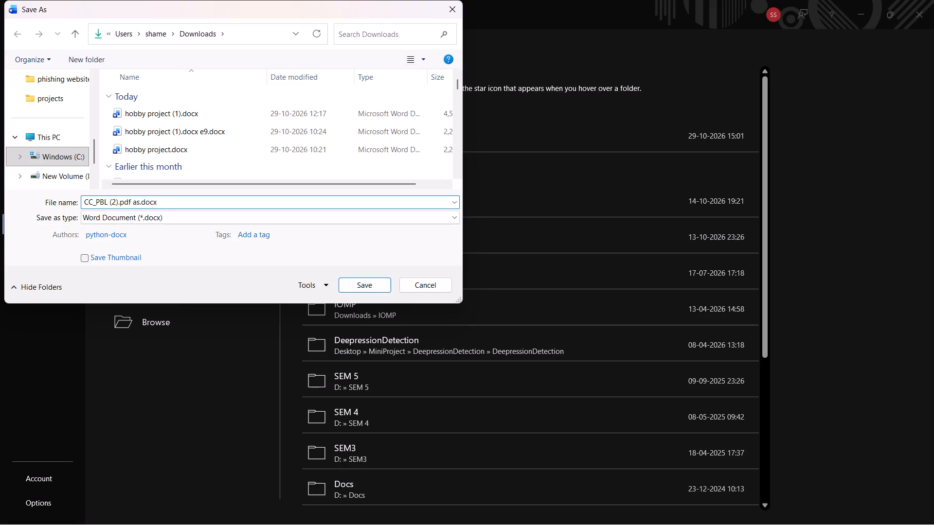
text(gopi)
click(363, 284)
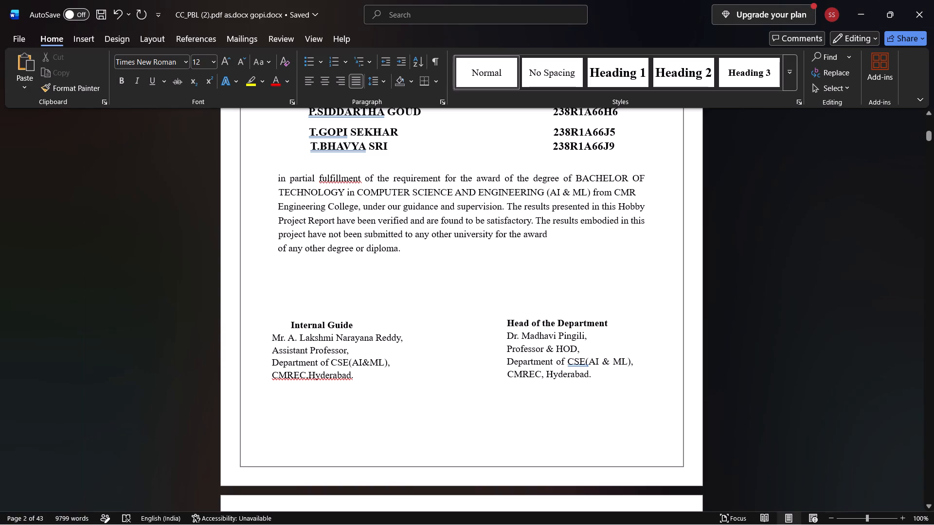
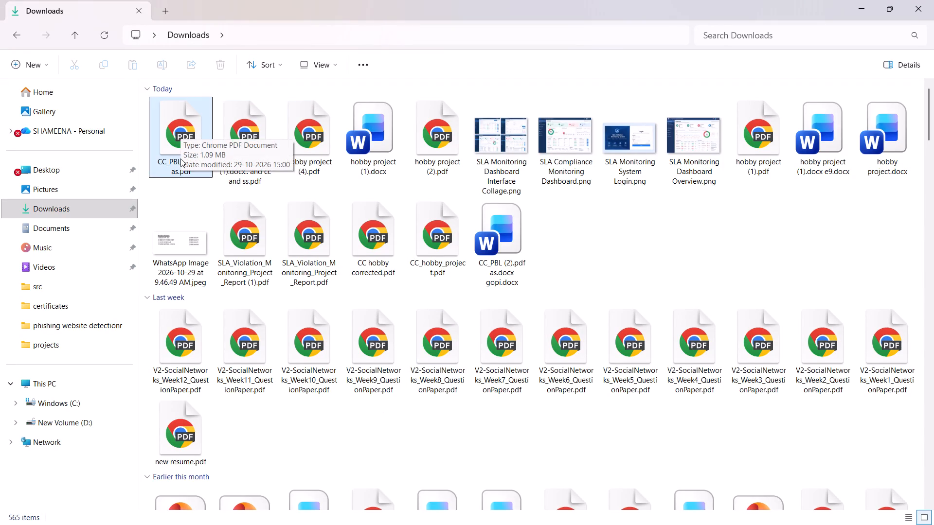
Open hobby project.docx and hobby project (1).docx in Word and check their cover and CERTIFICATE pages.
click(96, 33)
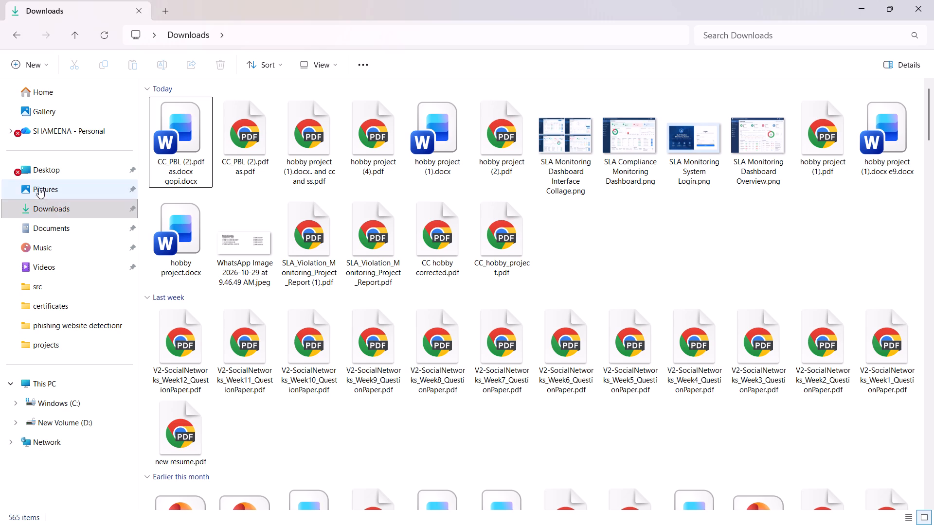
click(50, 209)
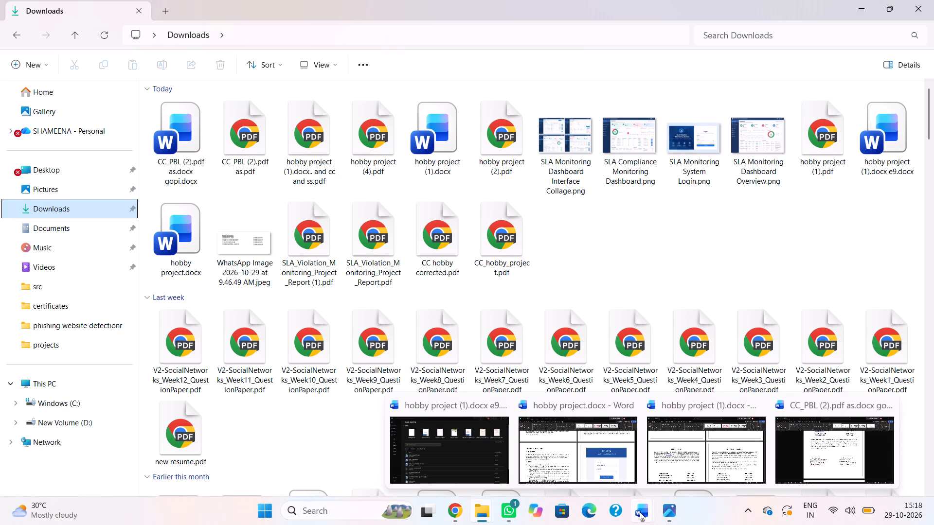
click(555, 460)
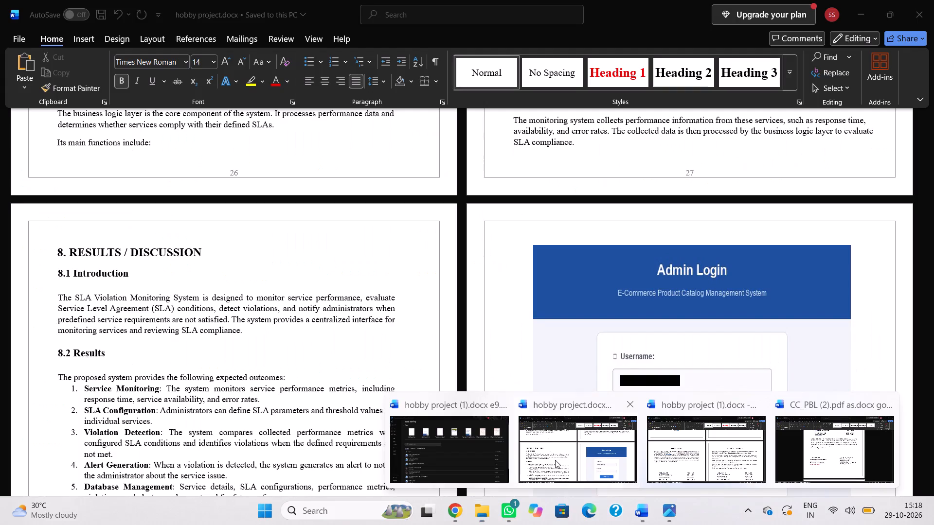
scroll(275, 298, up, 20)
scroll(275, 298, up, 2)
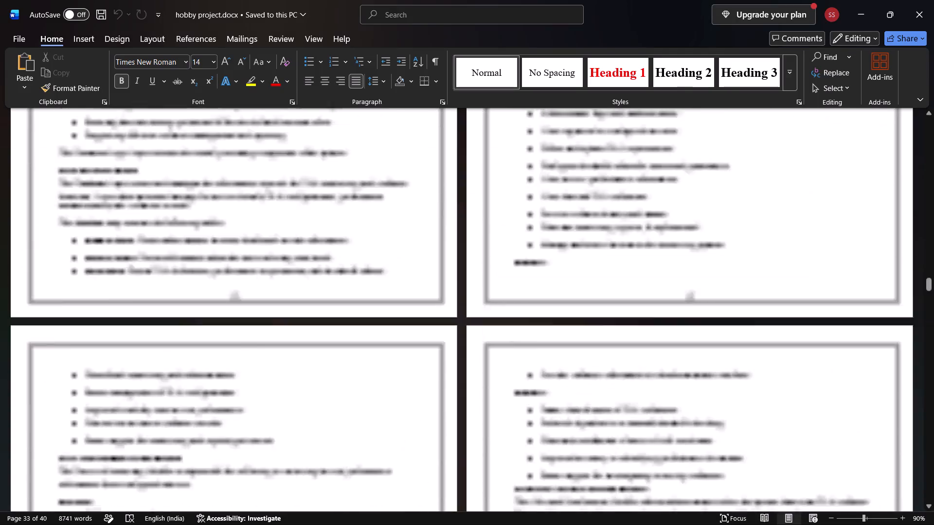
scroll(275, 298, up, 10)
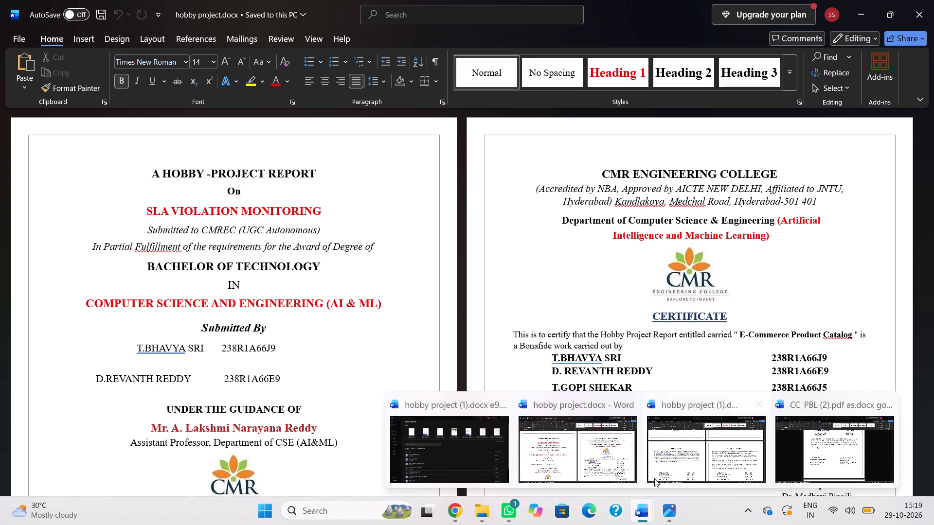
click(686, 466)
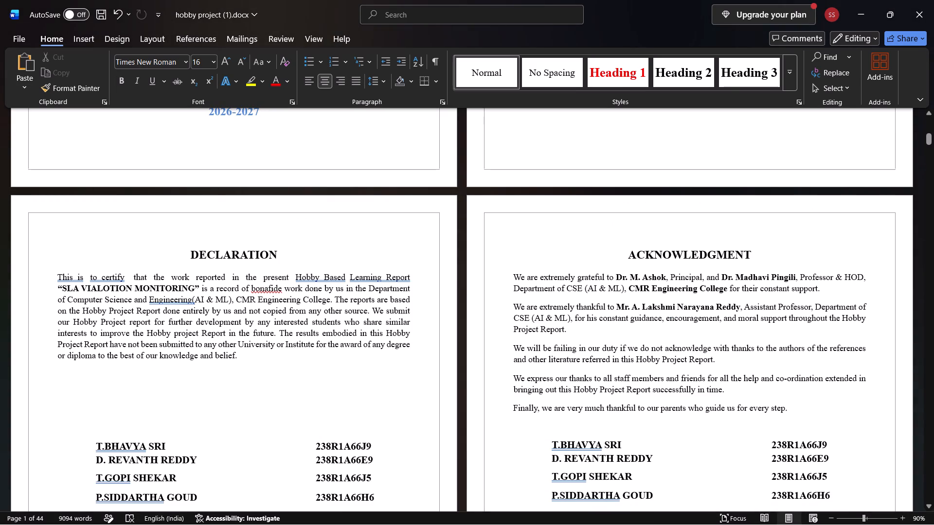
scroll(336, 313, up, 9)
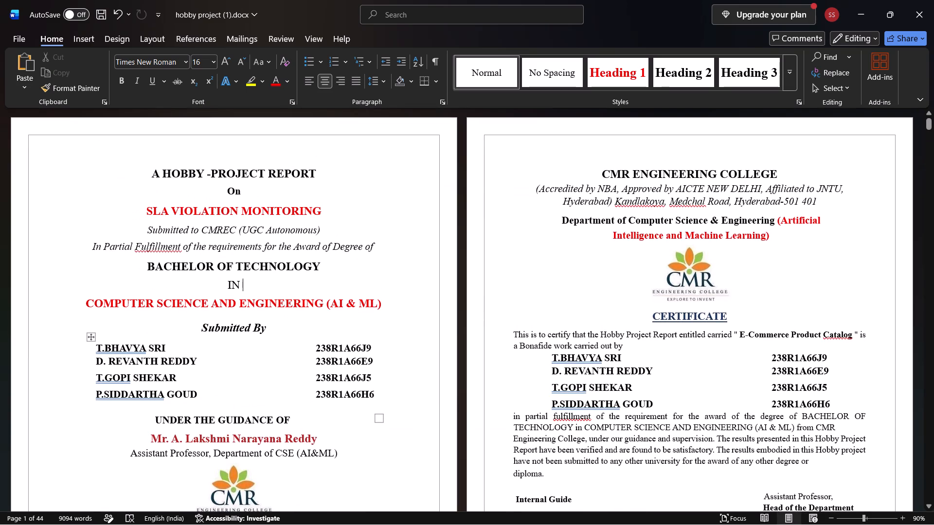
In hobby project (1).docx, replace Based Learning with Project in the first sentence of the DECLARATION so it reads Hobby Project Report.
scroll(242, 332, down, 1)
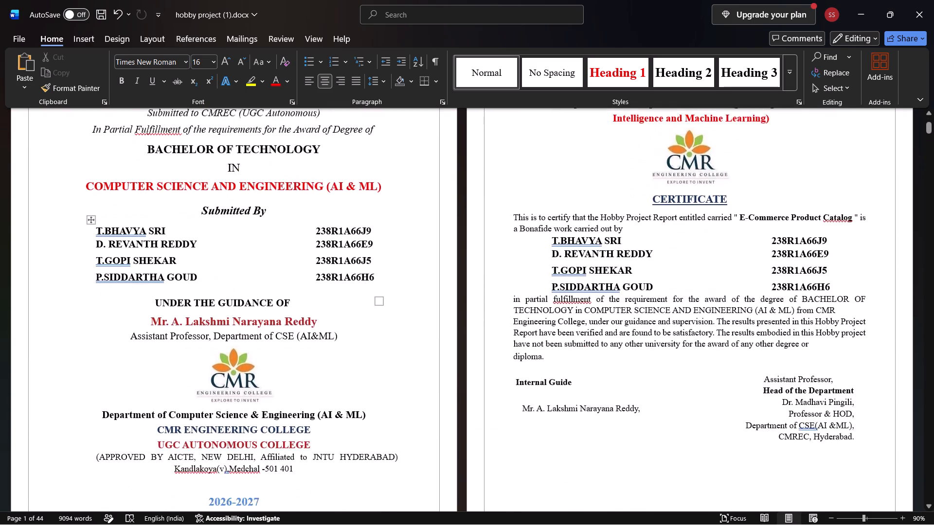
scroll(242, 332, down, 3)
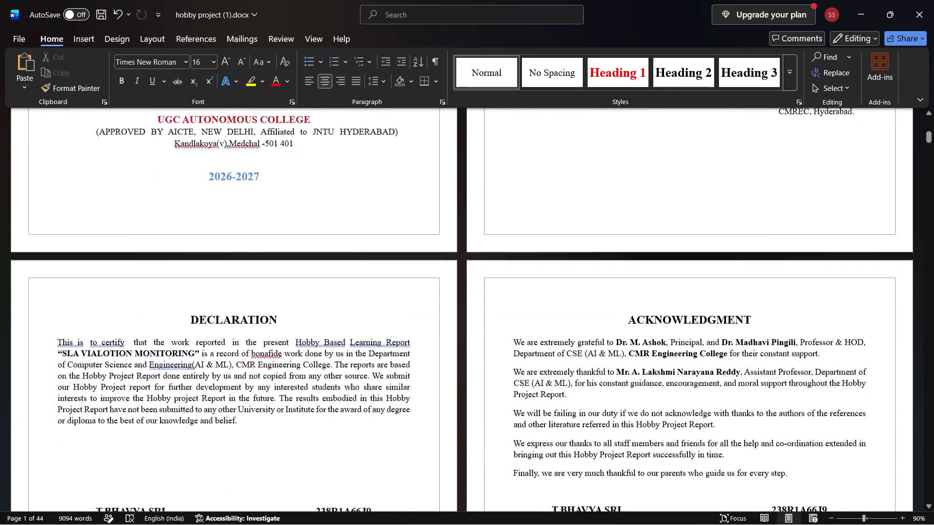
scroll(242, 332, down, 2)
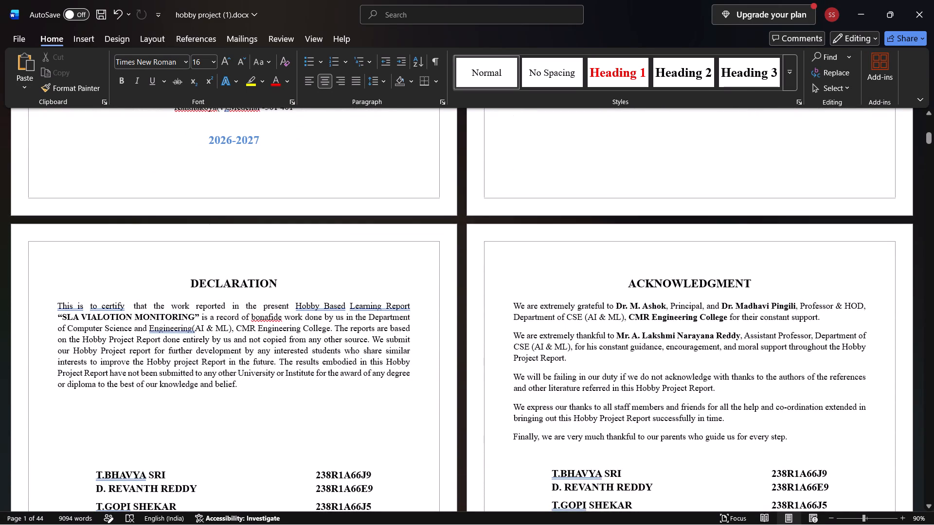
double_click(355, 304)
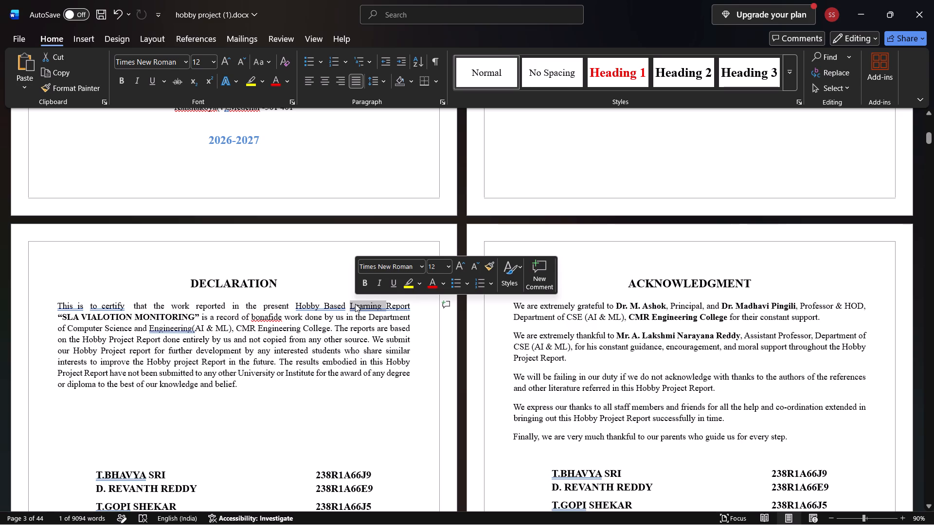
key(BackSpace)
key(BackSpace)
key(BackSpace)
key(BackSpace)
key(BackSpace)
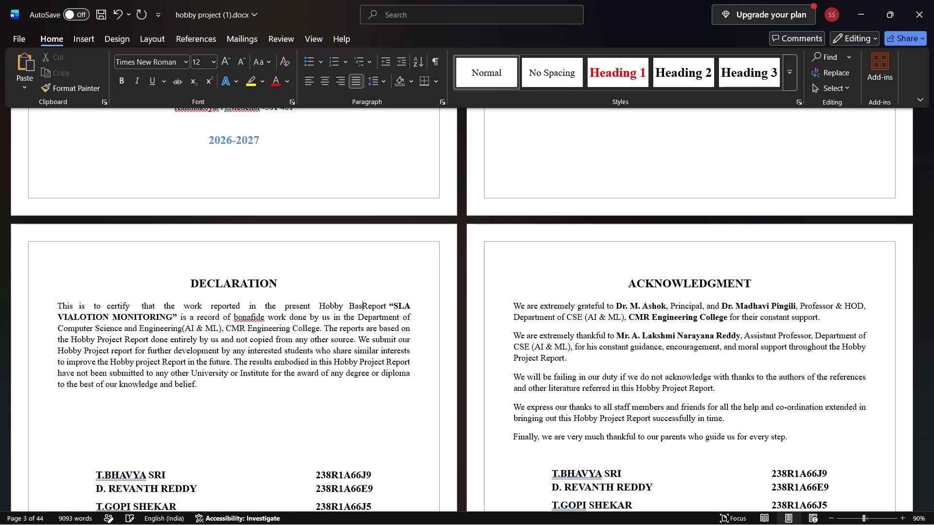
key(BackSpace)
key(BackSpace)
key(BackSpace)
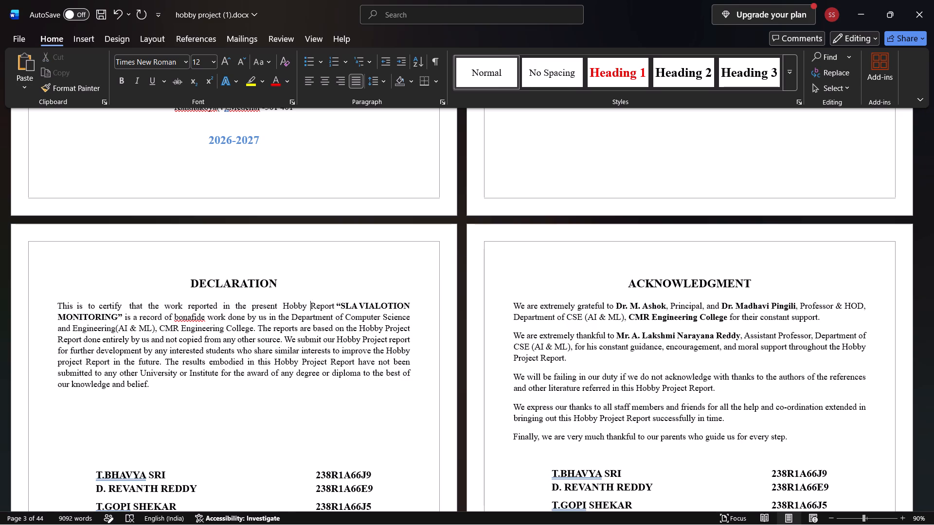
key(shift+p)
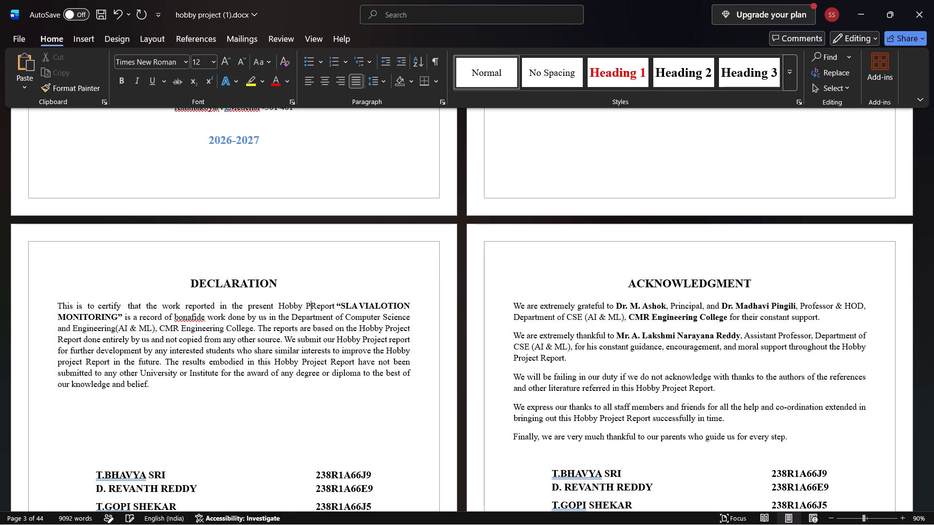
text(riject)
key(space)
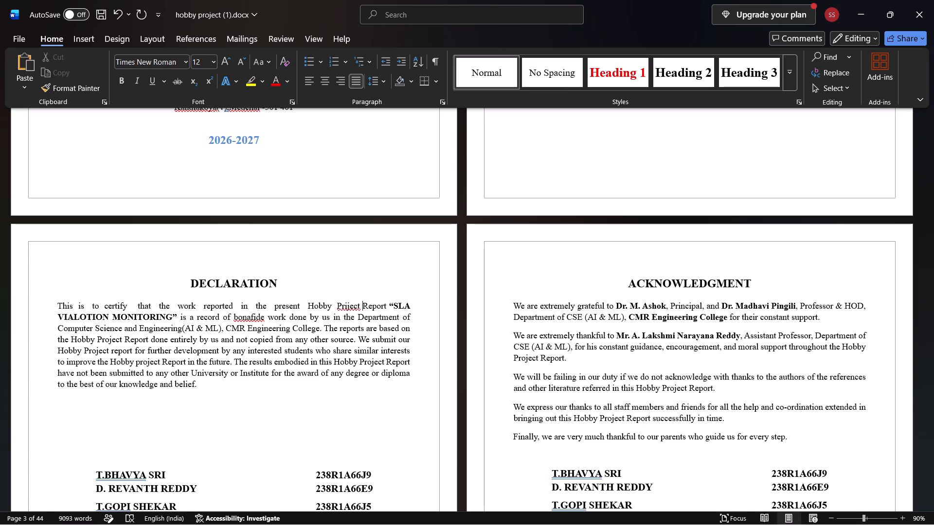
key(BackSpace)
key(BackSpace)
key(BackSpace)
key(BackSpace)
key(BackSpace)
key(BackSpace)
text(oject)
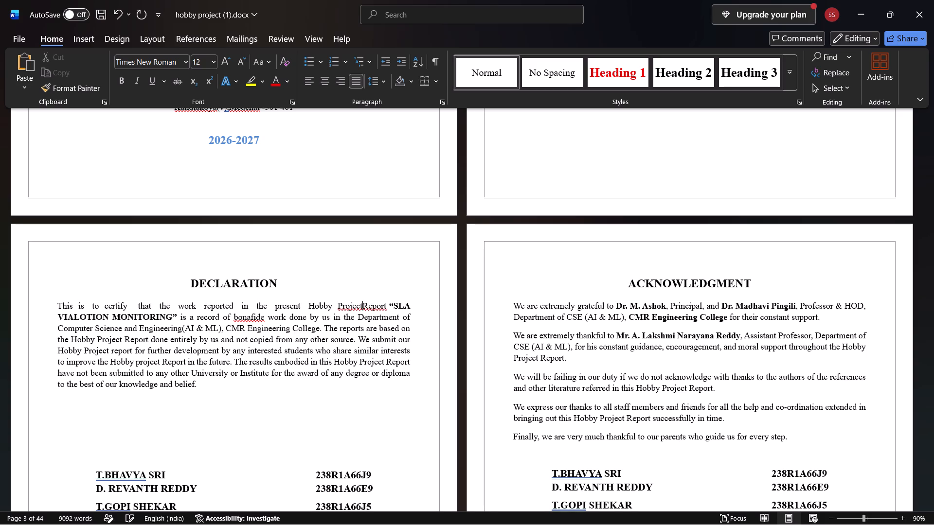
key(space)
scroll(322, 334, down, 1)
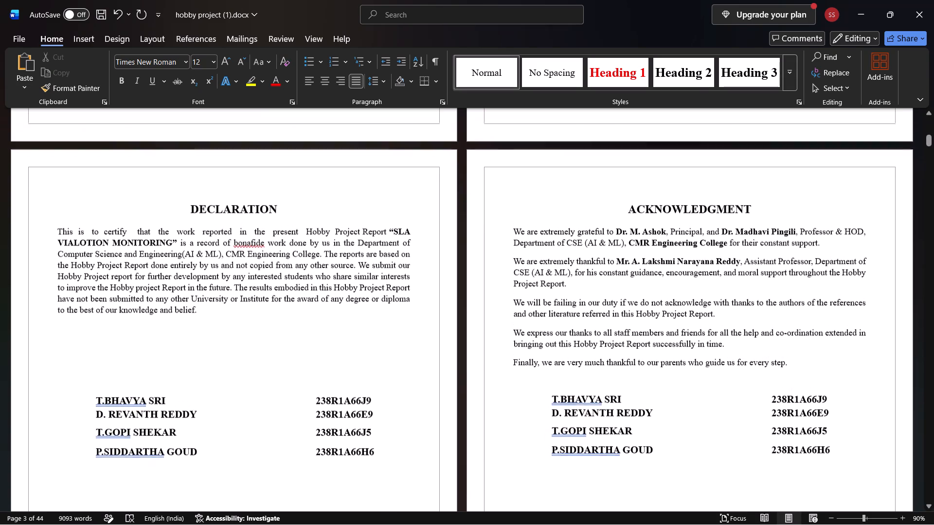
scroll(322, 334, down, 4)
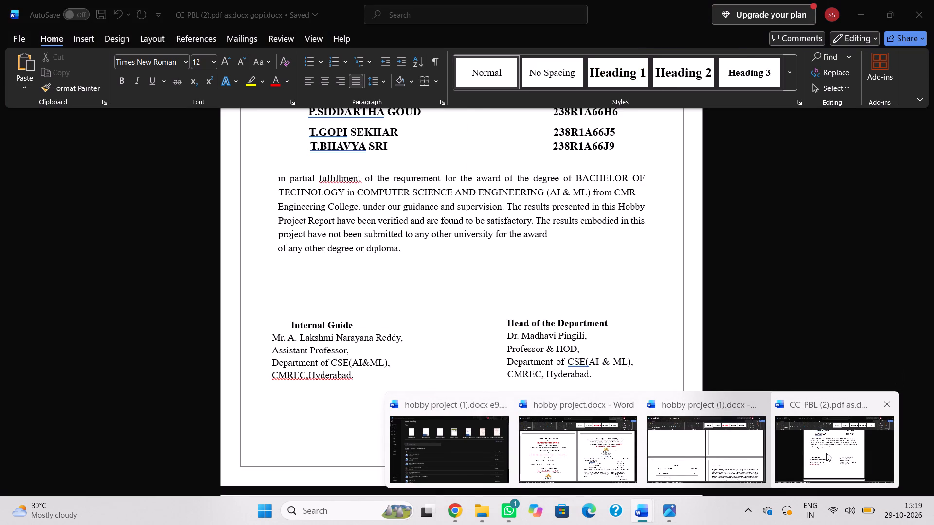
Switch to CC_PBL (2).pdf as.docx gopi.docx and review its cover page and CERTIFICATE page down to the DECLARATION.
click(826, 453)
scroll(475, 307, up, 1)
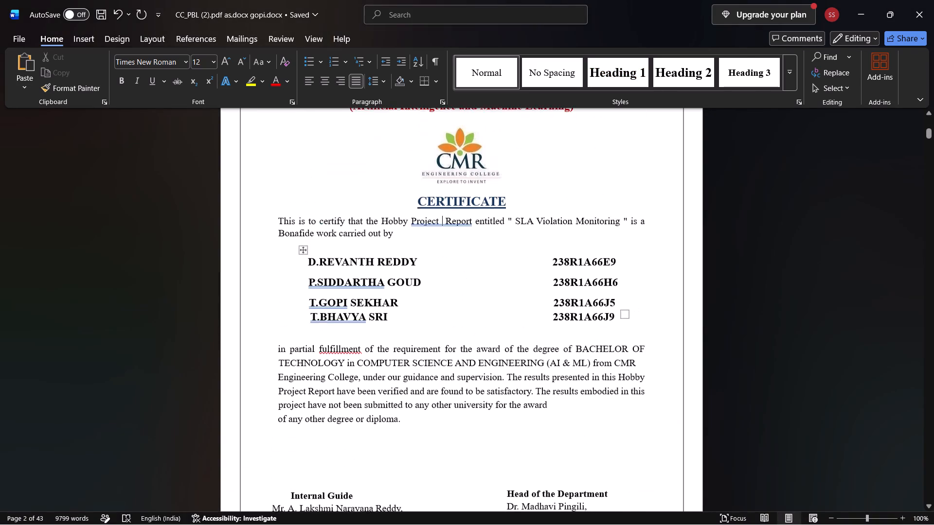
scroll(475, 307, up, 2)
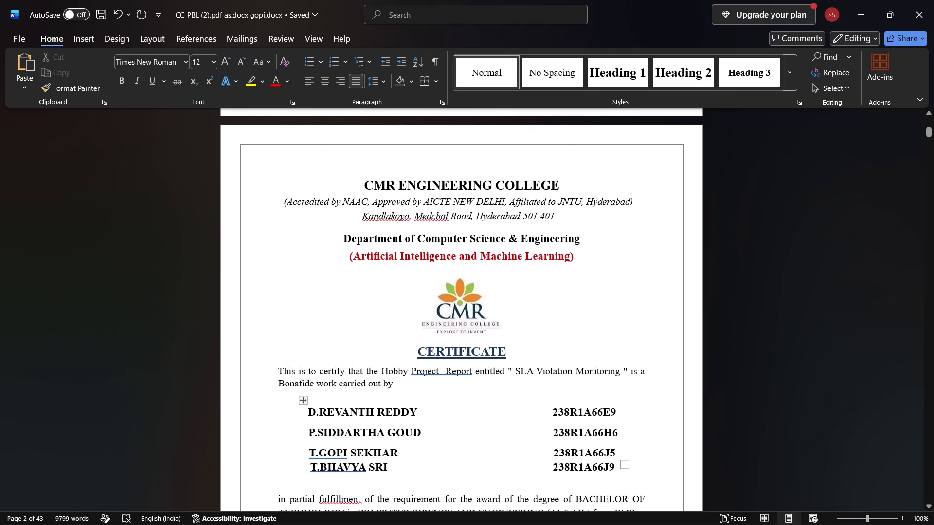
scroll(475, 307, up, 10)
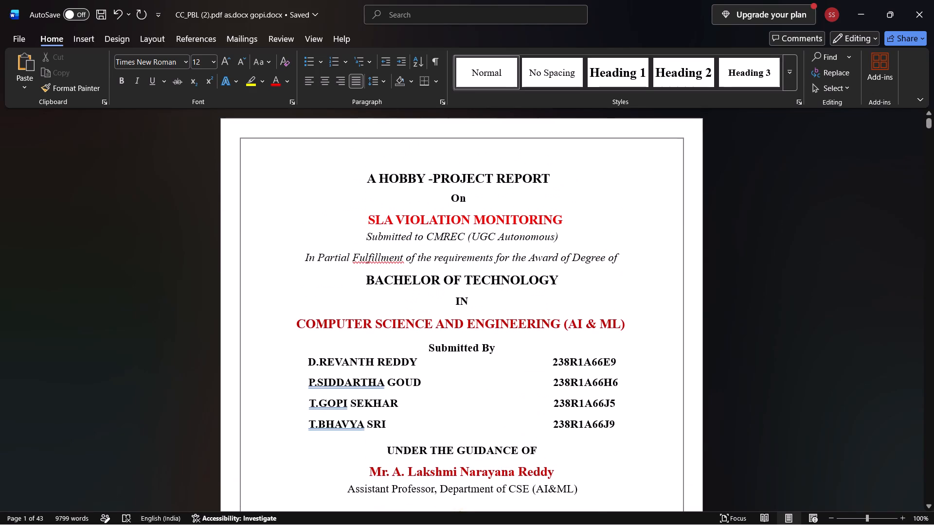
scroll(491, 341, down, 3)
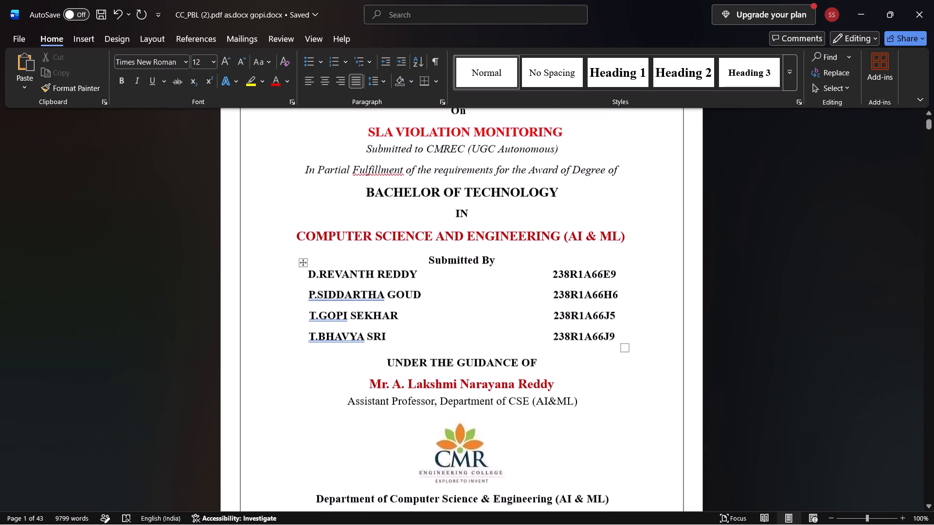
scroll(491, 341, down, 4)
scroll(491, 341, up, 1)
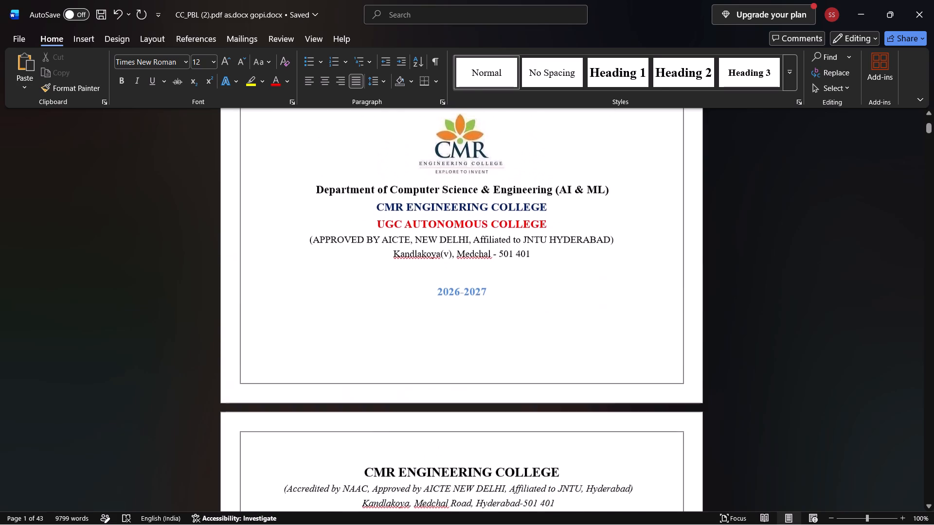
scroll(491, 341, up, 1)
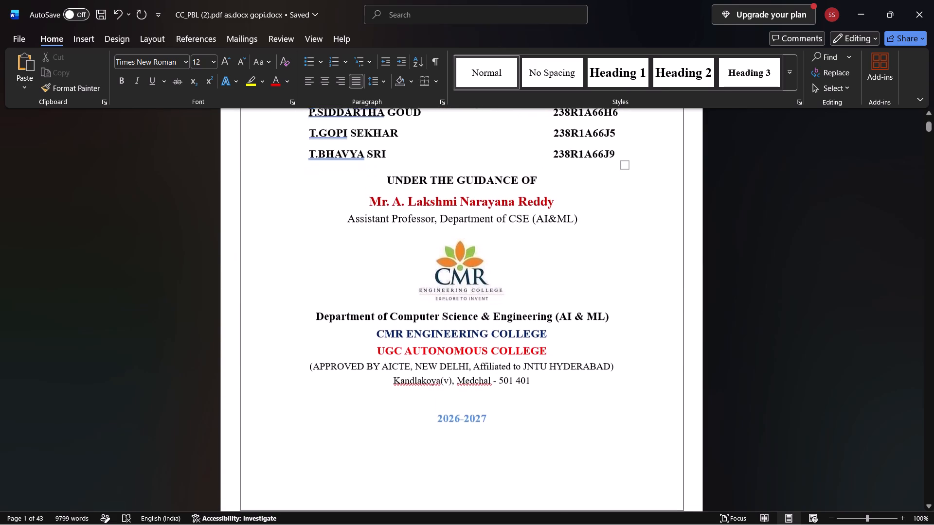
scroll(491, 341, down, 2)
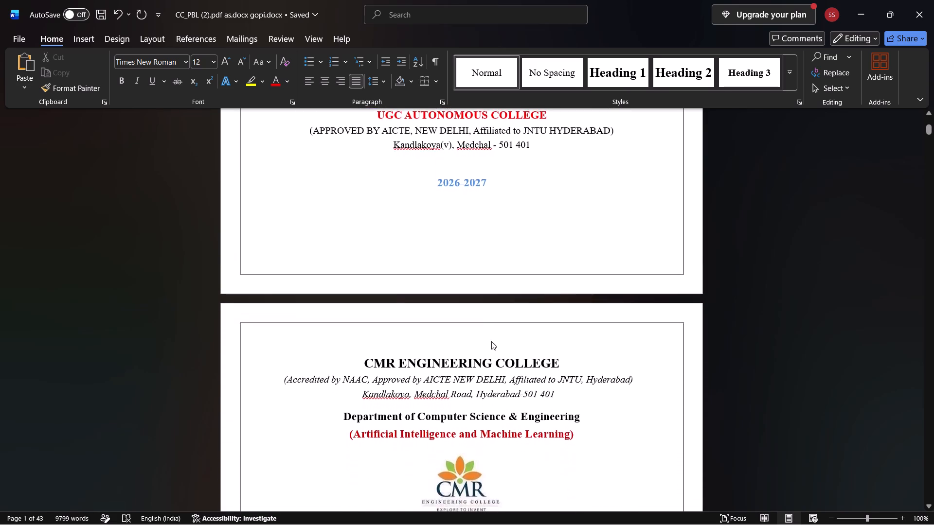
scroll(491, 341, down, 2)
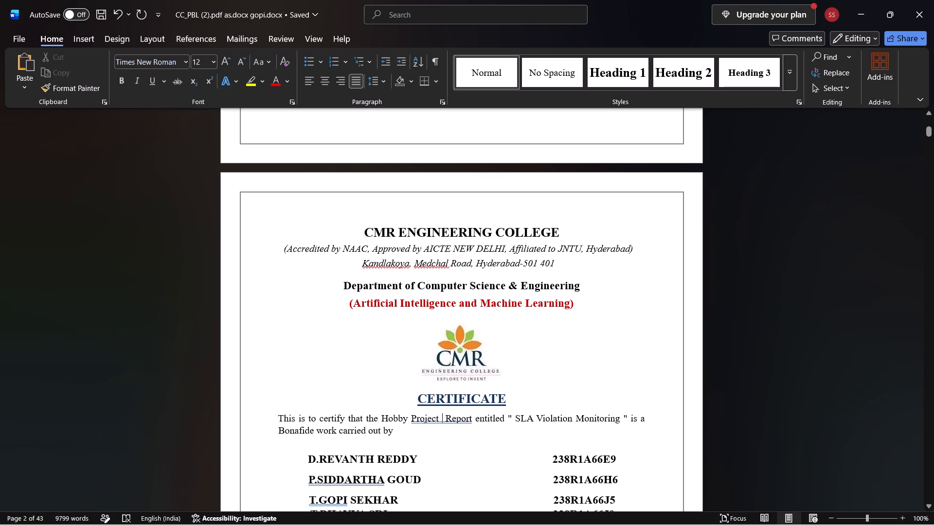
scroll(460, 423, down, 2)
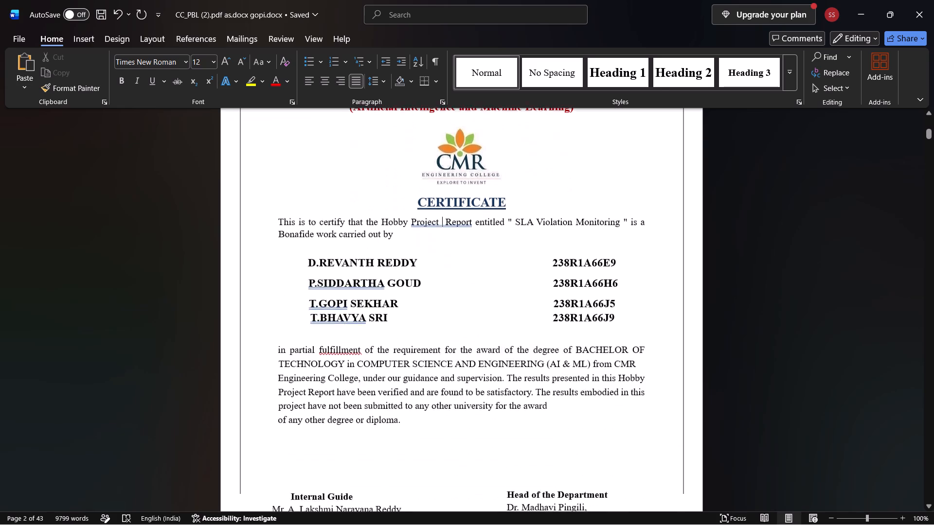
scroll(460, 423, down, 3)
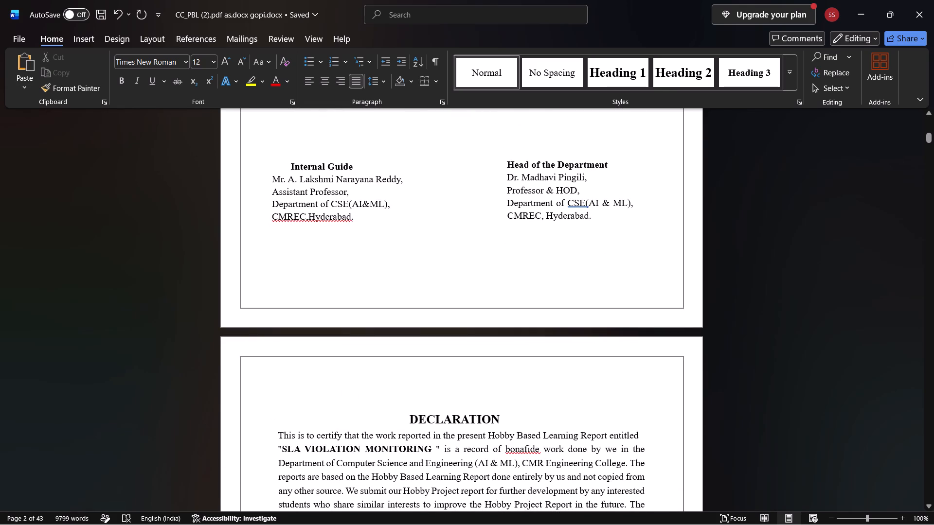
Replace Based Learning with Project in the opening sentence of the DECLARATION so it reads Hobby Project Report entitled.
click(580, 439)
key(BackSpace)
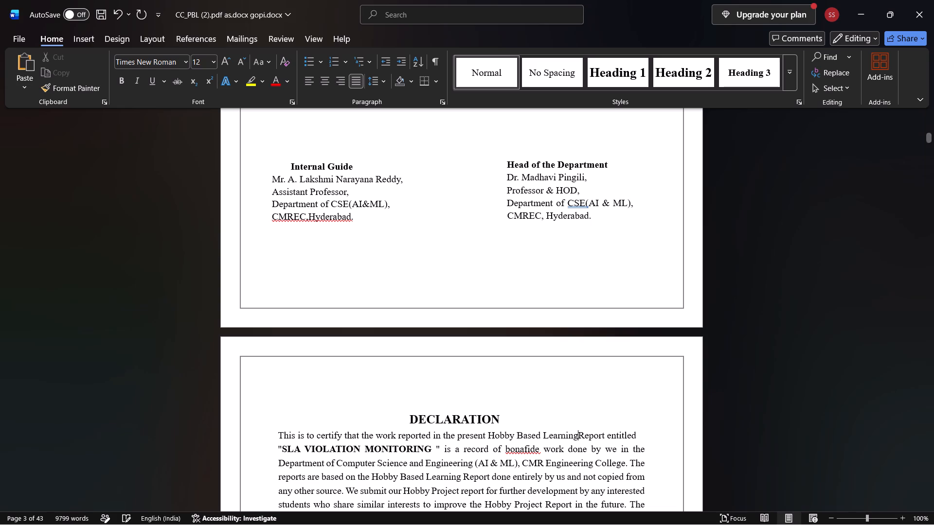
key(BackSpace)
key(BackSpace)
key(BackSpace)
key(BackSpace)
key(BackSpace)
key(BackSpace)
key(BackSpace)
key(BackSpace)
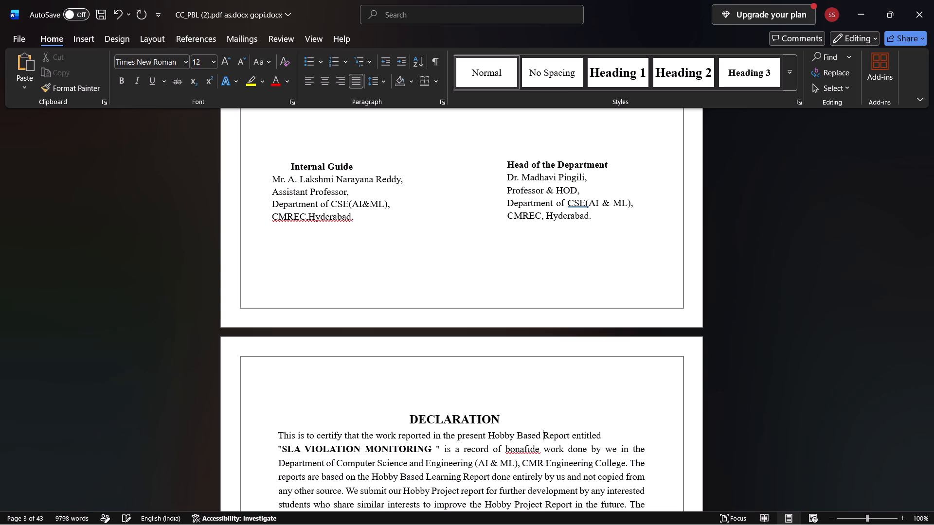
key(BackSpace)
key(BackSpace)
key(BackSpace)
key(BackSpace)
key(BackSpace)
key(BackSpace)
key(BackSpace)
key(space)
text(Project)
key(space)
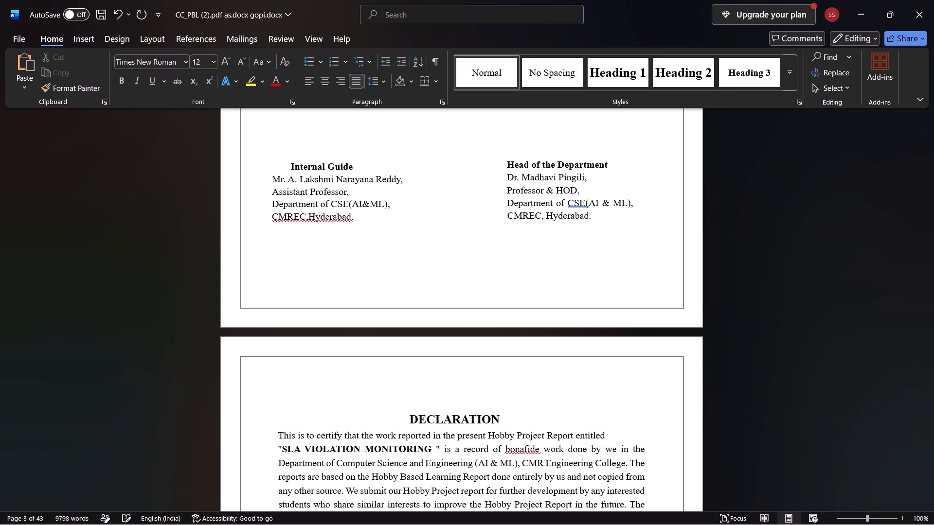
scroll(578, 436, down, 1)
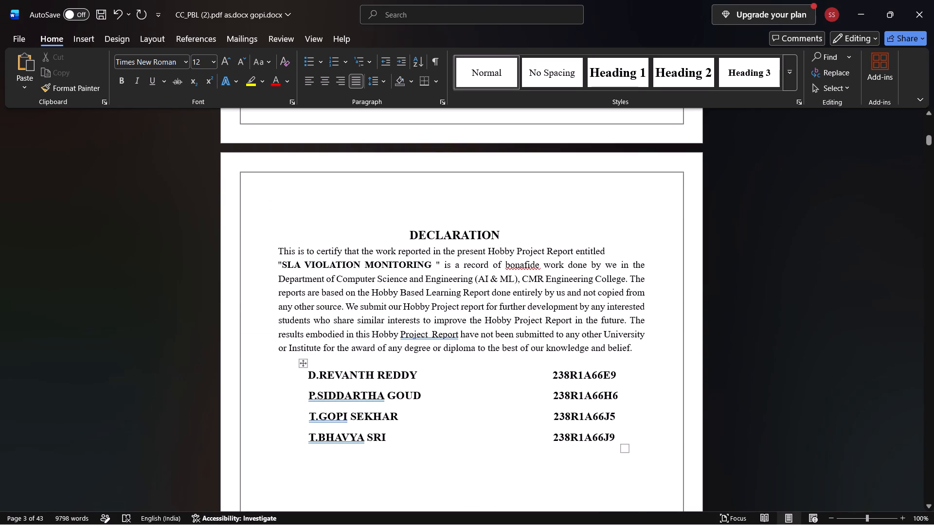
scroll(529, 396, down, 2)
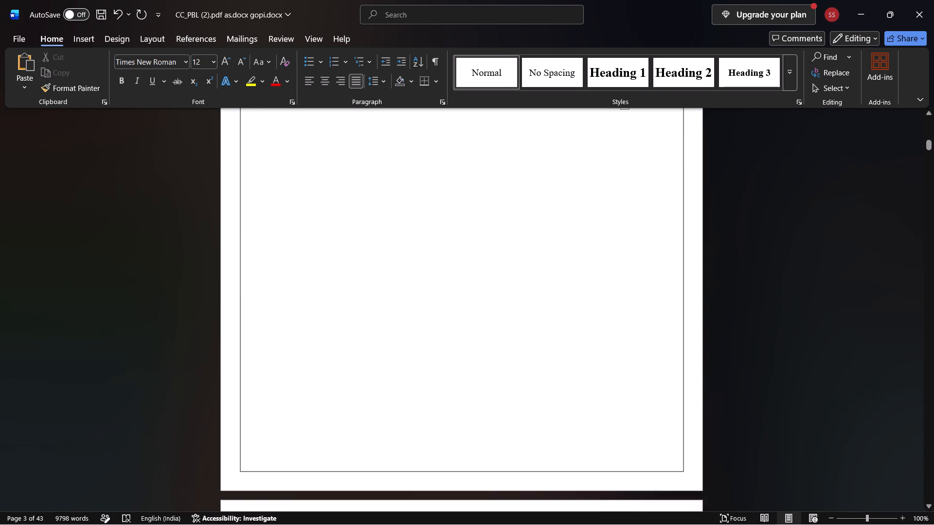
Save the report as a PDF in the Downloads folder under the name CC_PBL (2).pdf as.docx gopi.pdf.
scroll(529, 396, down, 3)
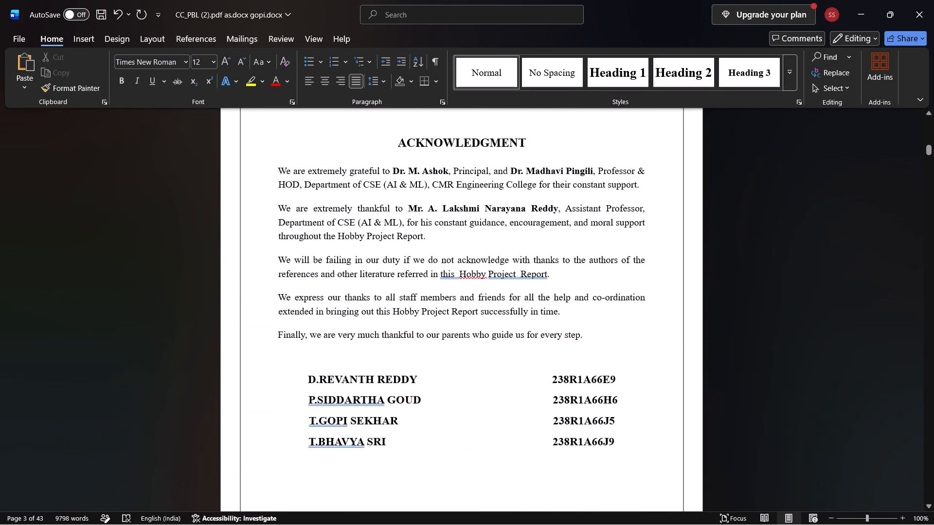
scroll(529, 396, down, 6)
scroll(529, 396, up, 1)
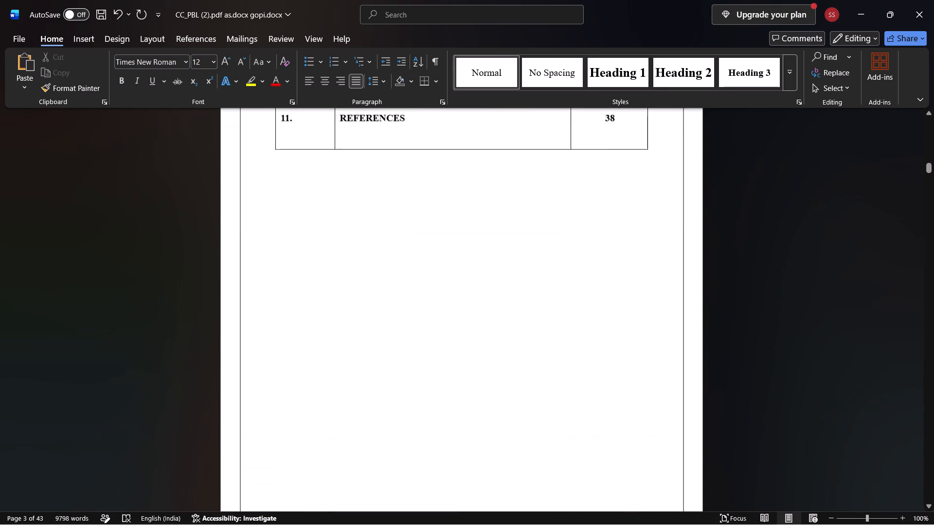
scroll(529, 396, up, 2)
scroll(529, 396, up, 20)
scroll(529, 396, up, 10)
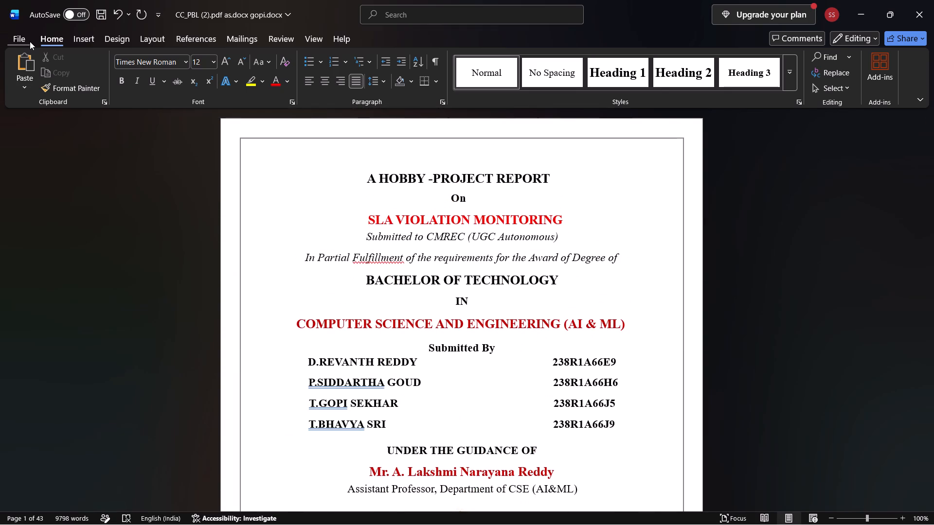
click(30, 41)
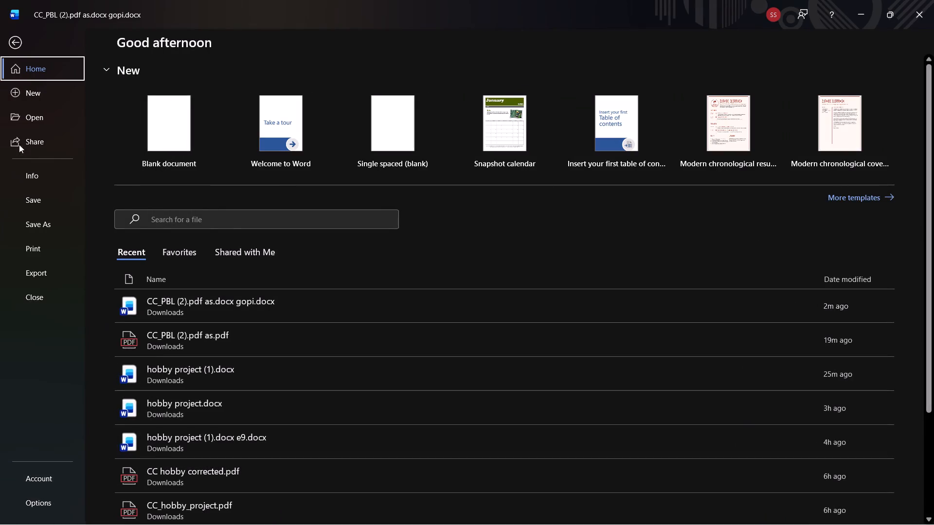
click(50, 228)
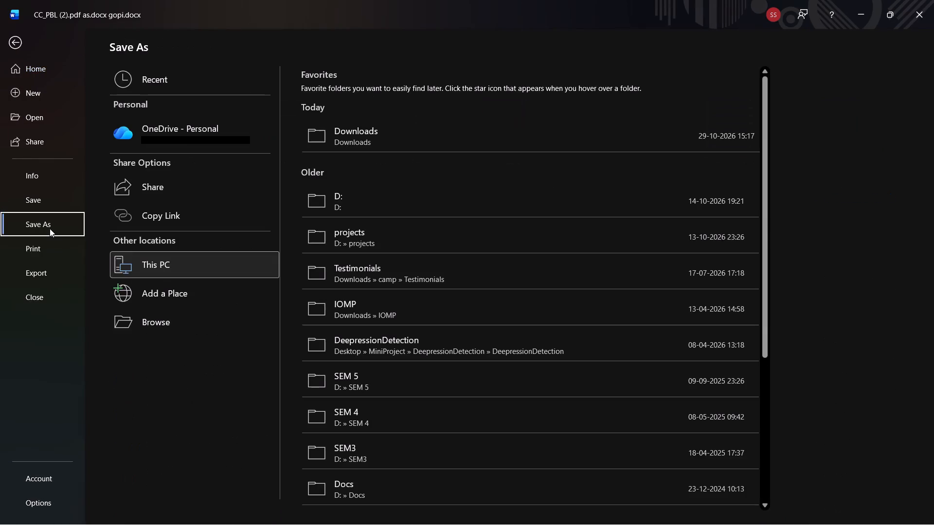
click(364, 152)
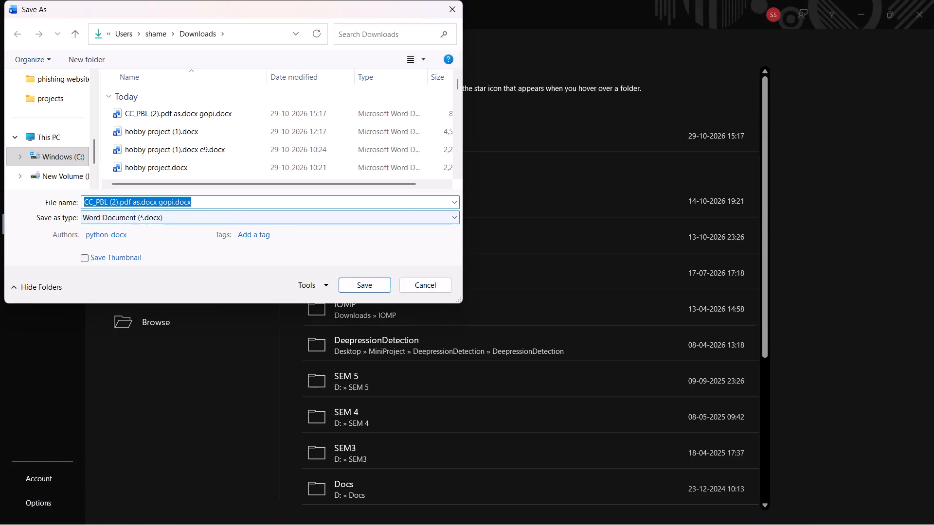
click(197, 222)
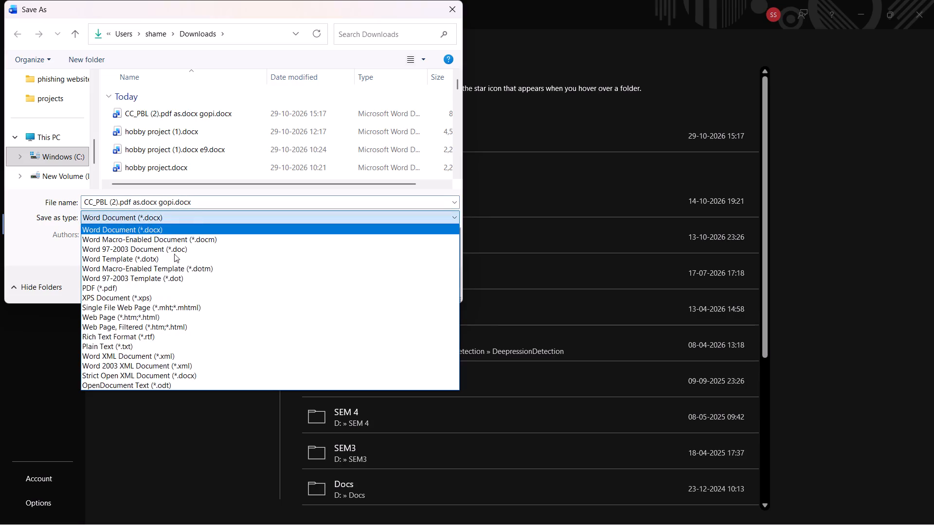
click(120, 287)
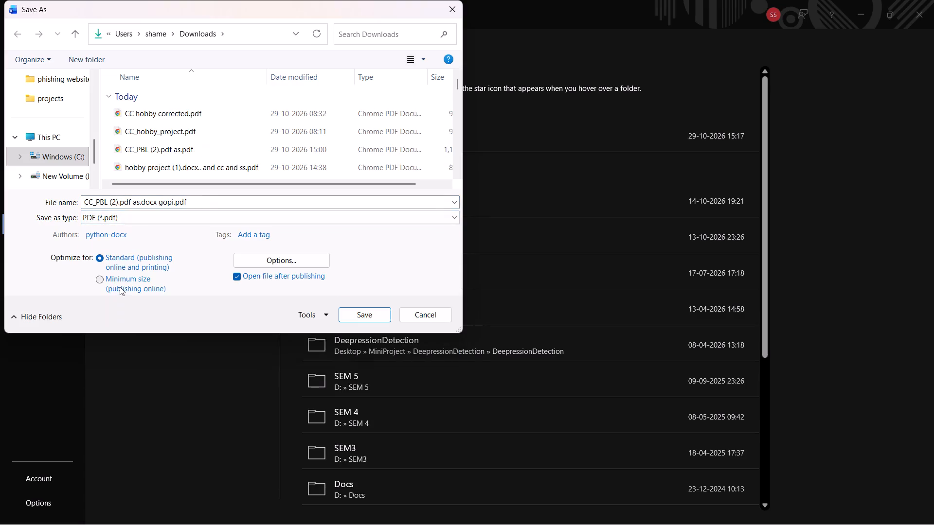
click(366, 320)
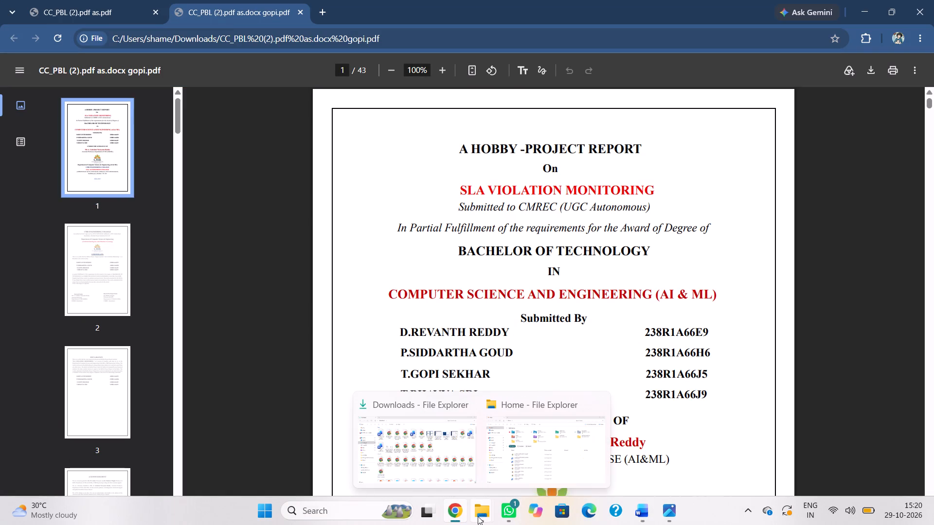
Switch to the Downloads folder in File Explorer, refresh it and share CC_PBL (2).pdf as.docx gopi.pdf.
click(478, 516)
click(429, 449)
scroll(230, 173, up, 4)
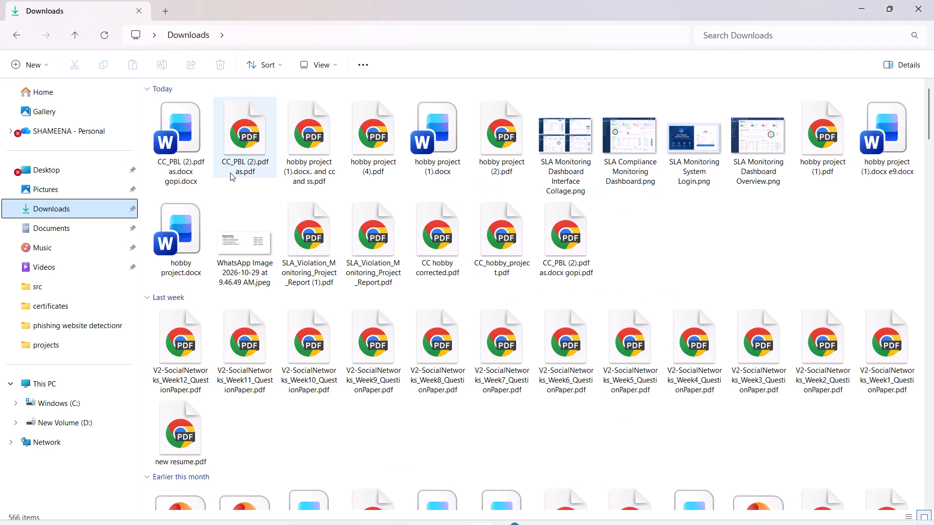
click(102, 43)
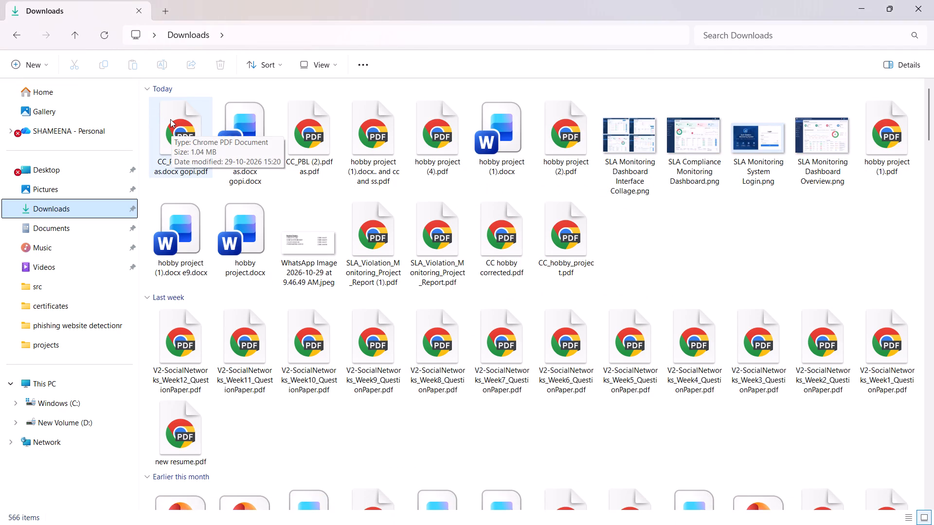
right_click(170, 119)
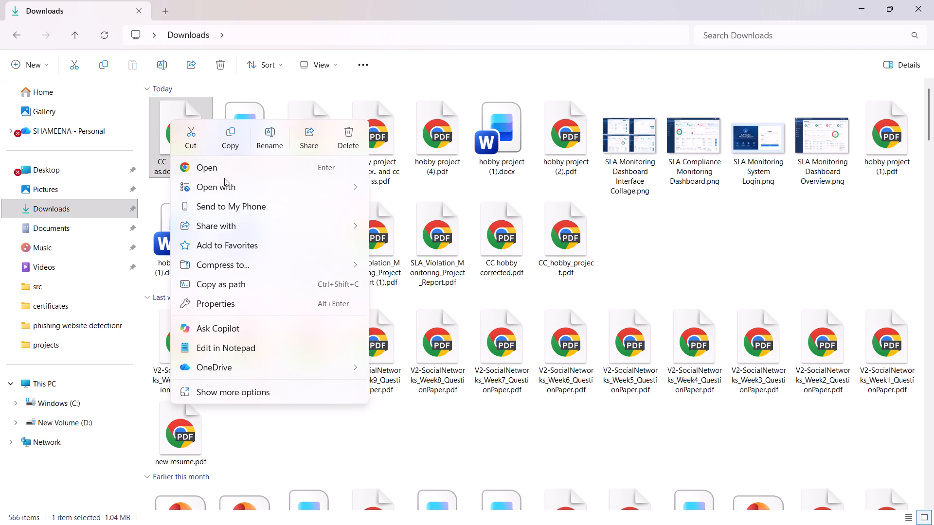
click(322, 138)
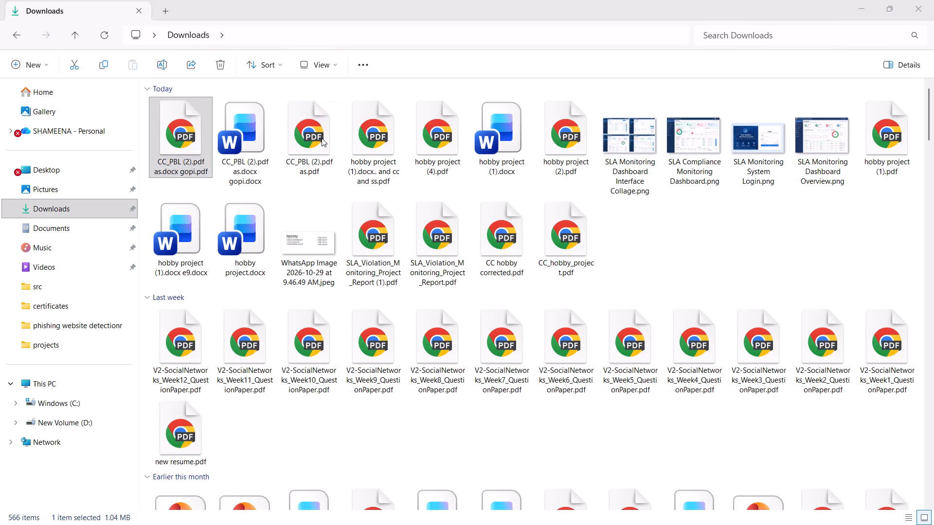
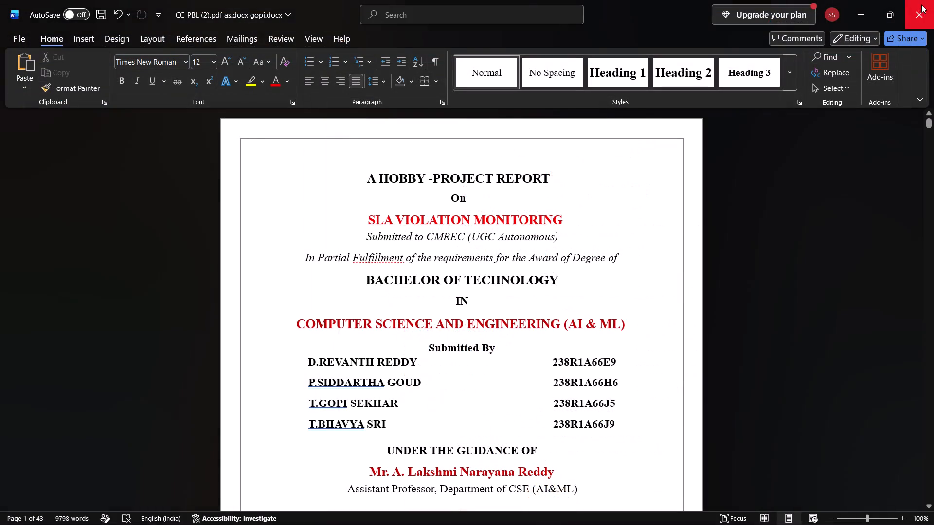
Close CC_PBL (2).pdf as.docx gopi.docx and hobby project (1).docx without saving changes, plus hobby project.docx, leaving only the desktop.
click(921, 4)
click(921, 4)
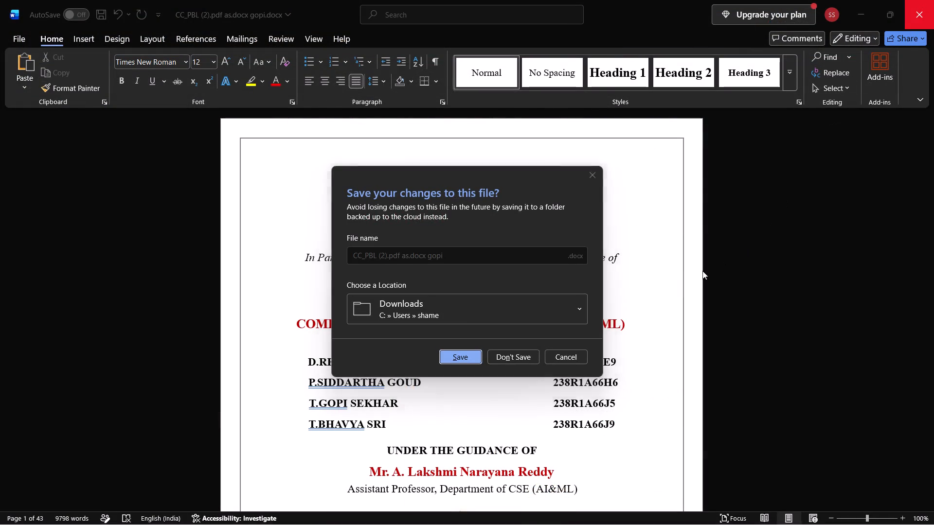
click(516, 355)
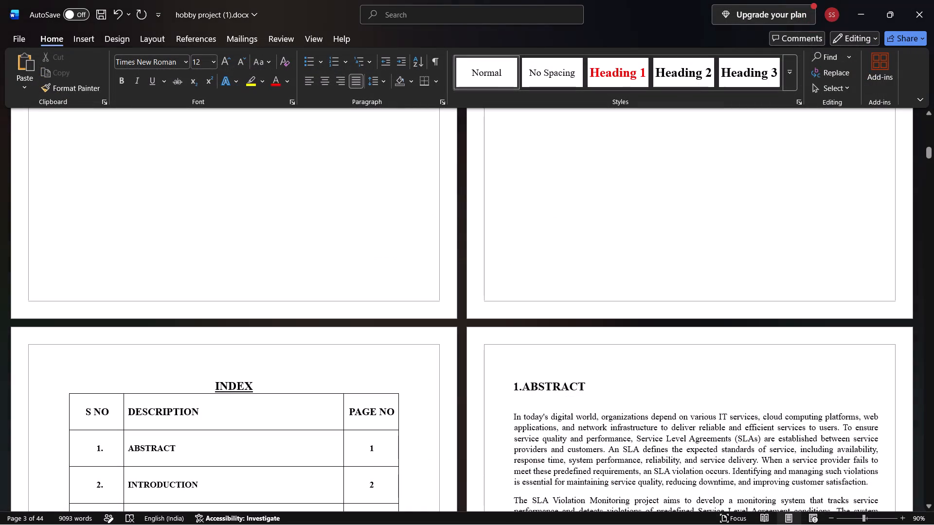
click(921, 0)
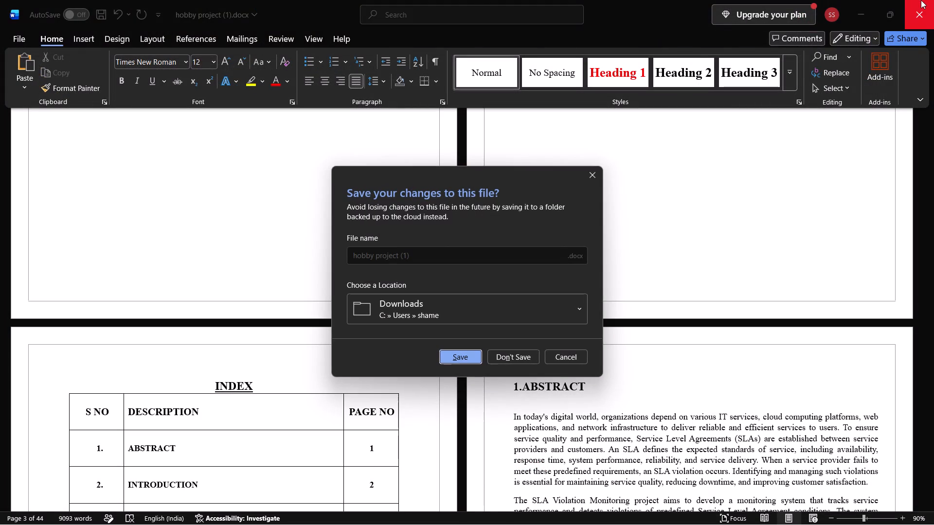
click(504, 353)
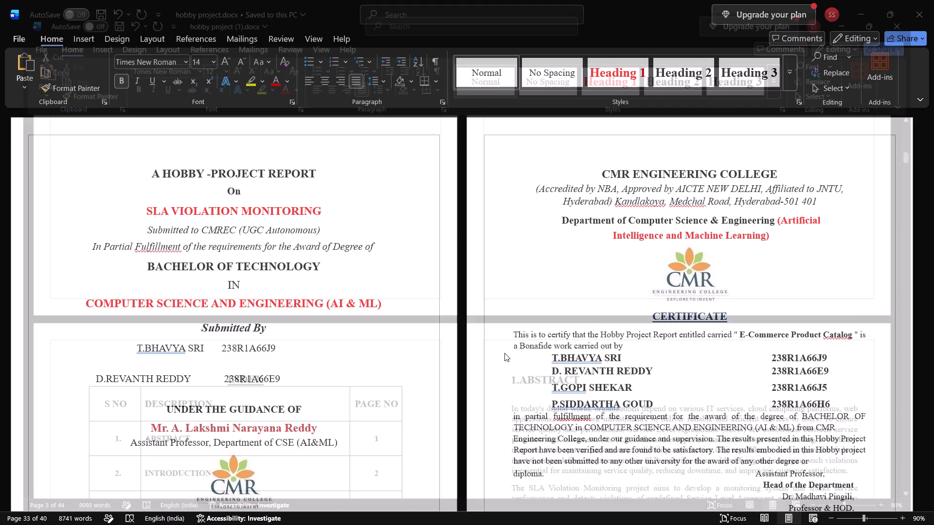
click(910, 23)
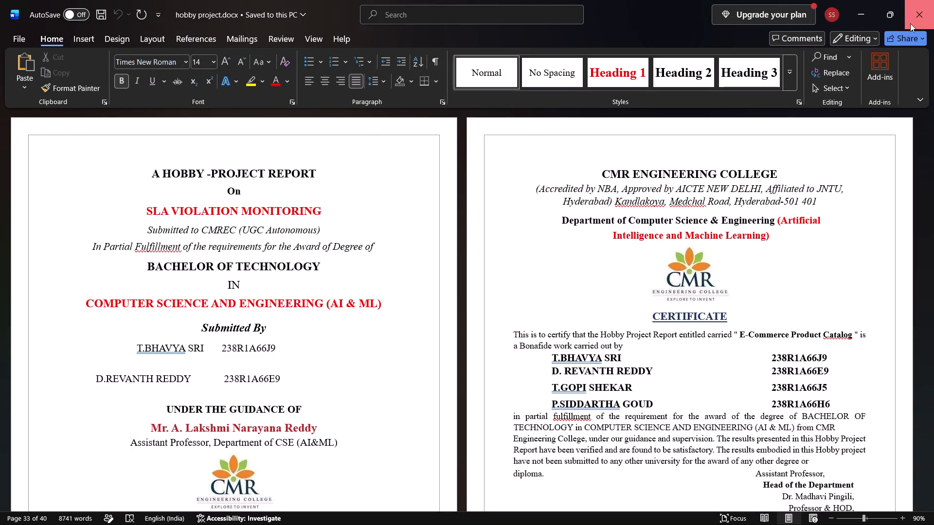
click(933, 0)
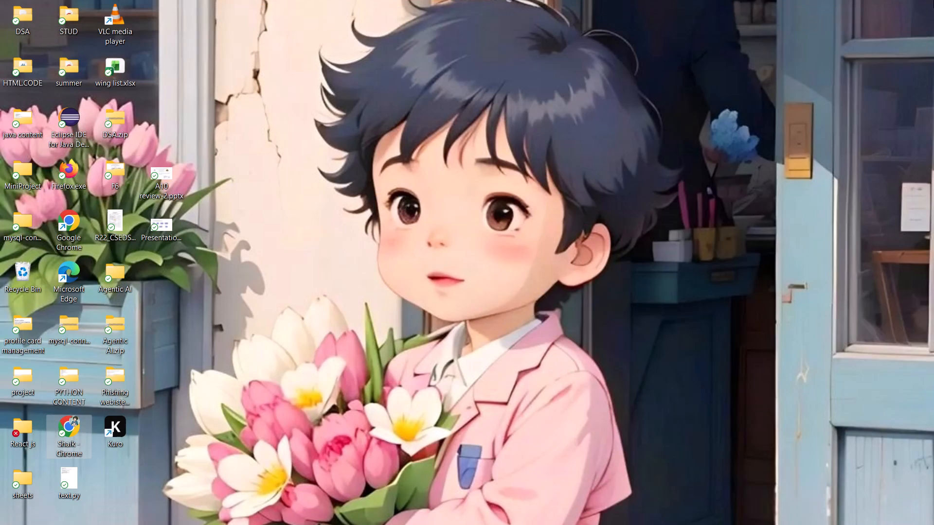
Shut down the computer from the desktop using the Shut Down Windows dialog.
key(alt+F4)
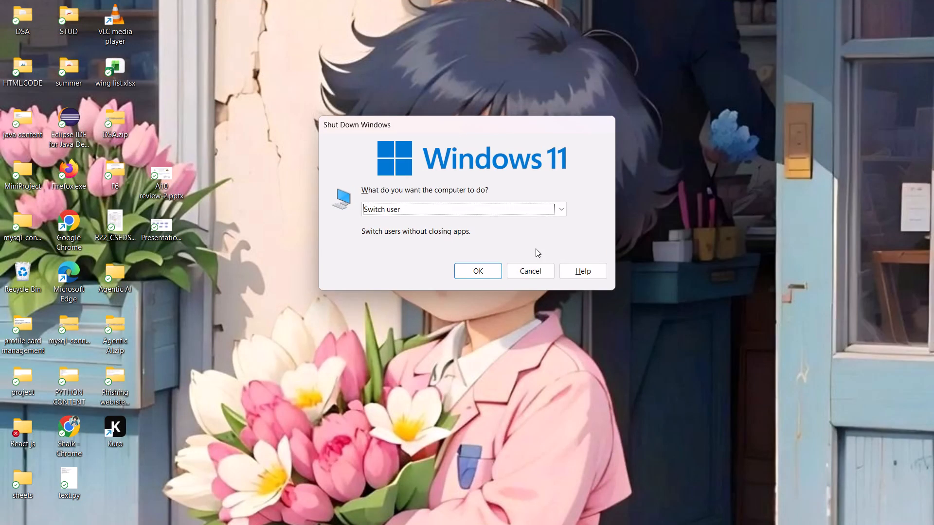
click(545, 212)
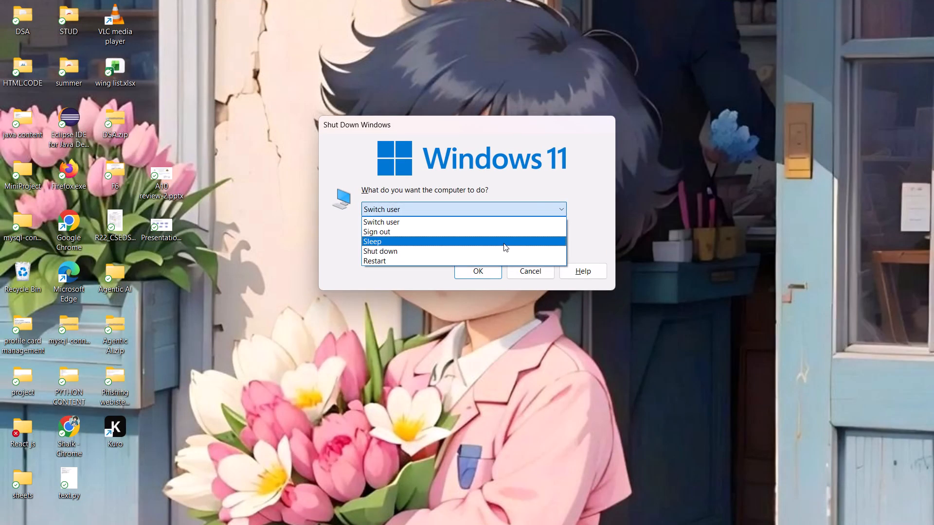
click(498, 251)
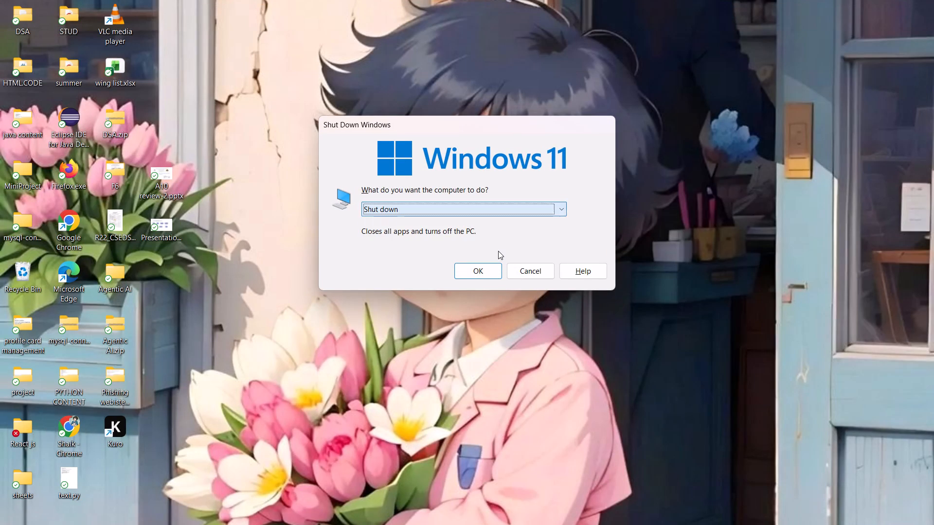
click(480, 274)
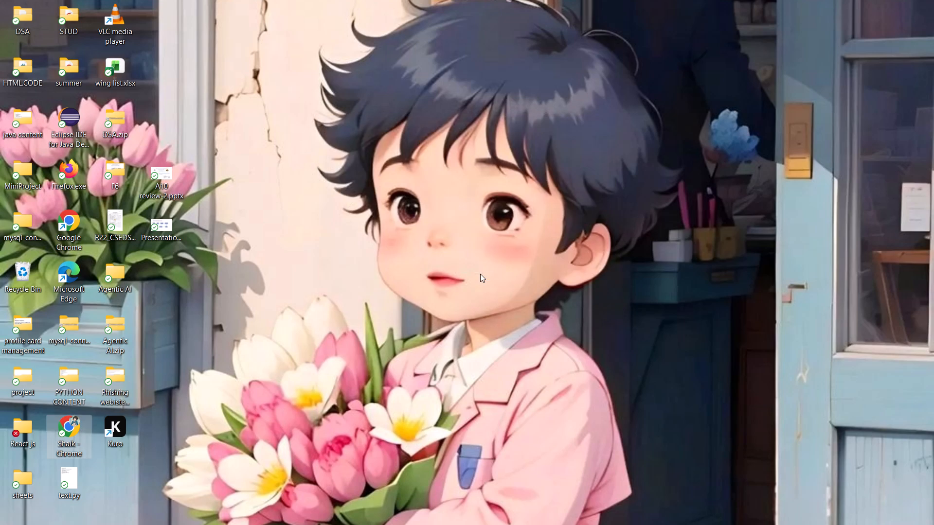